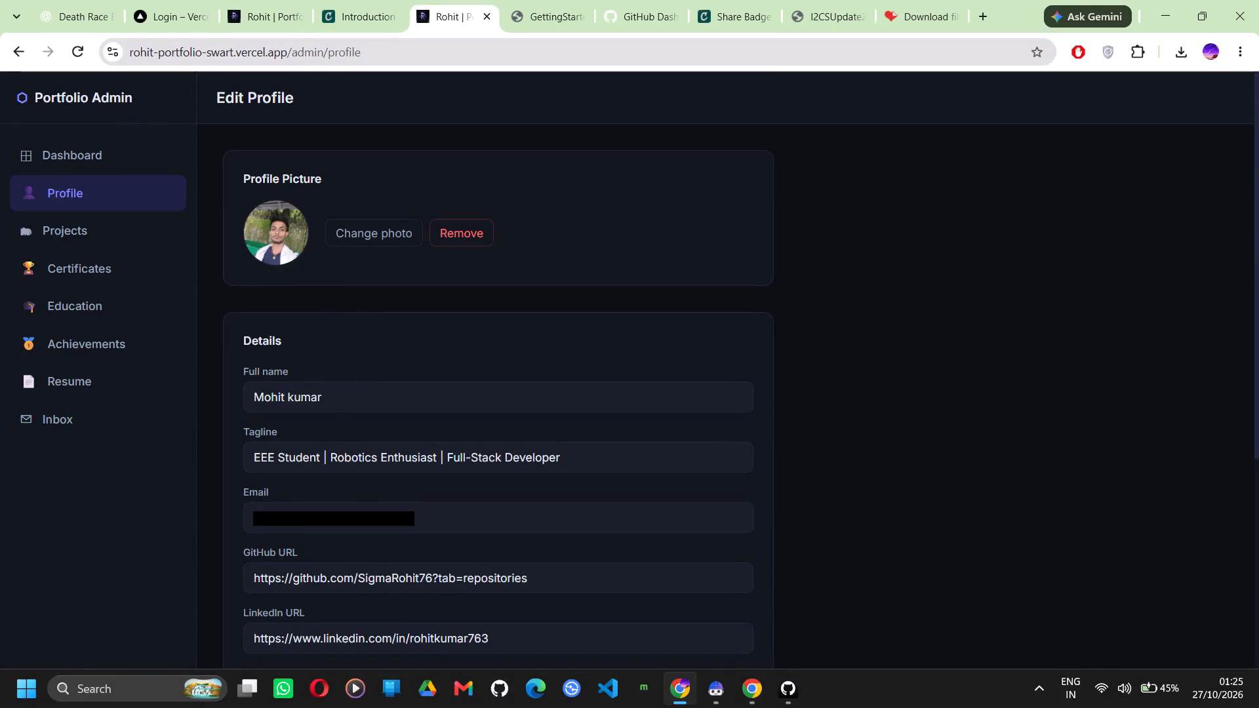
Replace the full name in the profile details with the portfolio owner's correct name in capital letters.
{"action": "left_click", "coordinate": [331, 394]}
{"action": "key", "text": "BackSpace"}
{"action": "key", "text": "BackSpace"}
{"action": "key", "text": "BackSpace"}
{"action": "key", "text": "BackSpace"}
{"action": "key", "text": "BackSpace"}
{"action": "key", "text": "BackSpace"}
{"action": "key", "text": "BackSpace"}
{"action": "key", "text": "BackSpace"}
{"action": "key", "text": "BackSpace"}
{"action": "key", "text": "BackSpace"}
{"action": "key", "text": "BackSpace"}
{"action": "key", "text": "BackSpace"}
{"action": "key", "text": "BackSpace"}
{"action": "key", "text": "BackSpace"}
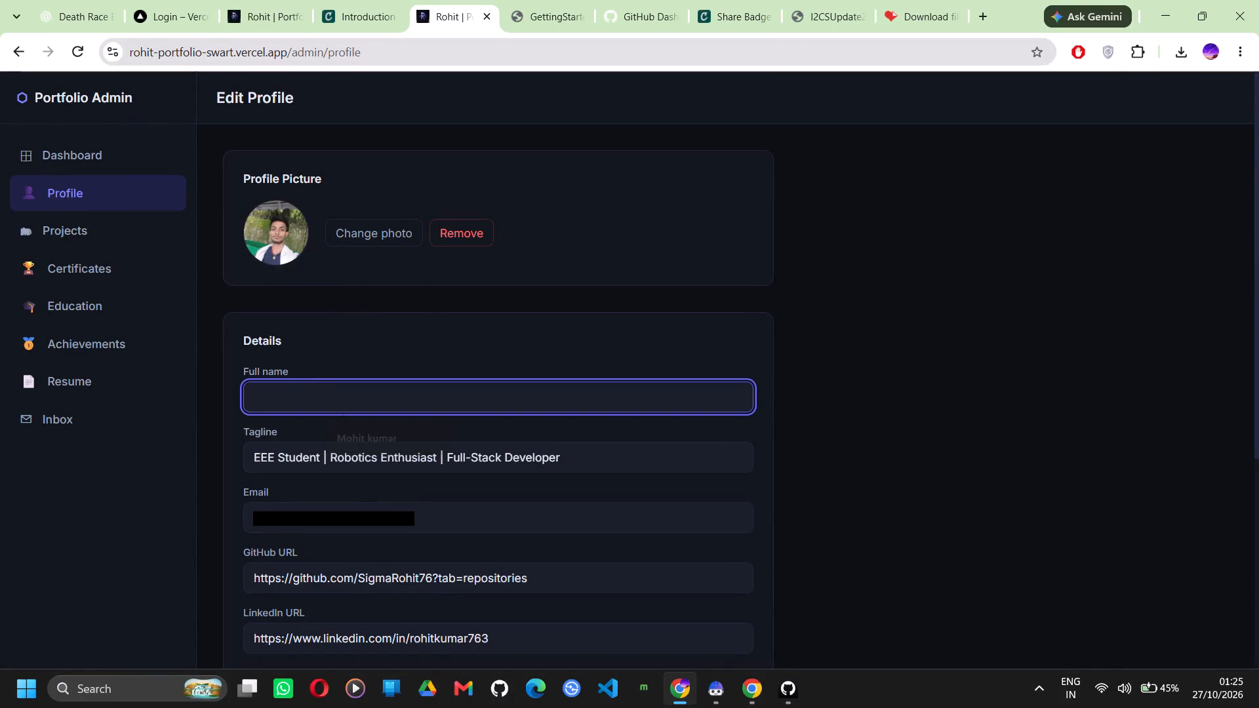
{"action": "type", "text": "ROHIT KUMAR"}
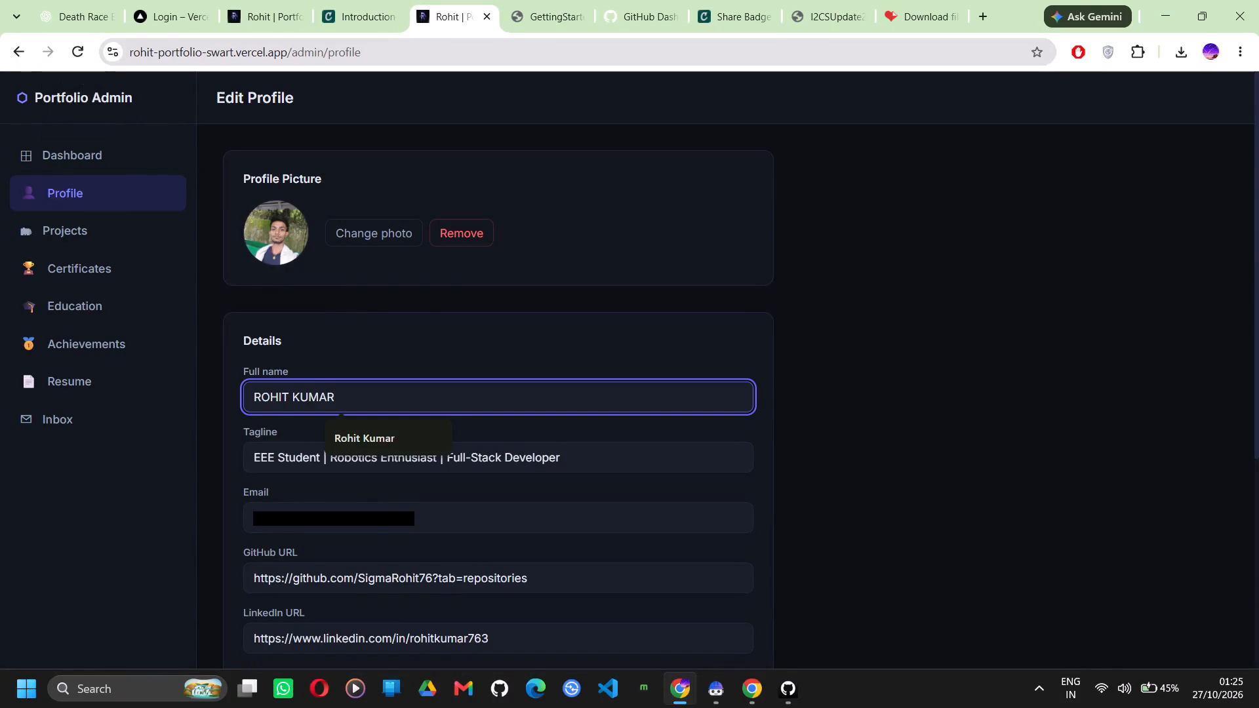
Save the profile changes, submitting them again if the first attempt does not go through.
{"action": "scroll", "coordinate": [331, 394], "scroll_direction": "down", "scroll_amount": 6}
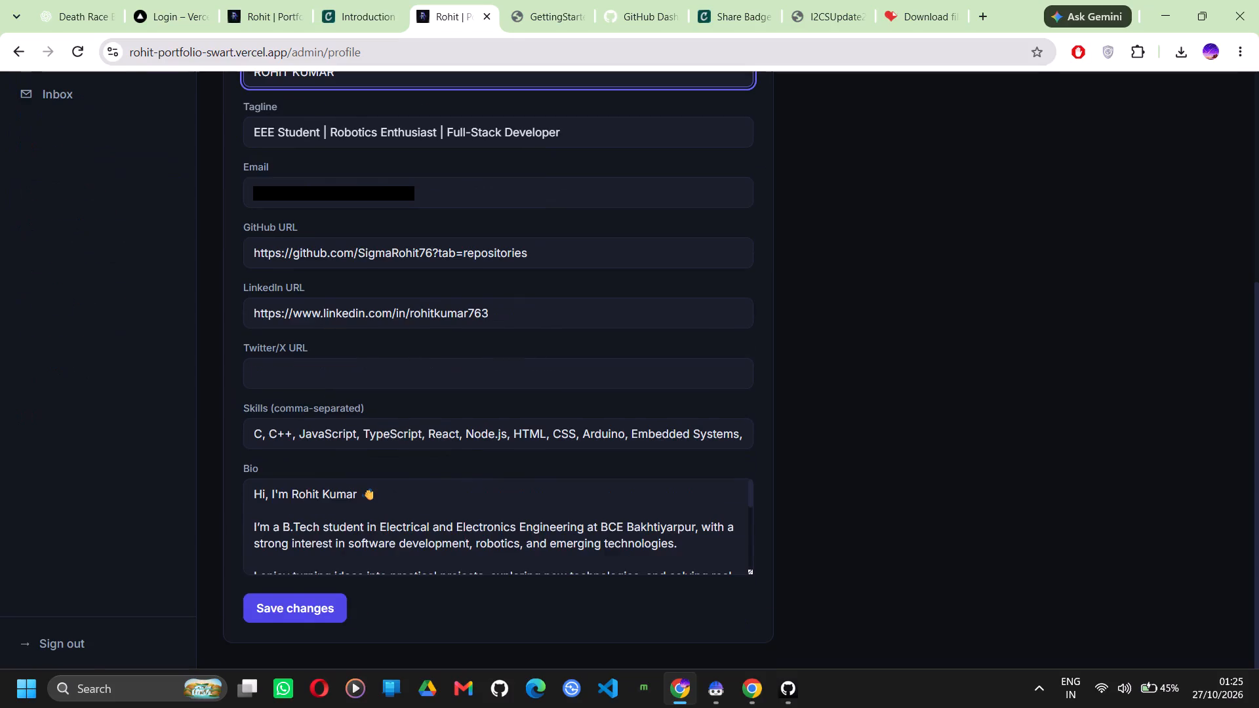
{"action": "scroll", "coordinate": [331, 394], "scroll_direction": "down", "scroll_amount": 1}
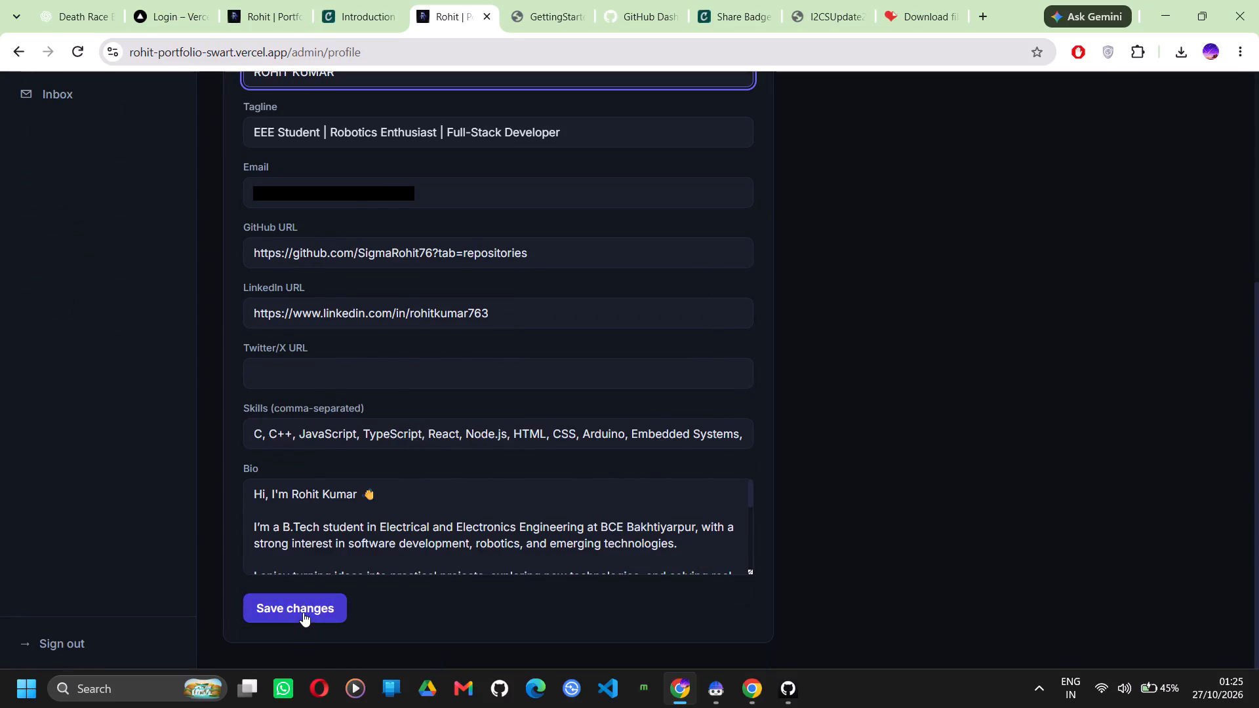
{"action": "left_click", "coordinate": [303, 612]}
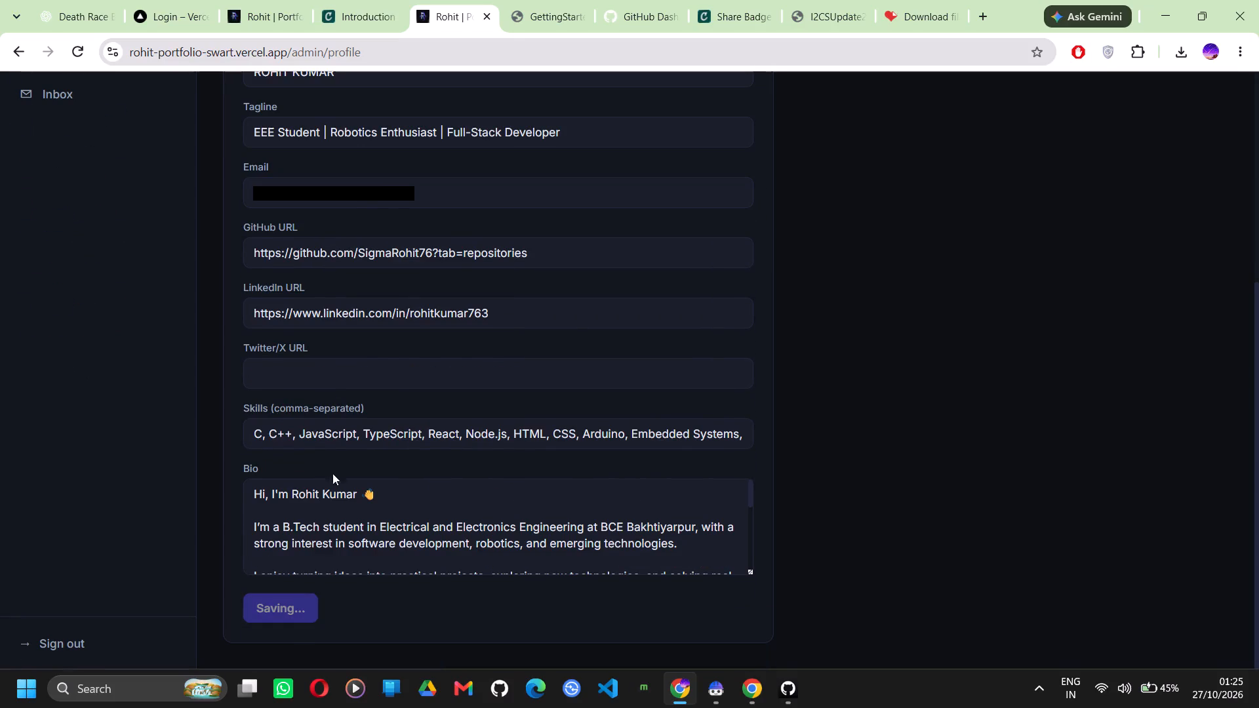
{"action": "scroll", "coordinate": [471, 401], "scroll_direction": "up", "scroll_amount": 4}
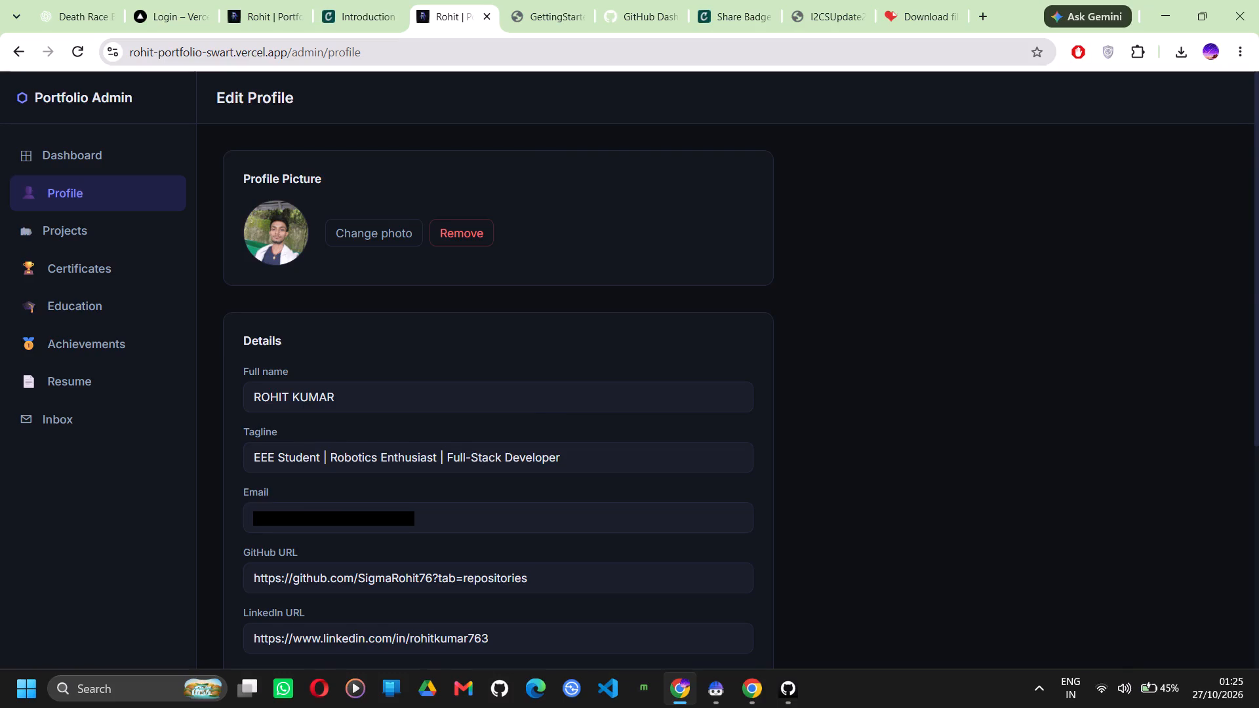
{"action": "scroll", "coordinate": [357, 529], "scroll_direction": "down", "scroll_amount": 4}
{"action": "left_click", "coordinate": [297, 616]}
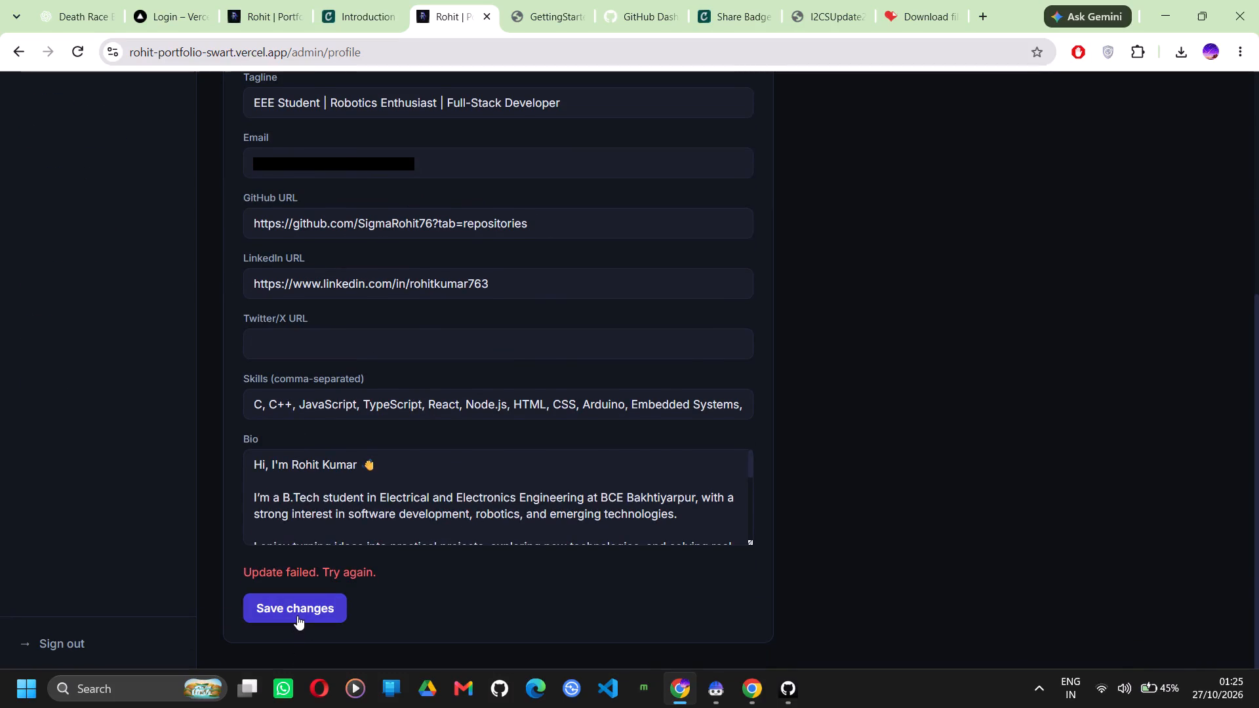
{"action": "scroll", "coordinate": [334, 491], "scroll_direction": "up", "scroll_amount": 3}
{"action": "scroll", "coordinate": [334, 491], "scroll_direction": "down", "scroll_amount": 2}
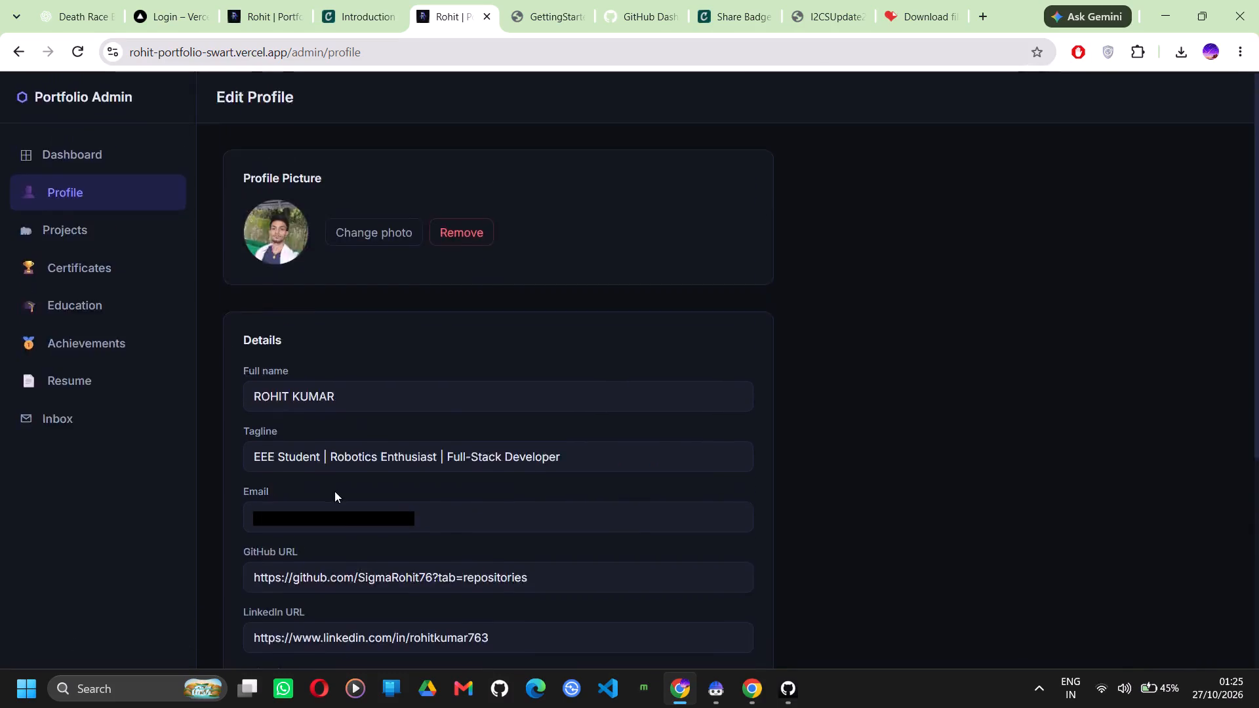
{"action": "scroll", "coordinate": [334, 491], "scroll_direction": "down", "scroll_amount": 2}
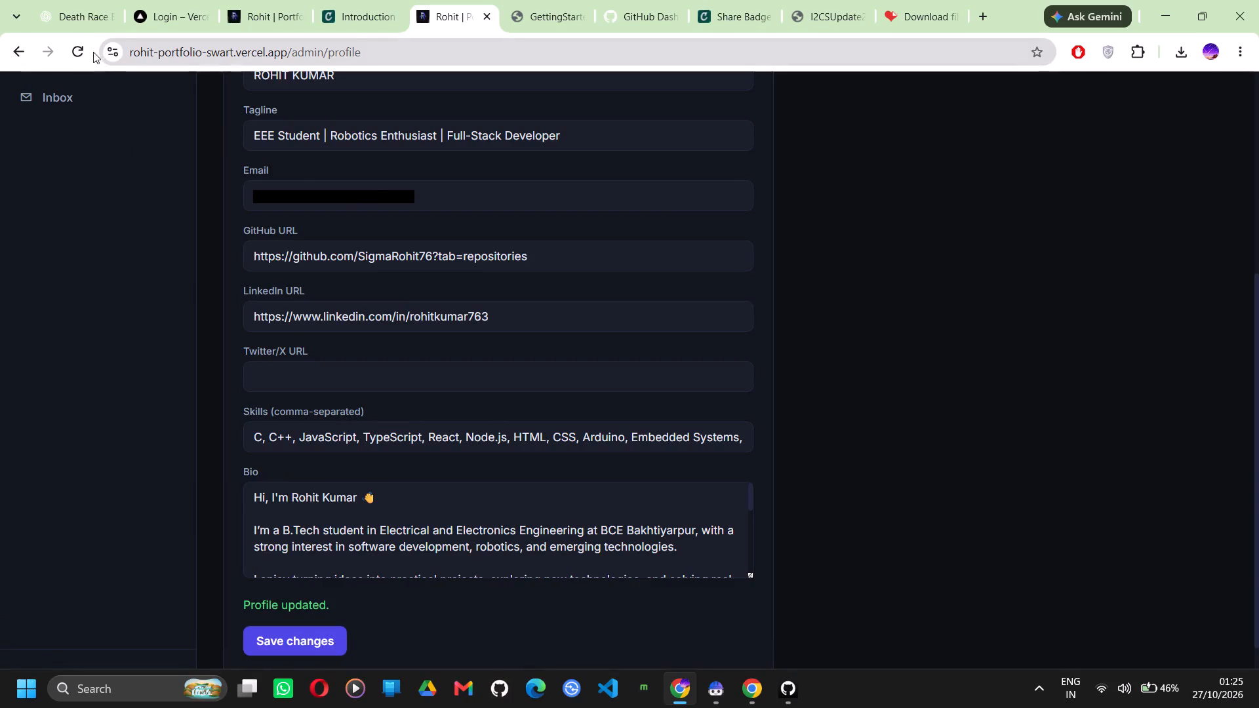
Reload the public portfolio site and review its home page sections and the Resume page.
{"action": "left_click", "coordinate": [281, 0]}
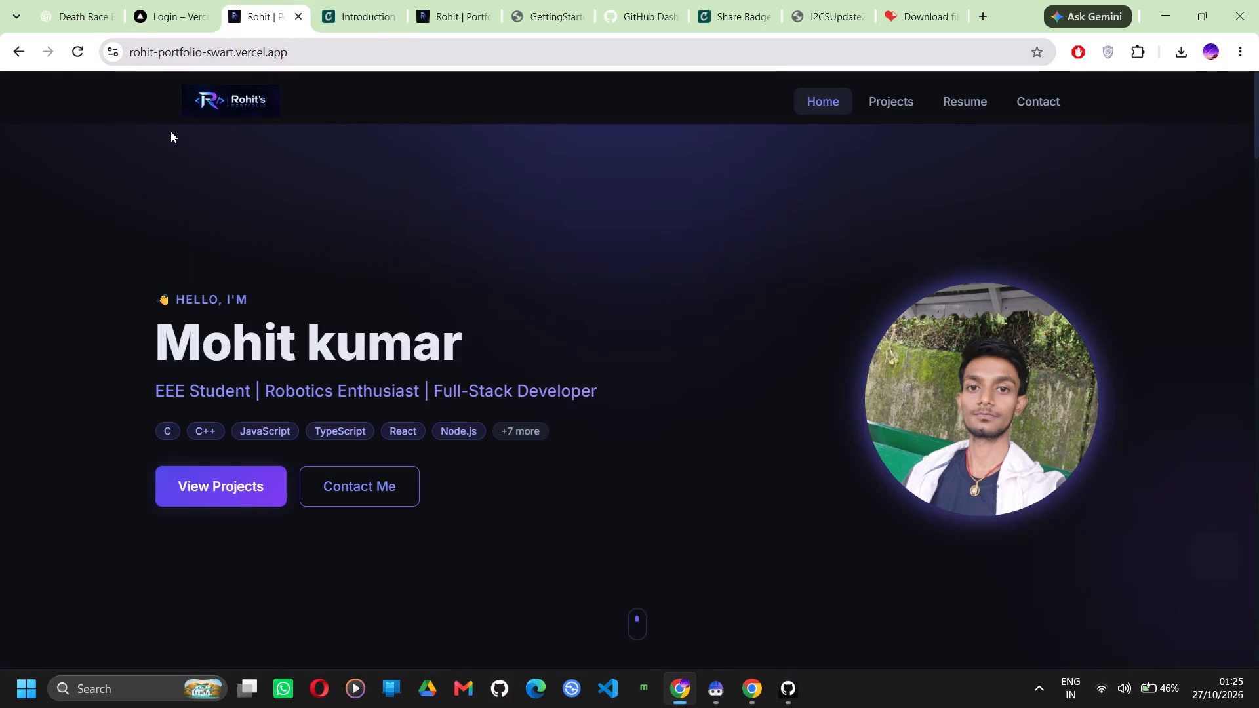
{"action": "left_click", "coordinate": [77, 54]}
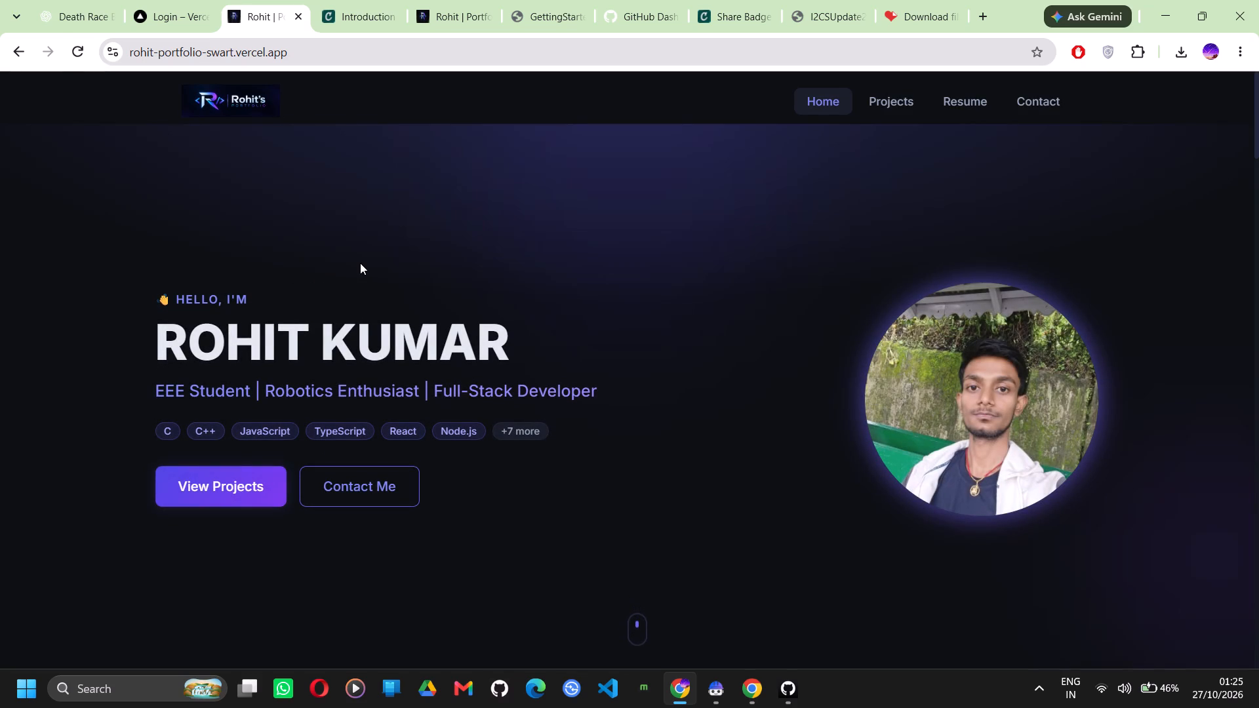
{"action": "scroll", "coordinate": [360, 263], "scroll_direction": "down", "scroll_amount": 5}
{"action": "scroll", "coordinate": [360, 263], "scroll_direction": "up", "scroll_amount": 5}
{"action": "scroll", "coordinate": [360, 263], "scroll_direction": "down", "scroll_amount": 10}
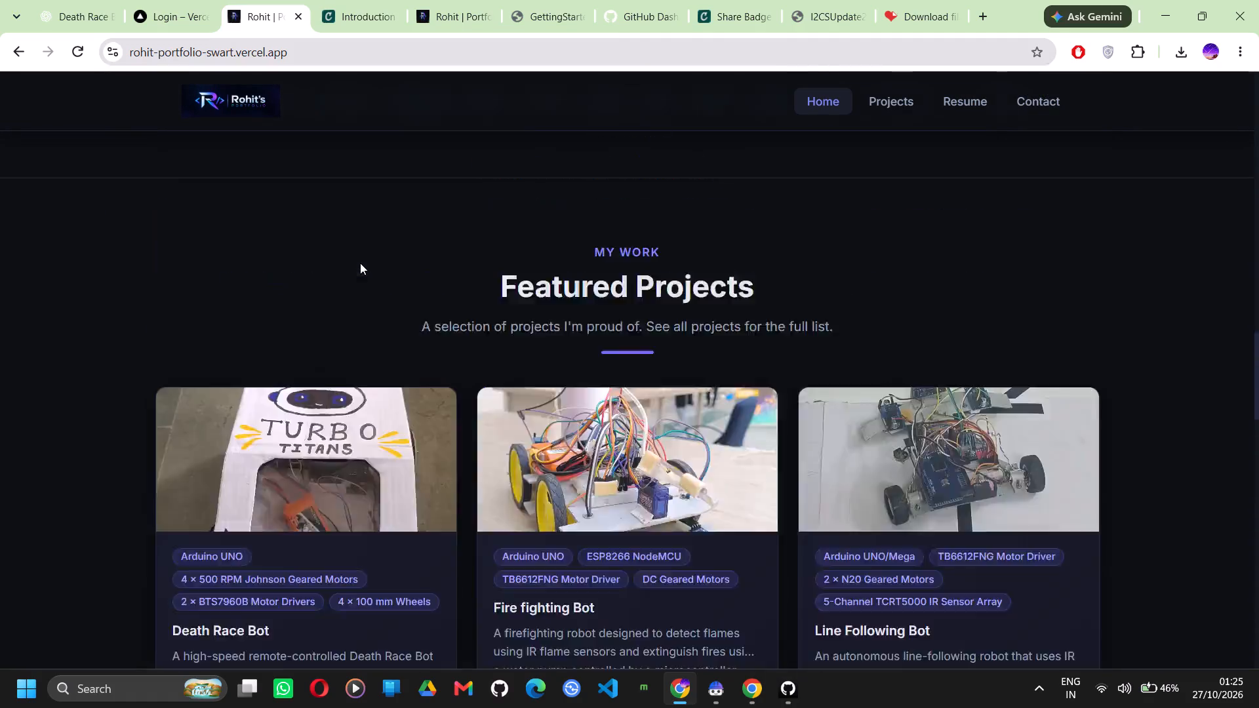
{"action": "scroll", "coordinate": [360, 263], "scroll_direction": "down", "scroll_amount": 7}
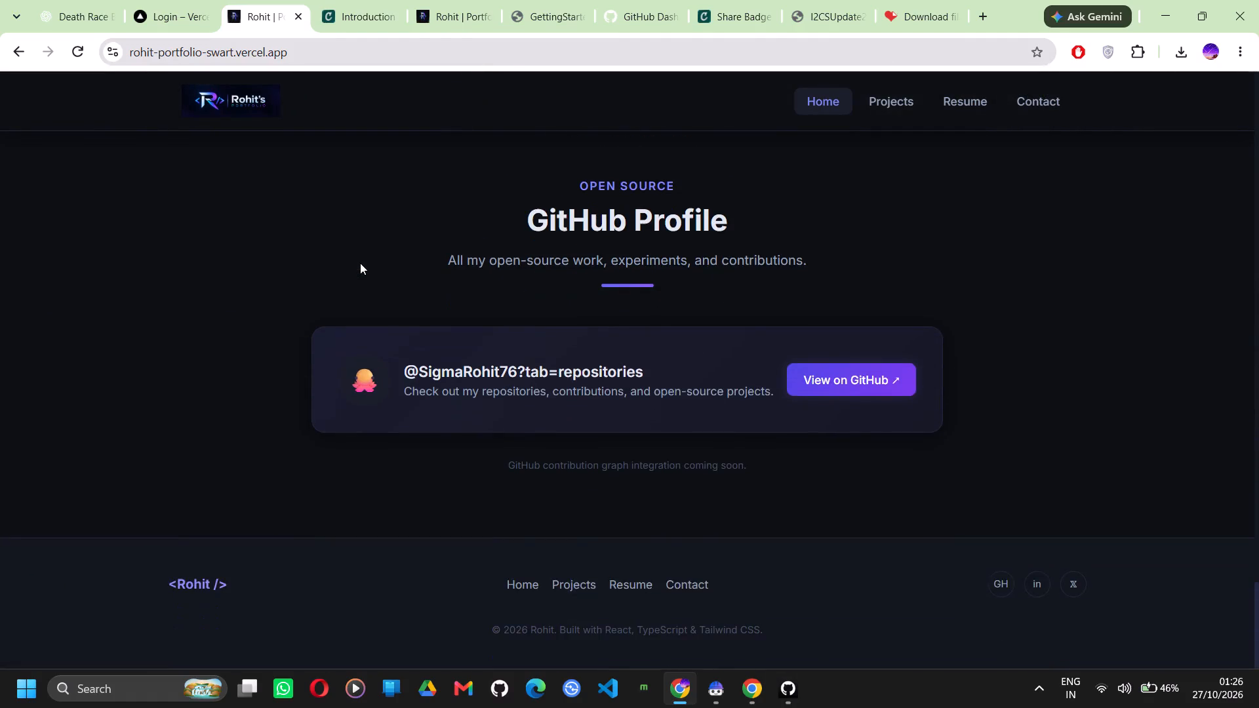
{"action": "scroll", "coordinate": [360, 263], "scroll_direction": "up", "scroll_amount": 17}
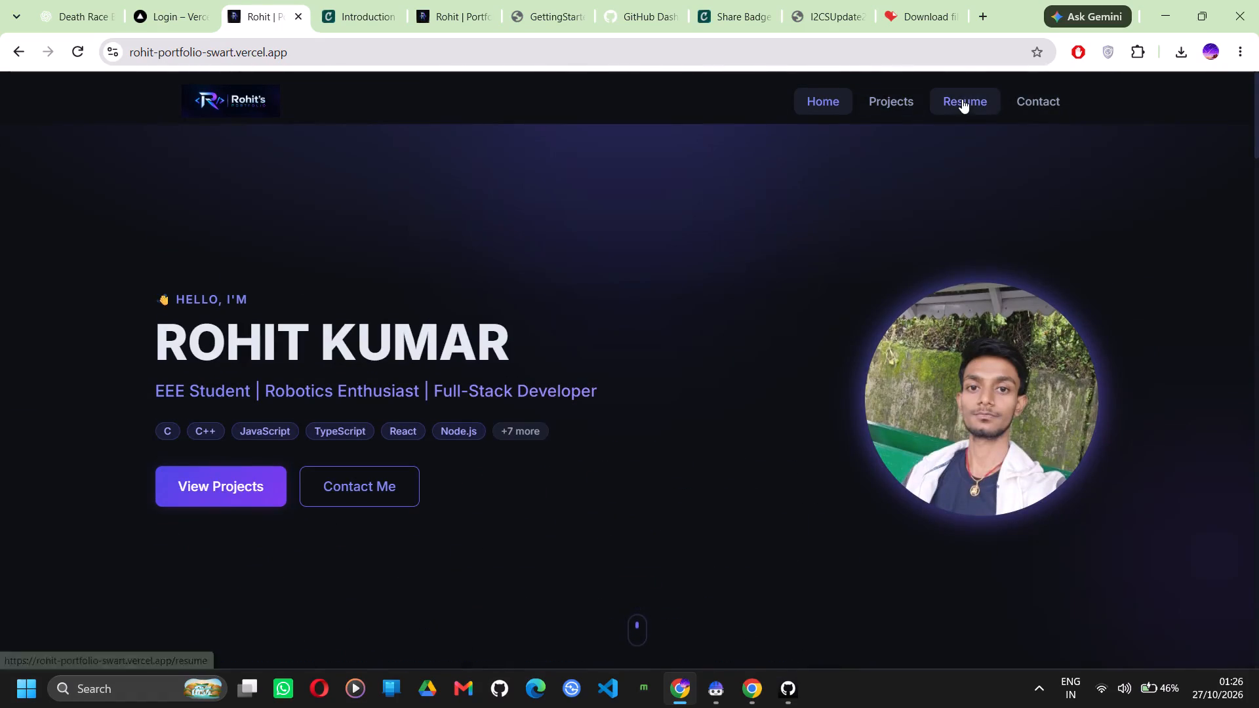
{"action": "left_click", "coordinate": [992, 102]}
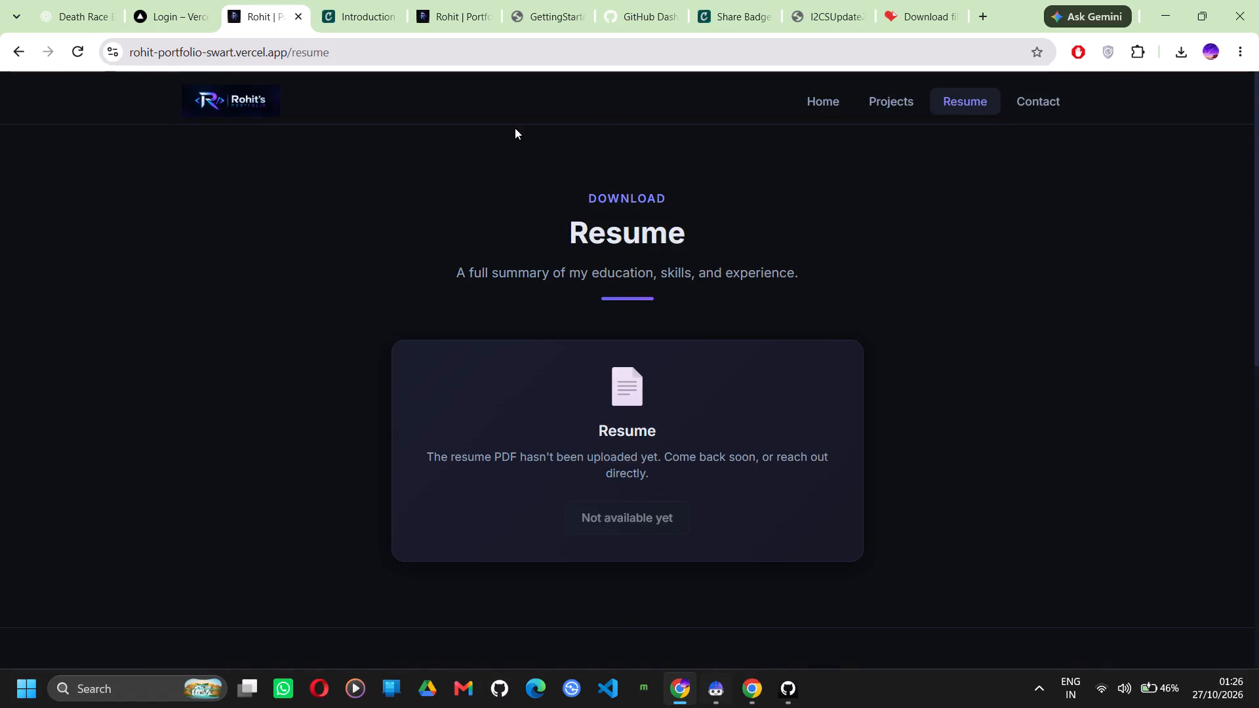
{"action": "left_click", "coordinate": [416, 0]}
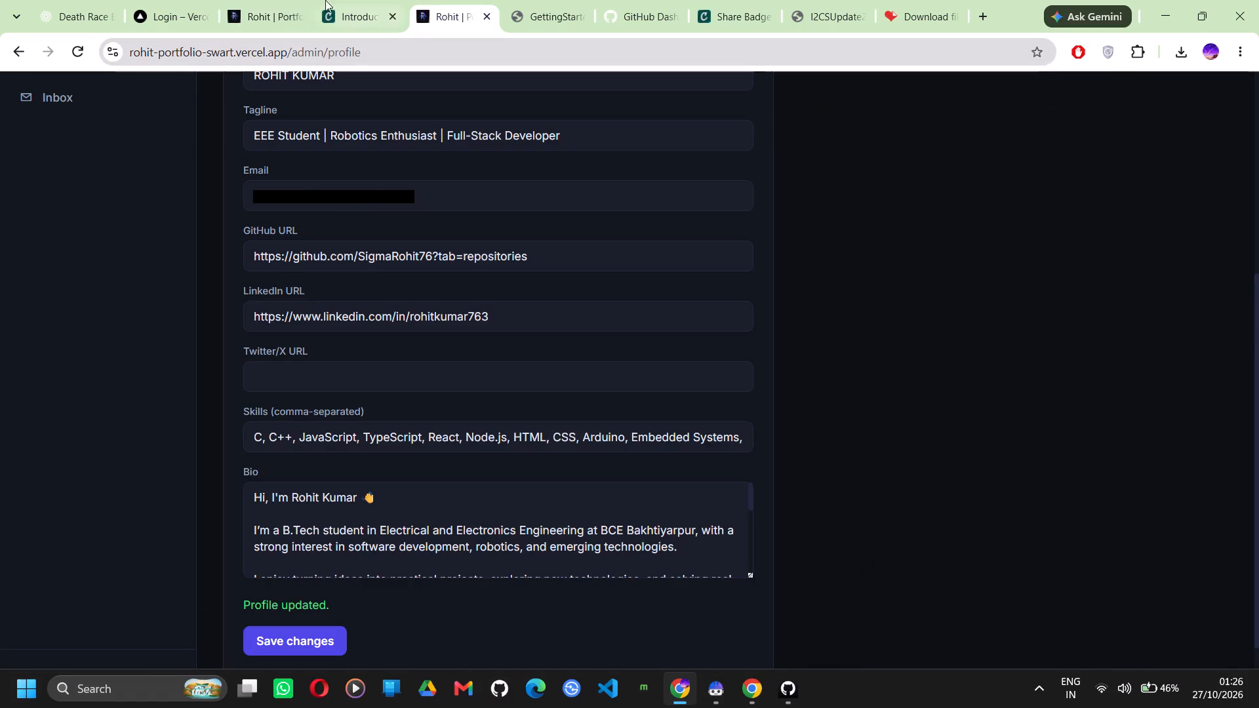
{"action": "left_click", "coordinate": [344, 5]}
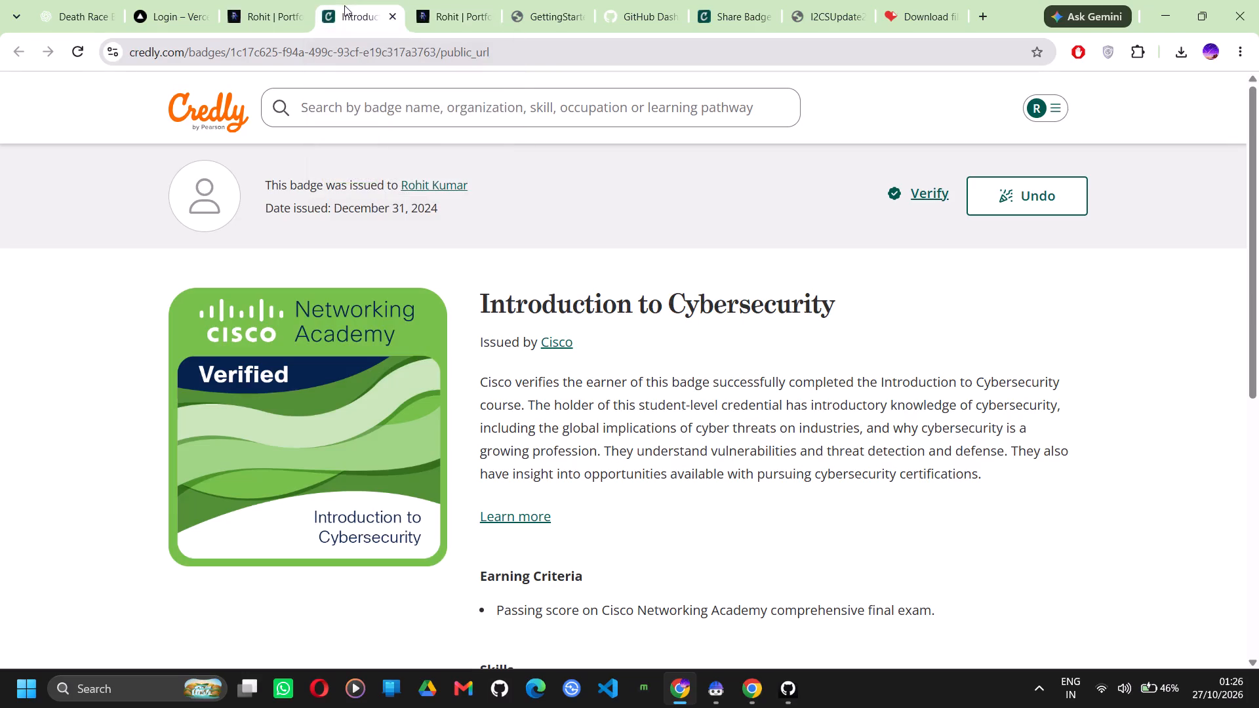
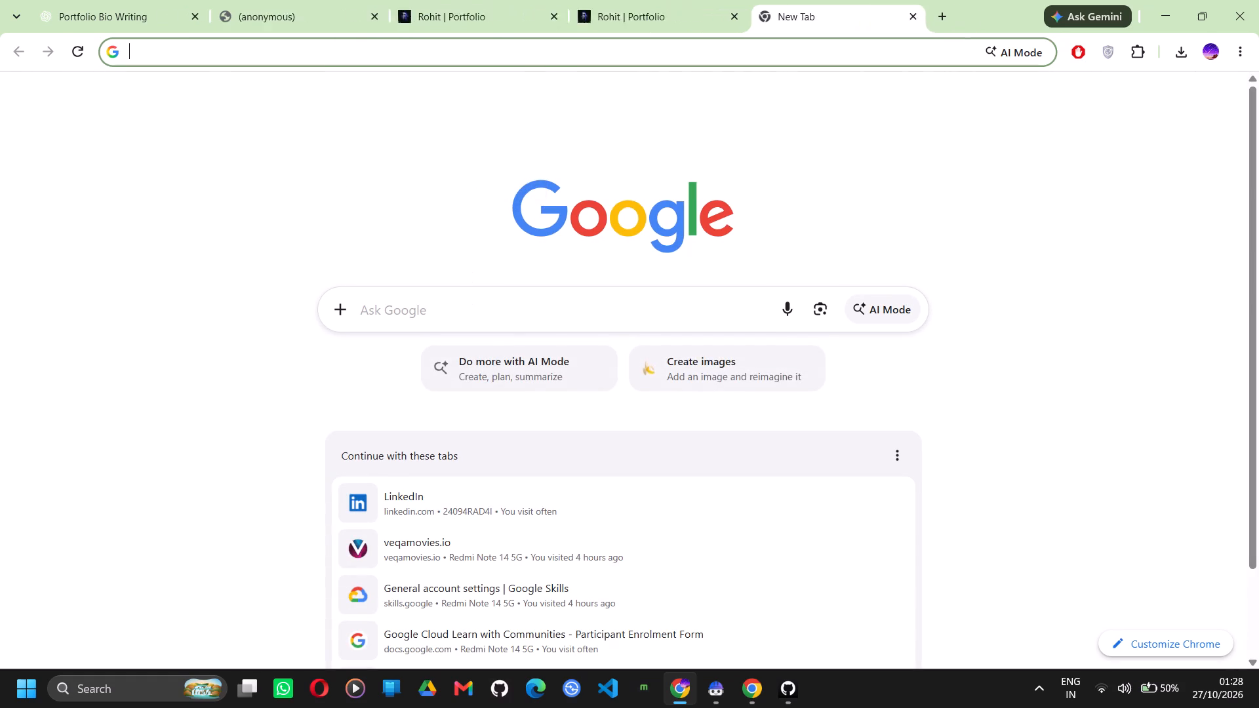
Search Google in the new tab for "PDF EDitor".
{"action": "left_click", "coordinate": [458, 326]}
{"action": "type", "text": "PDF ED"}
{"action": "key", "text": "Return"}
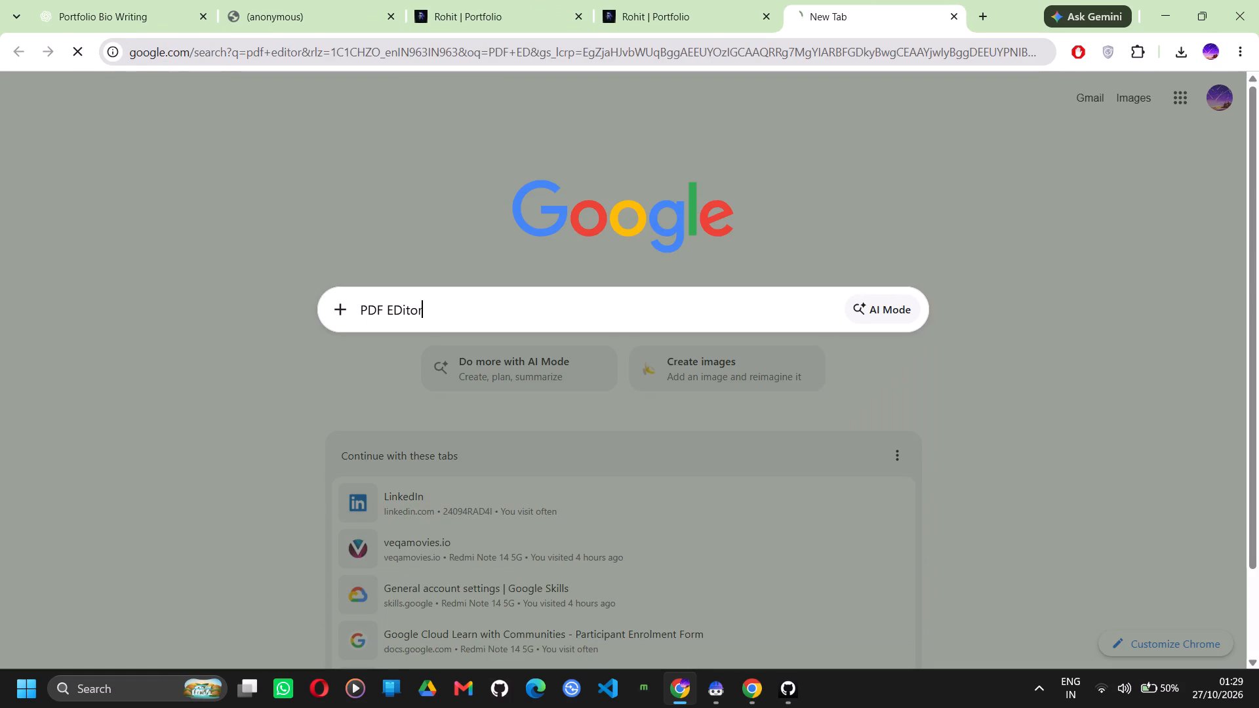
{"action": "key", "text": "Return"}
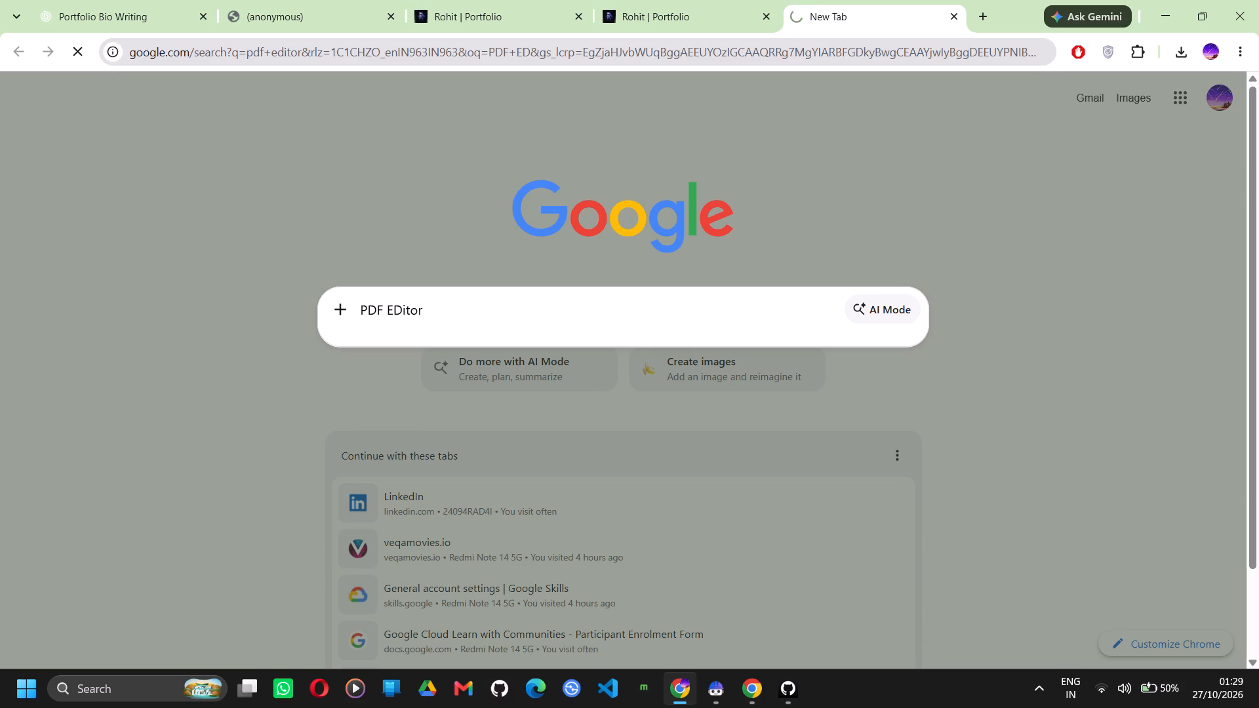
{"action": "key", "text": "Return"}
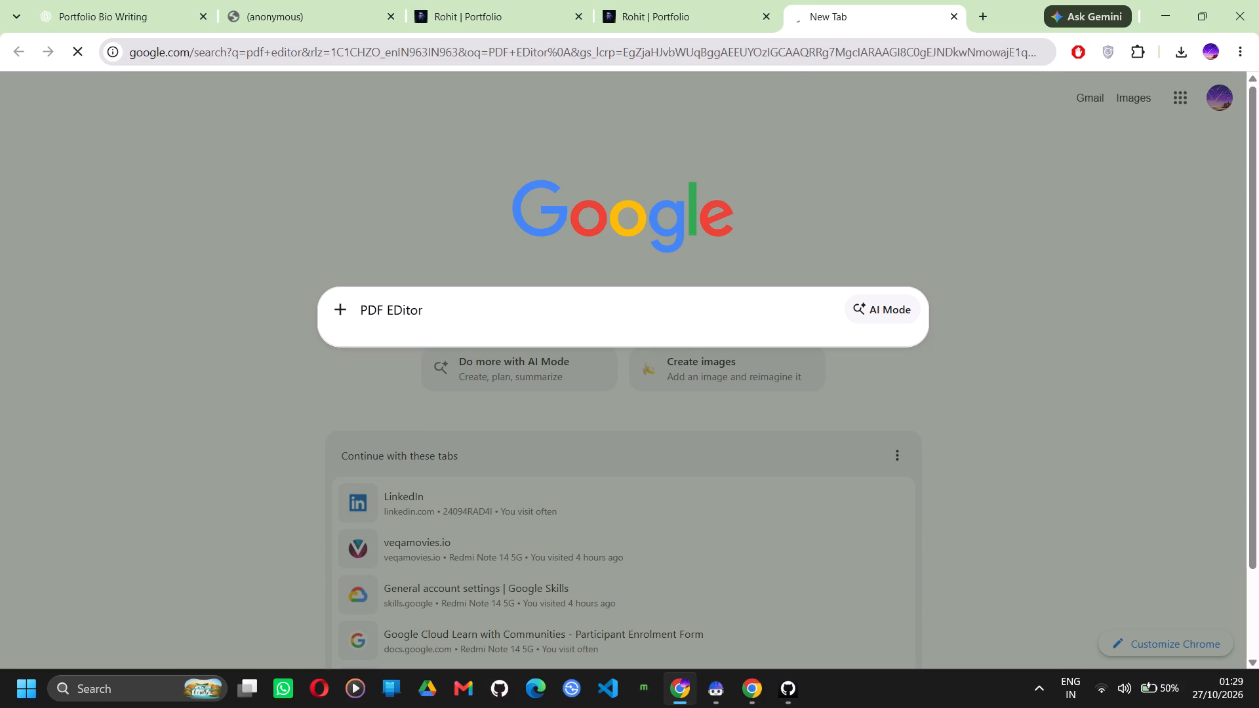
Return to the portfolio admin's Edit Profile page, check the profile details and reload it.
{"action": "left_click", "coordinate": [510, 0]}
{"action": "left_click", "coordinate": [679, 1]}
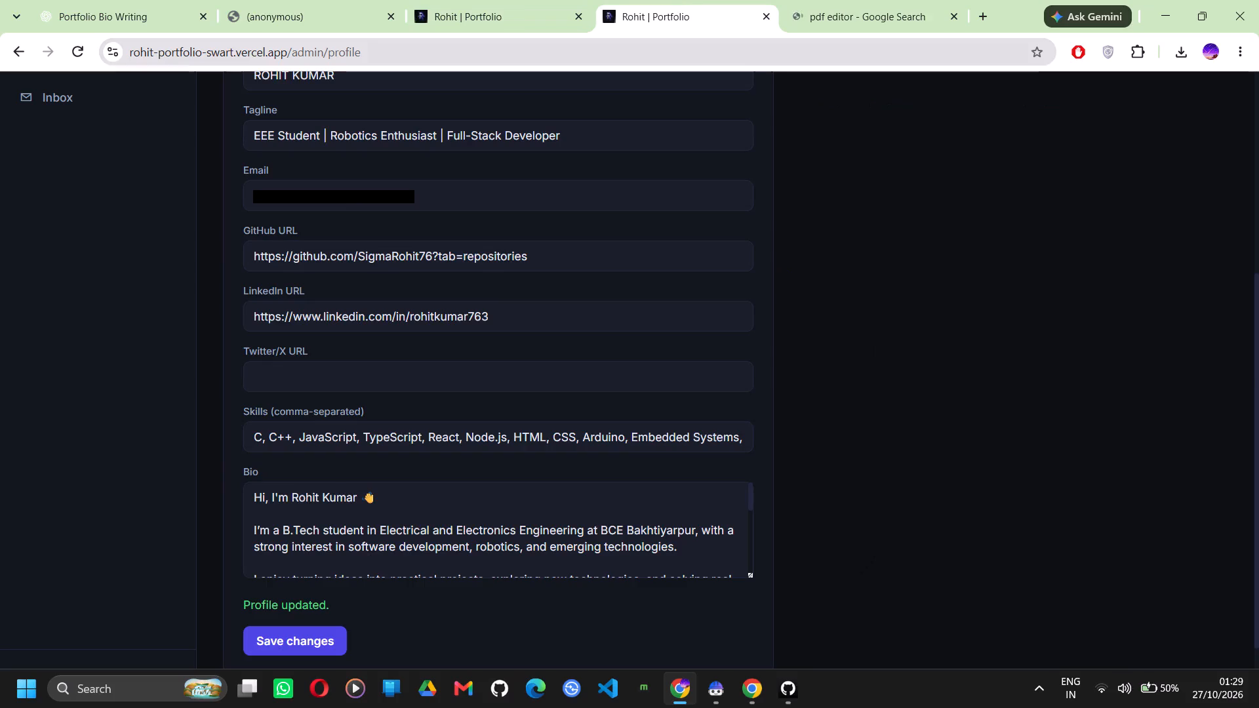
{"action": "scroll", "coordinate": [208, 256], "scroll_direction": "up", "scroll_amount": 6}
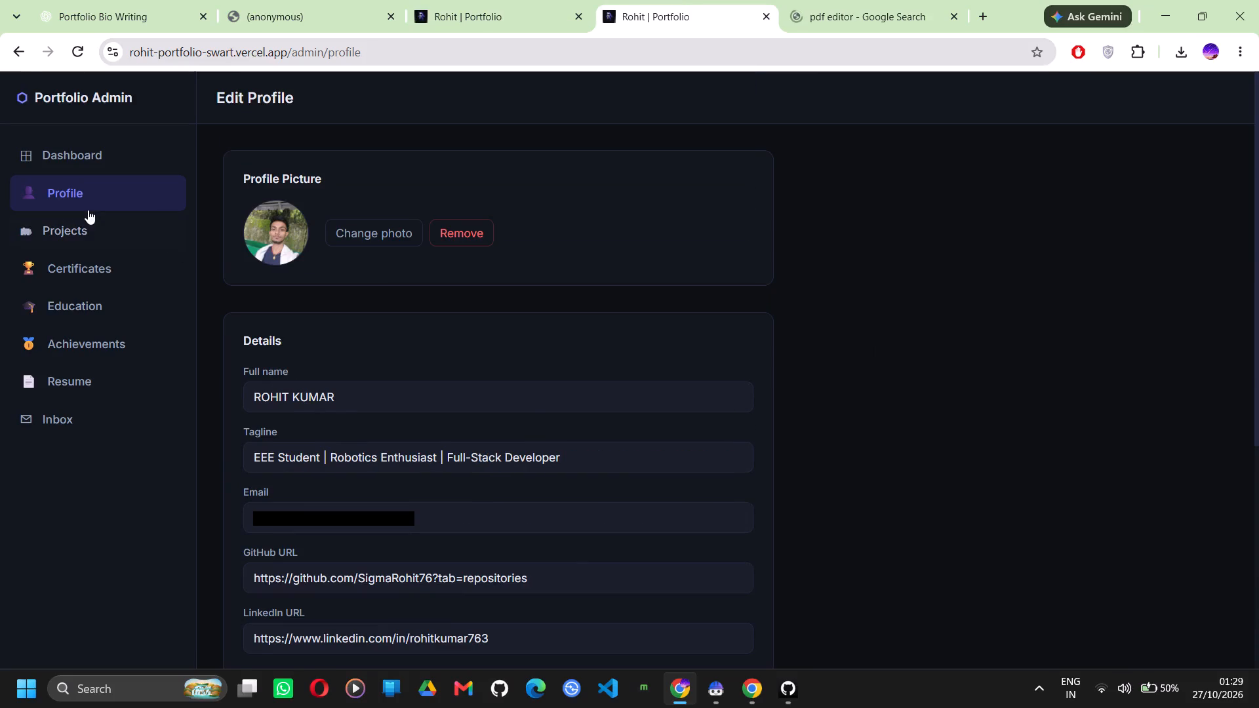
{"action": "left_click", "coordinate": [88, 210]}
{"action": "left_click", "coordinate": [76, 199]}
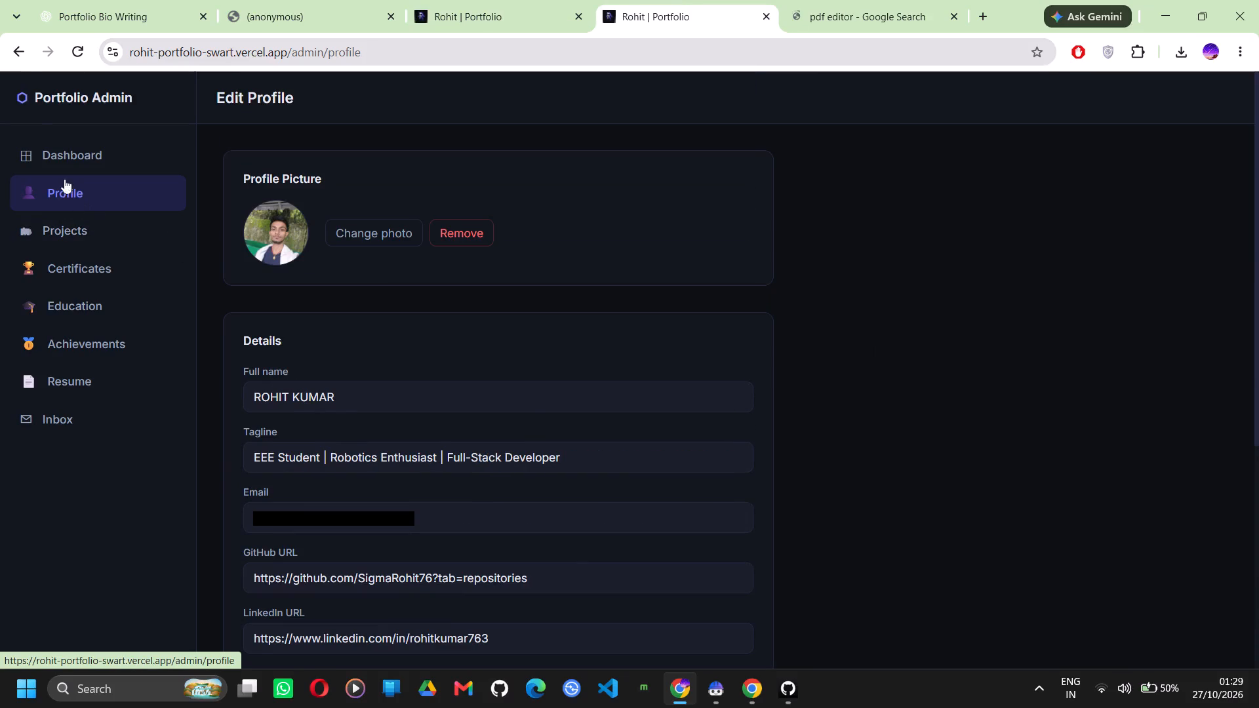
{"action": "left_click", "coordinate": [77, 63]}
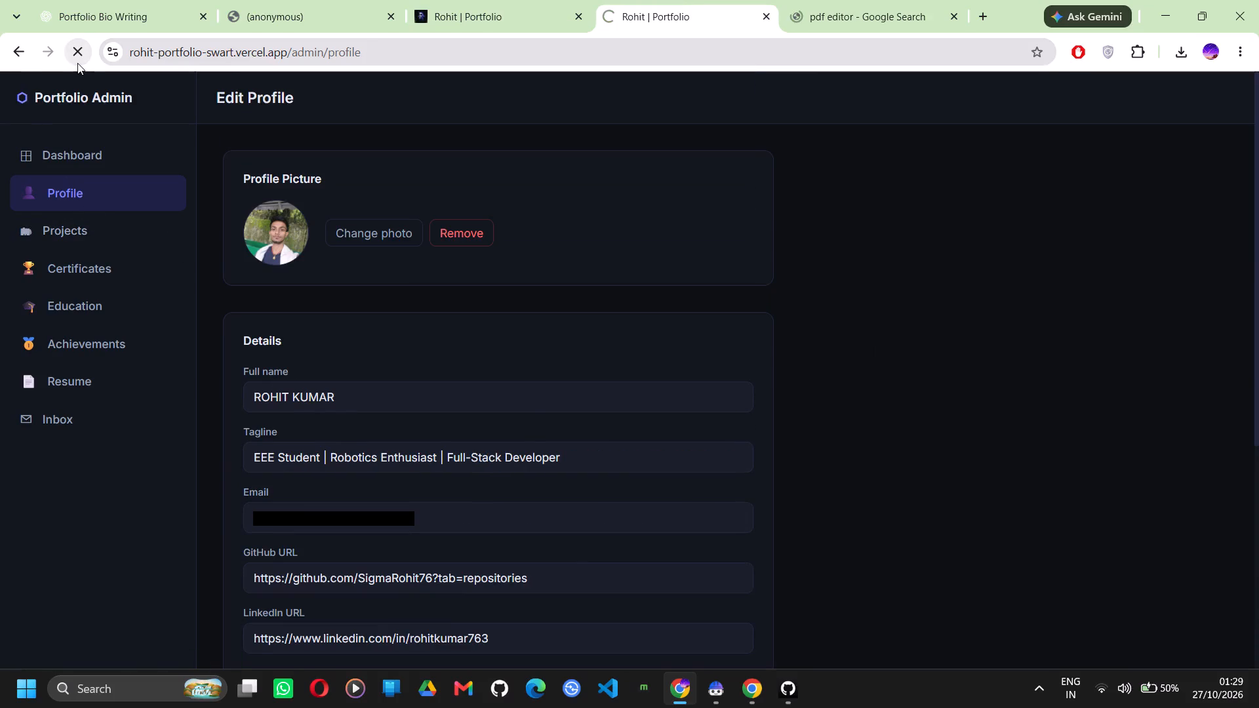
Look over the public portfolio's Resume page and its Home page sections down to the footer.
{"action": "left_click", "coordinate": [513, 0]}
{"action": "scroll", "coordinate": [513, 209], "scroll_direction": "up", "scroll_amount": 9}
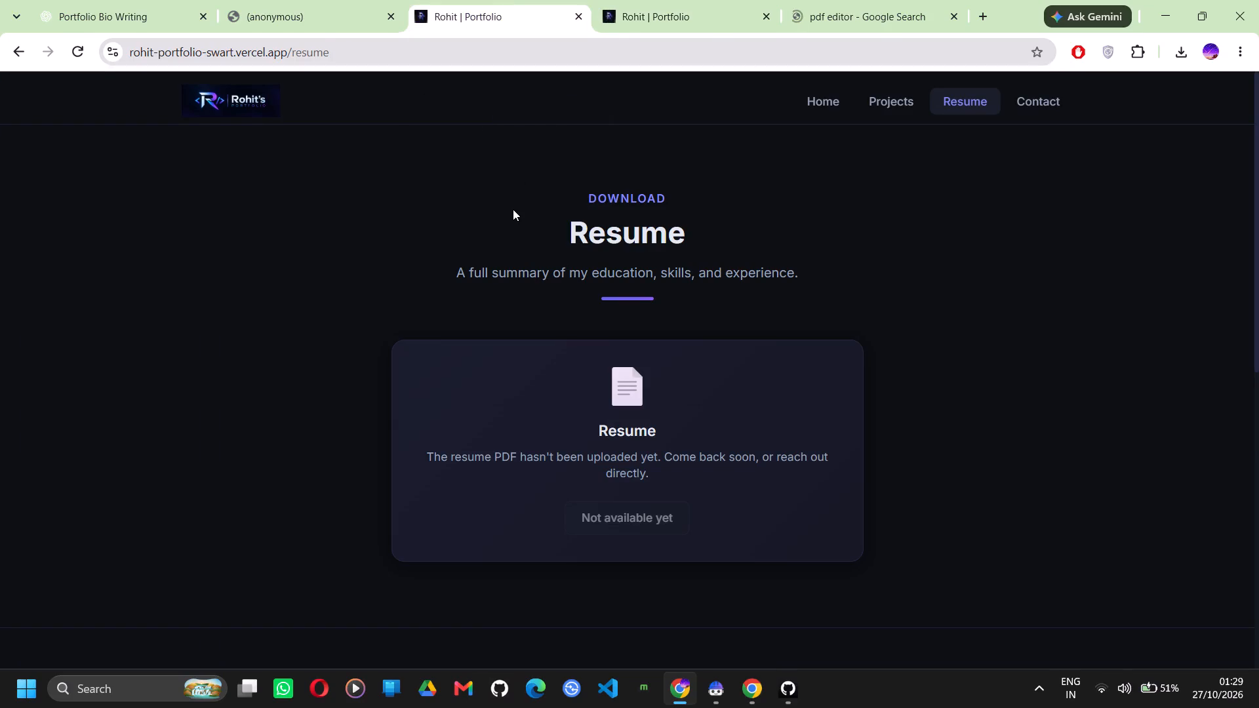
{"action": "scroll", "coordinate": [513, 209], "scroll_direction": "up", "scroll_amount": 7}
{"action": "left_click", "coordinate": [849, 108]}
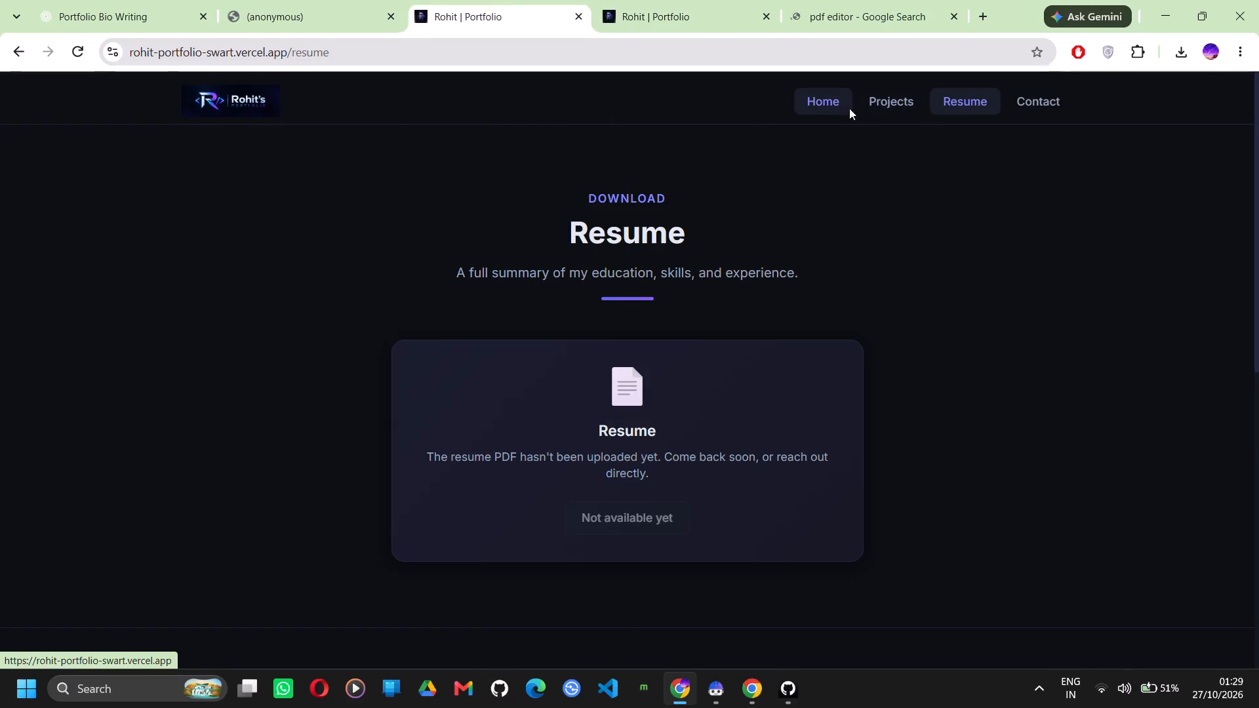
{"action": "scroll", "coordinate": [755, 225], "scroll_direction": "down", "scroll_amount": 10}
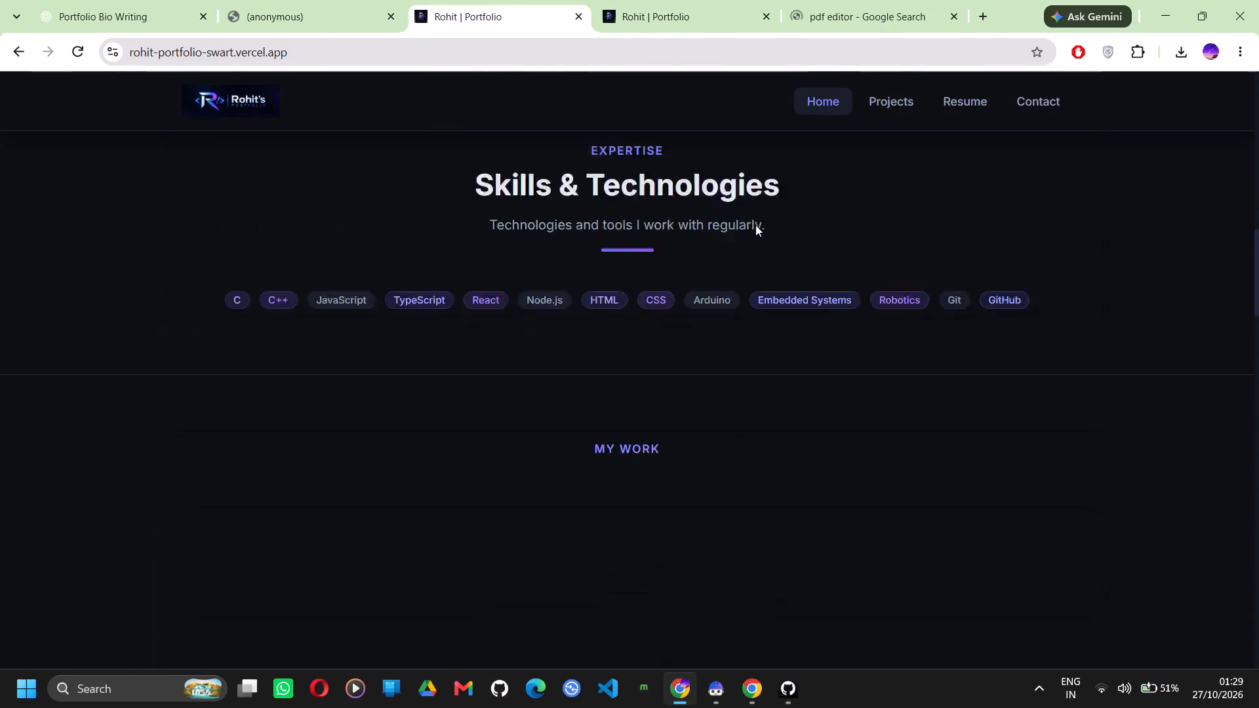
{"action": "scroll", "coordinate": [755, 225], "scroll_direction": "up", "scroll_amount": 5}
{"action": "scroll", "coordinate": [755, 225], "scroll_direction": "down", "scroll_amount": 6}
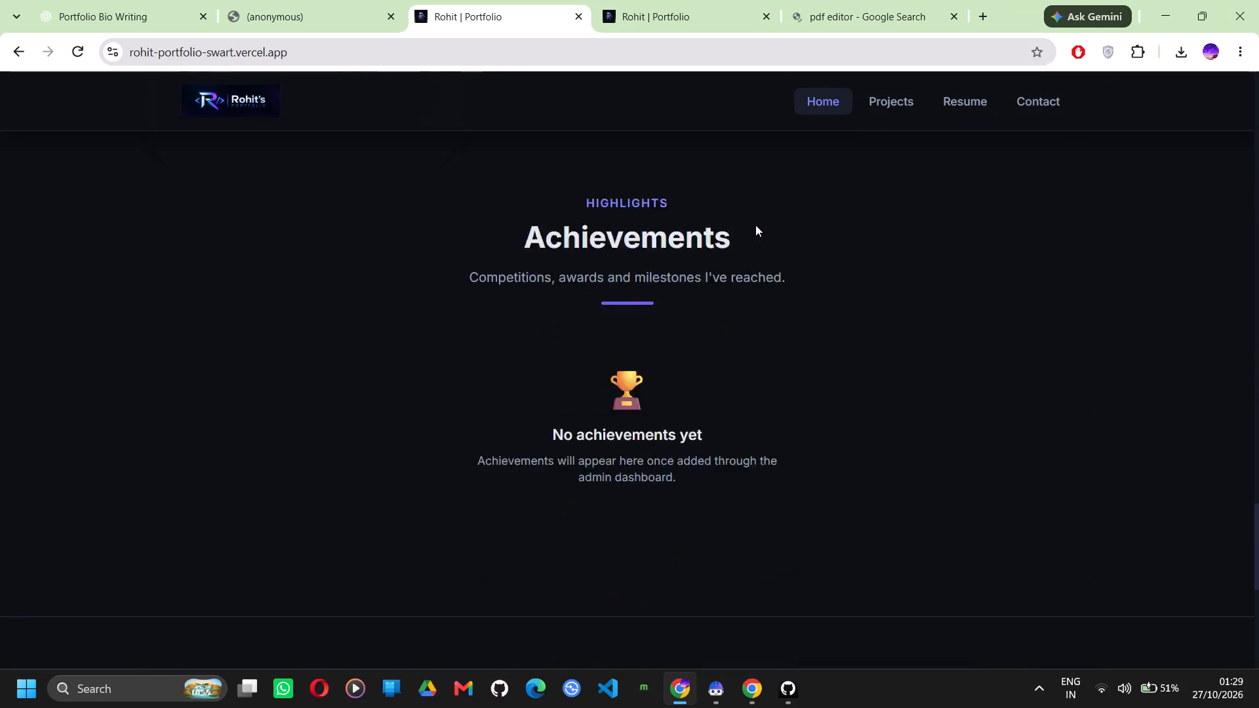
{"action": "scroll", "coordinate": [755, 225], "scroll_direction": "down", "scroll_amount": 6}
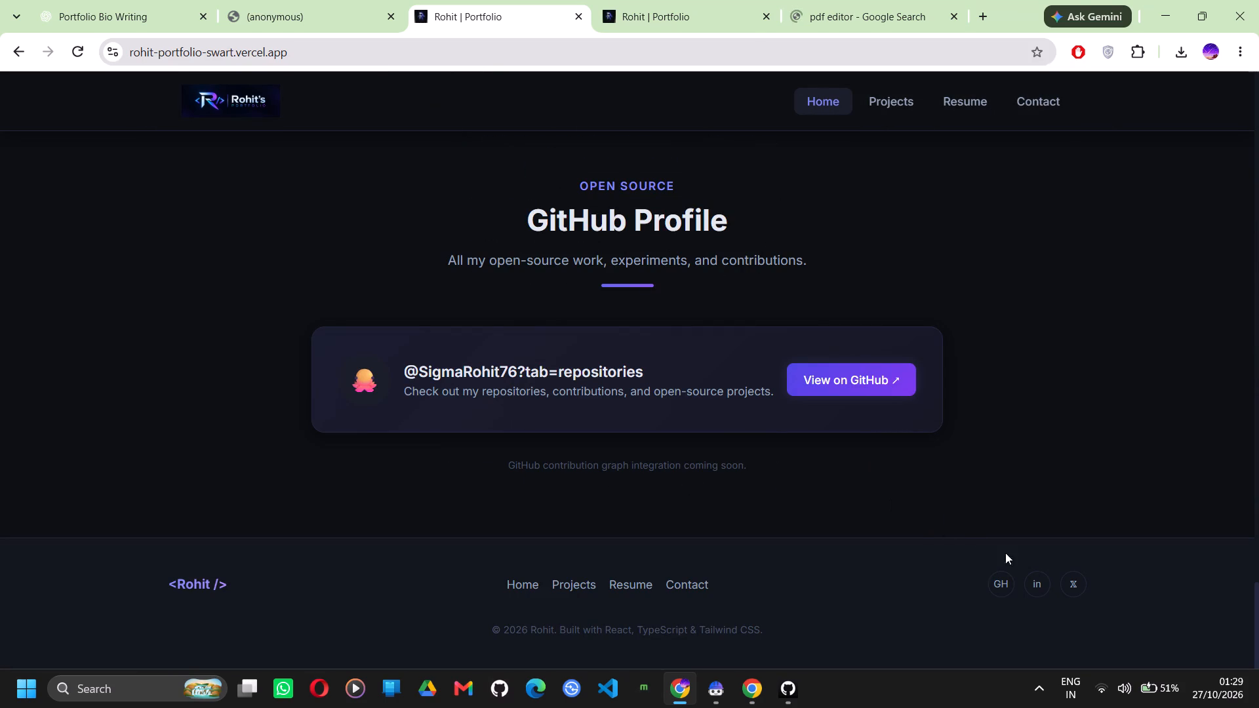
Test the GitHub and LinkedIn links in the portfolio's footer, returning to the home page after each.
{"action": "left_click", "coordinate": [1007, 578]}
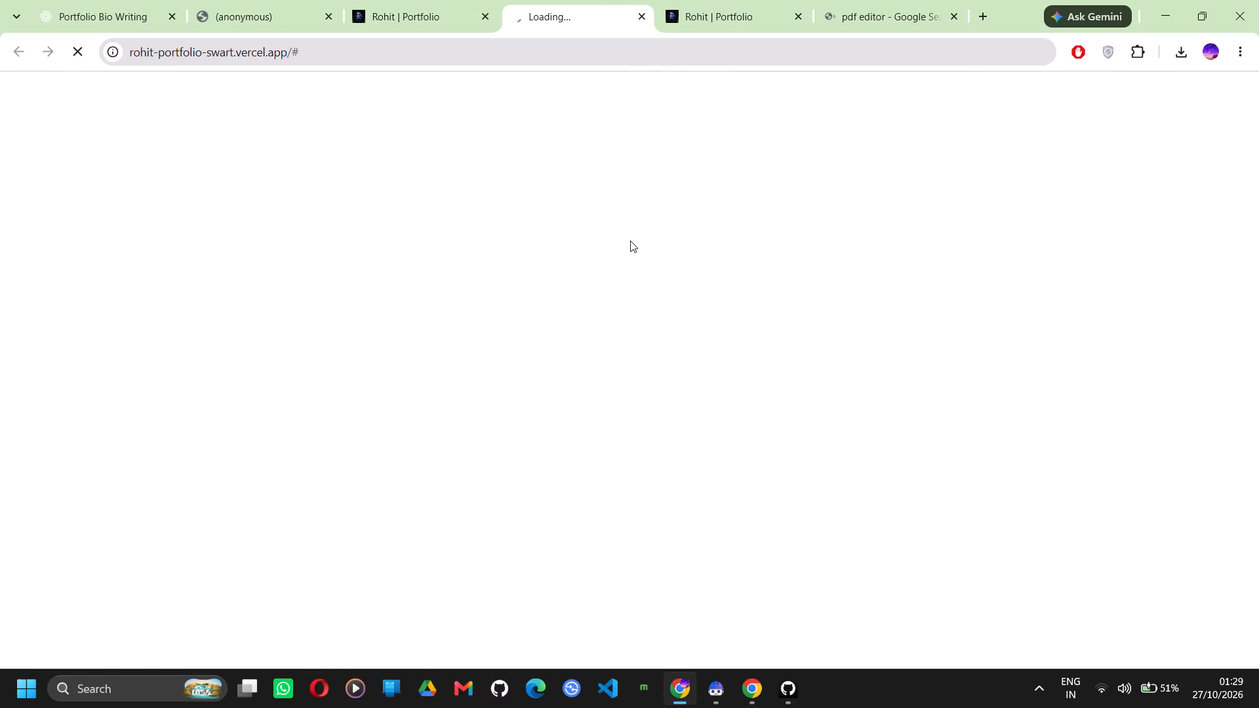
{"action": "left_click", "coordinate": [430, 17]}
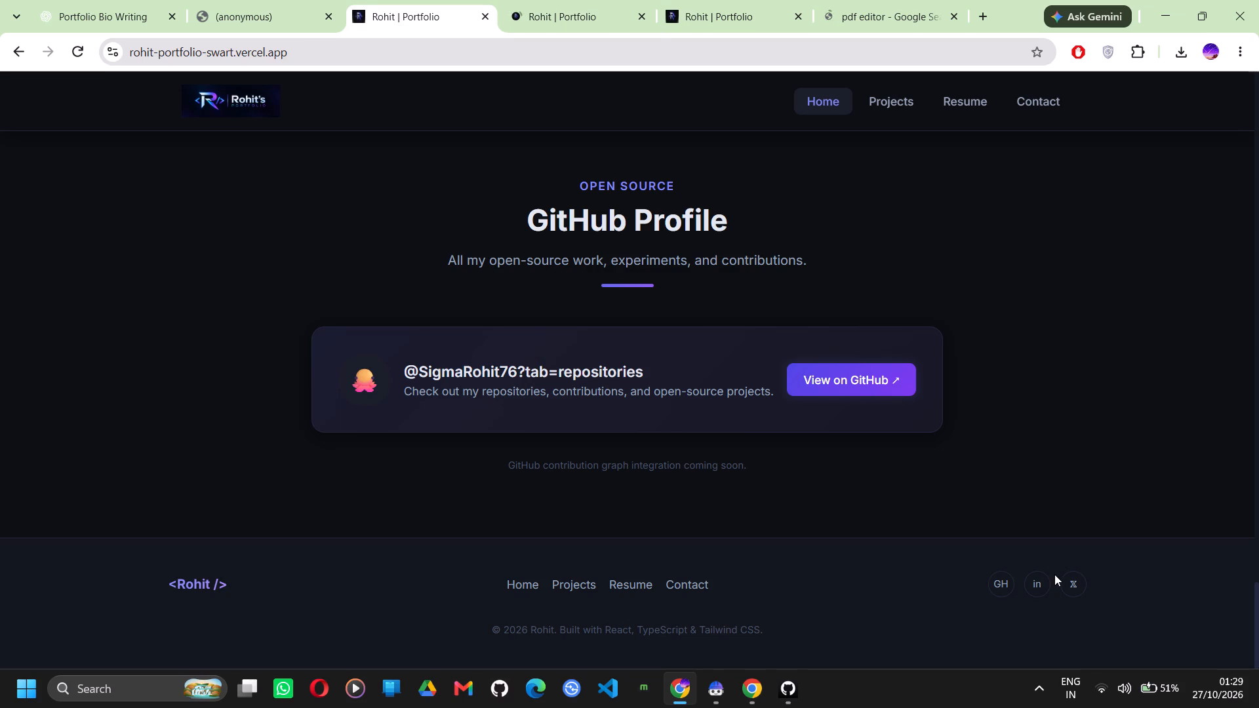
{"action": "left_click", "coordinate": [1043, 581]}
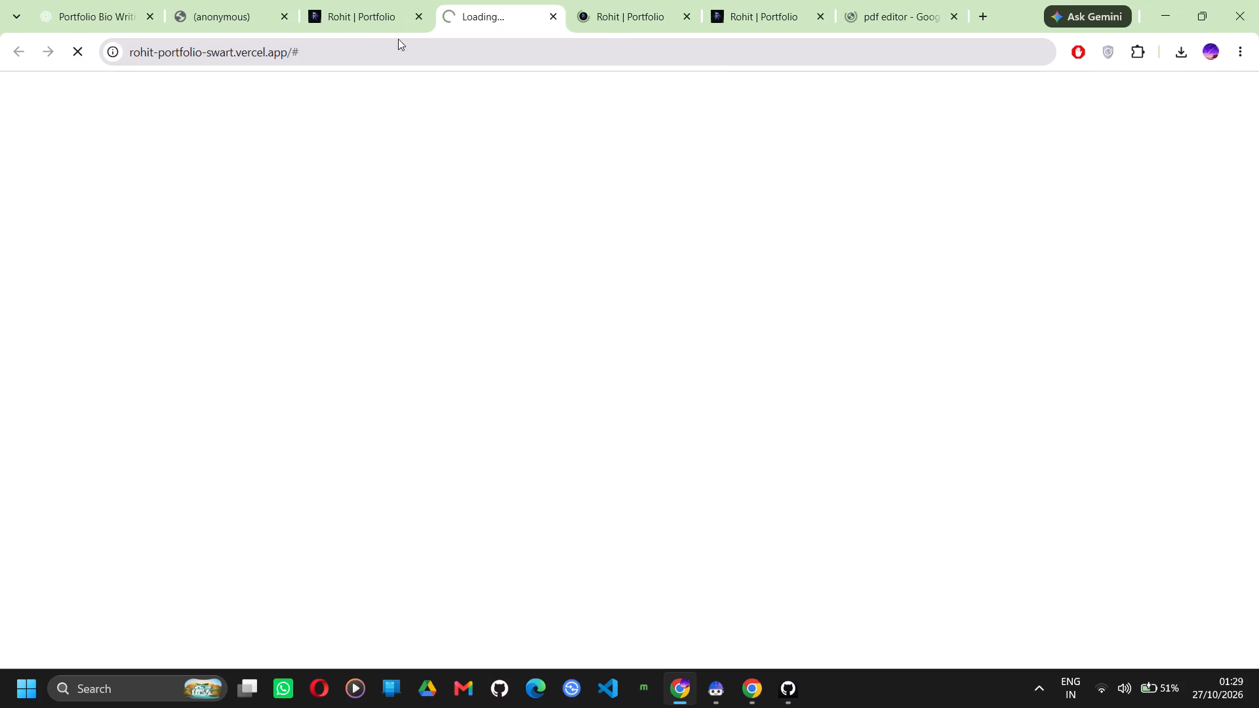
{"action": "left_click", "coordinate": [328, 0]}
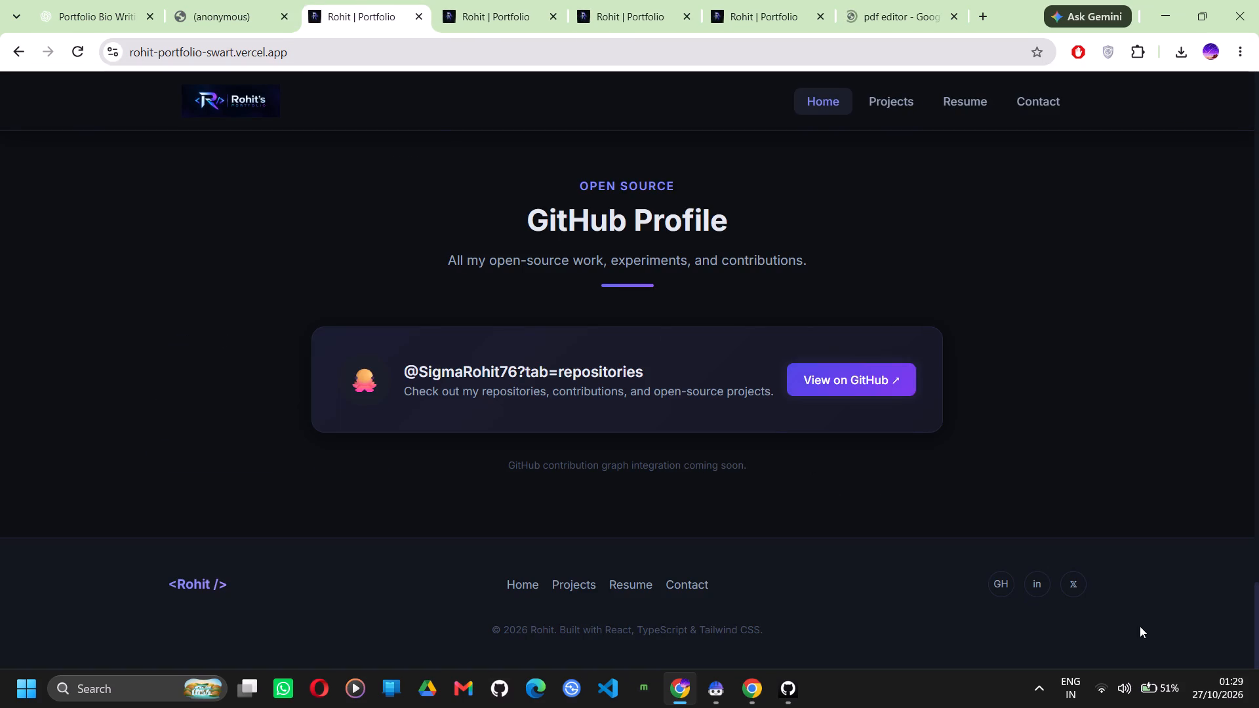
Compare the home pages opened by the footer links with the original portfolio page.
{"action": "scroll", "coordinate": [573, 242], "scroll_direction": "up", "scroll_amount": 7}
{"action": "left_click", "coordinate": [454, 0]}
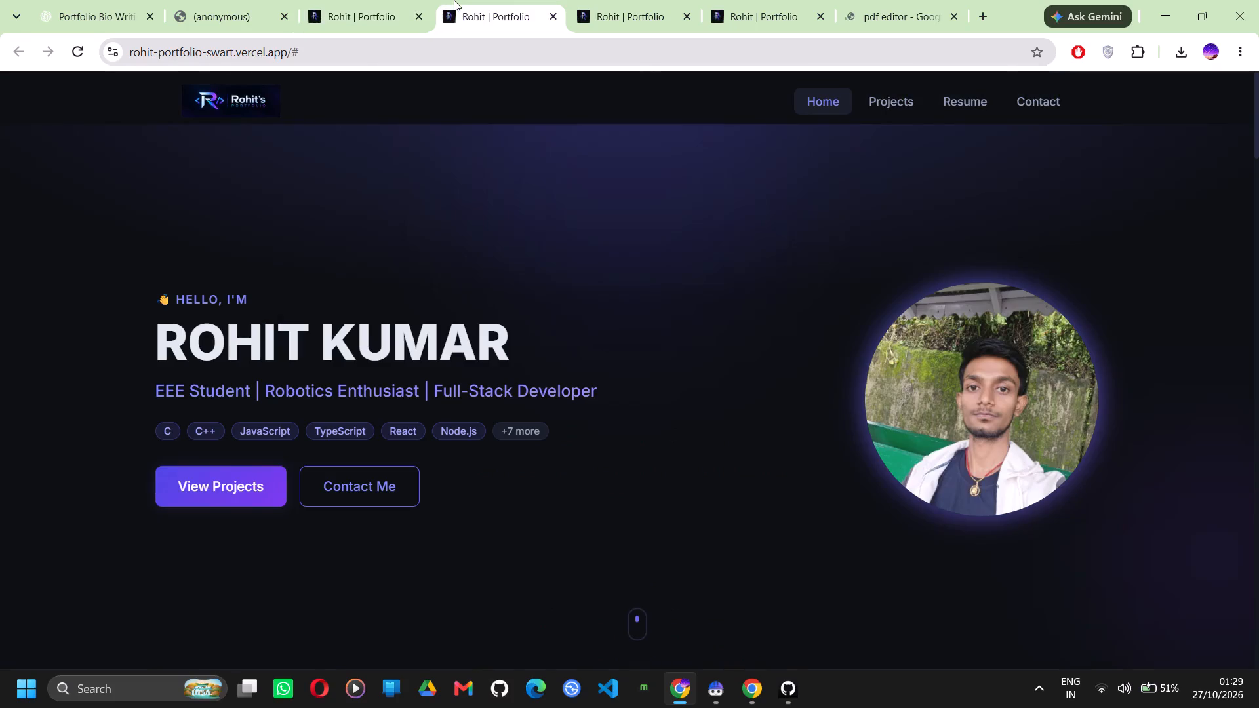
{"action": "left_click", "coordinate": [593, 0]}
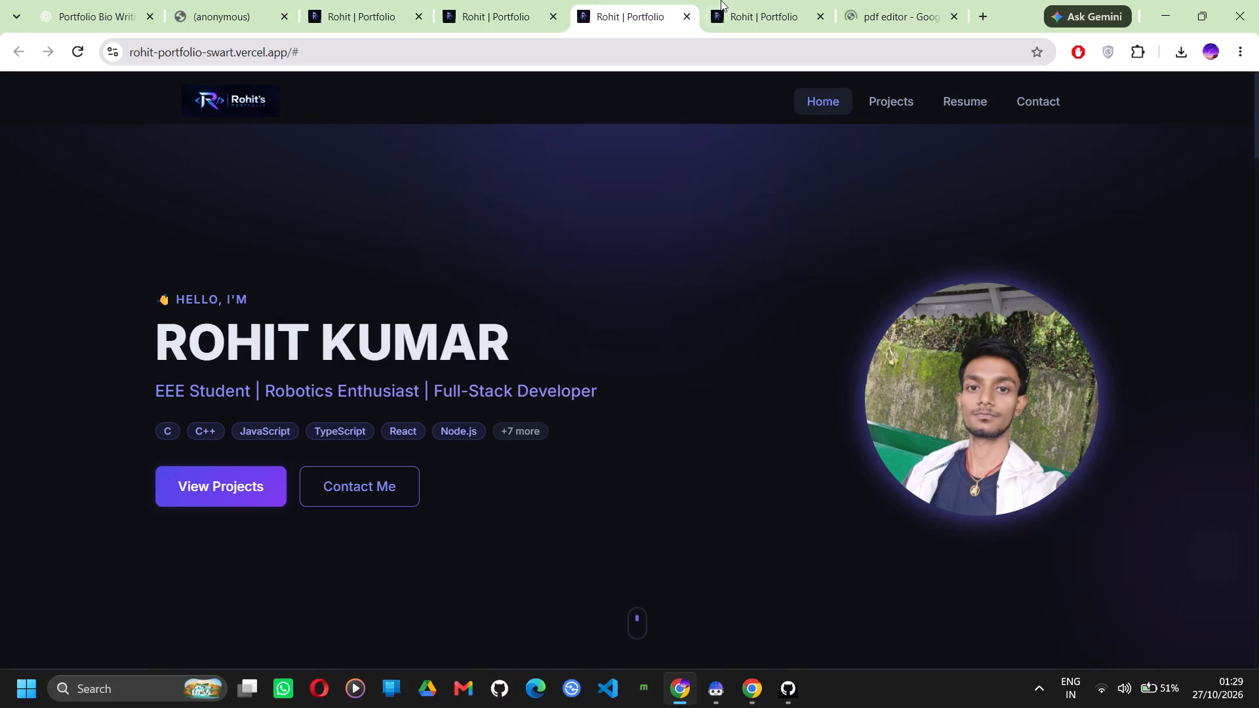
{"action": "left_click", "coordinate": [721, 0]}
{"action": "left_click", "coordinate": [595, 3]}
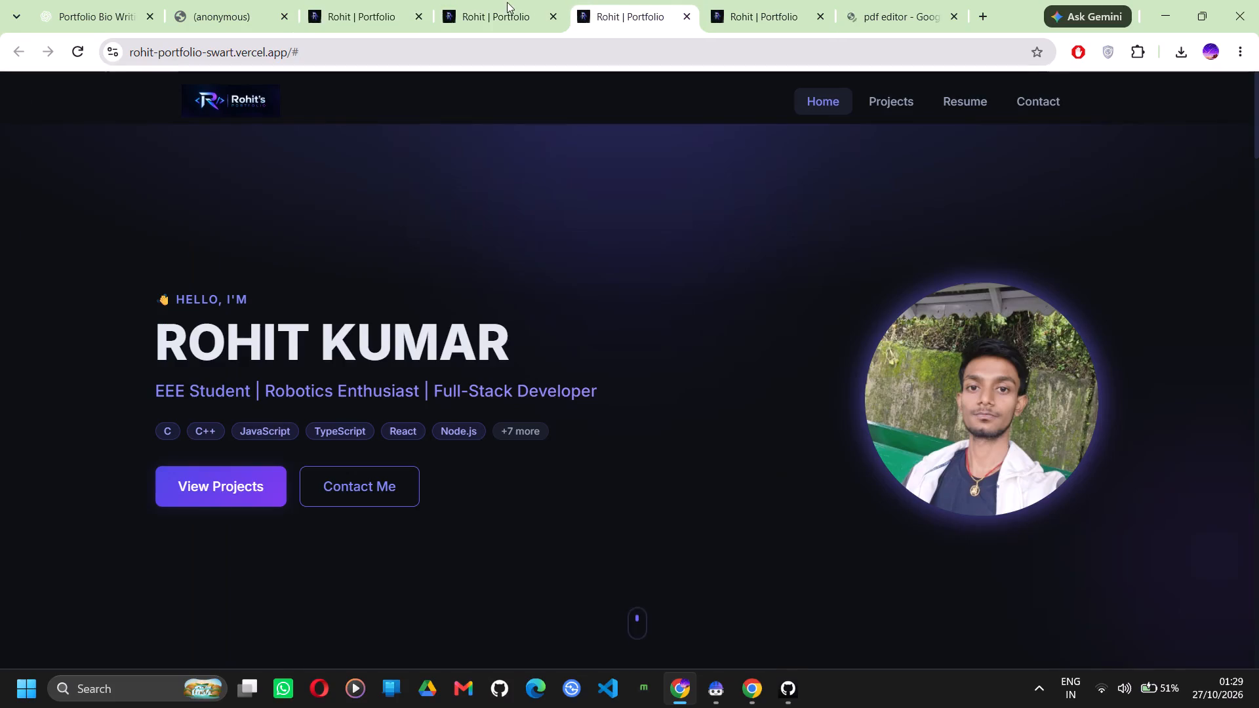
{"action": "left_click", "coordinate": [500, 2]}
{"action": "left_click", "coordinate": [355, 0]}
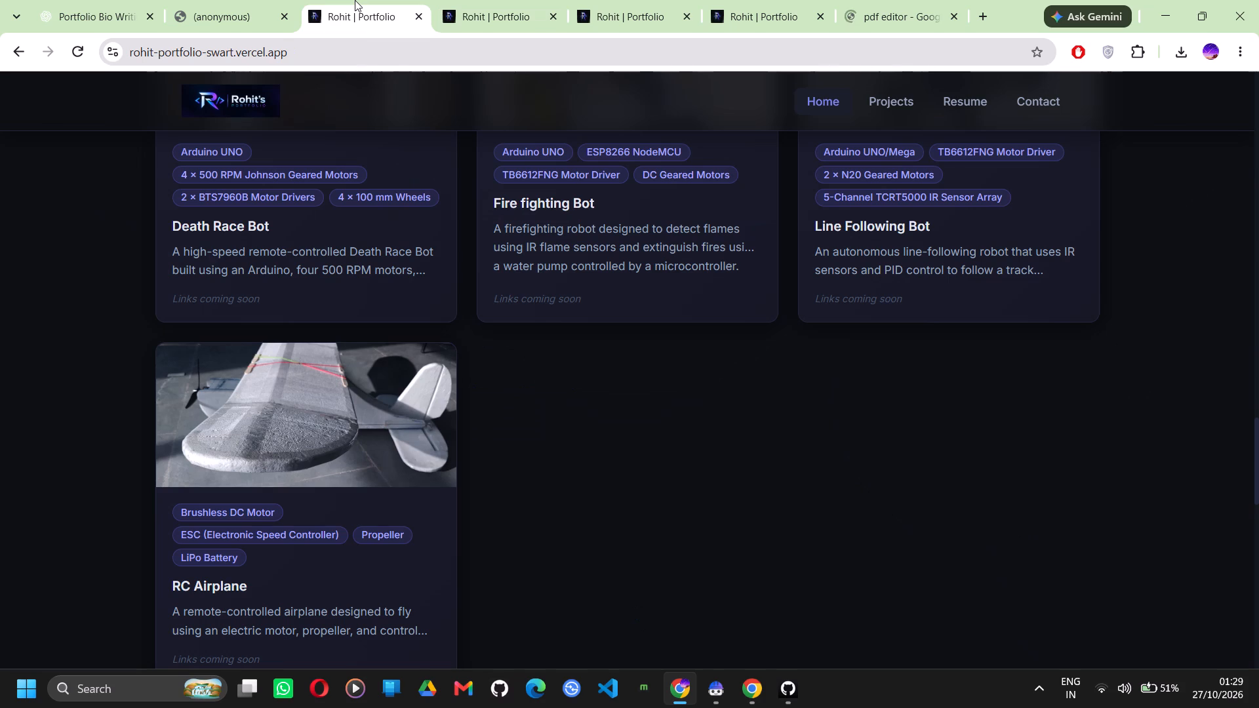
{"action": "left_click", "coordinate": [478, 0]}
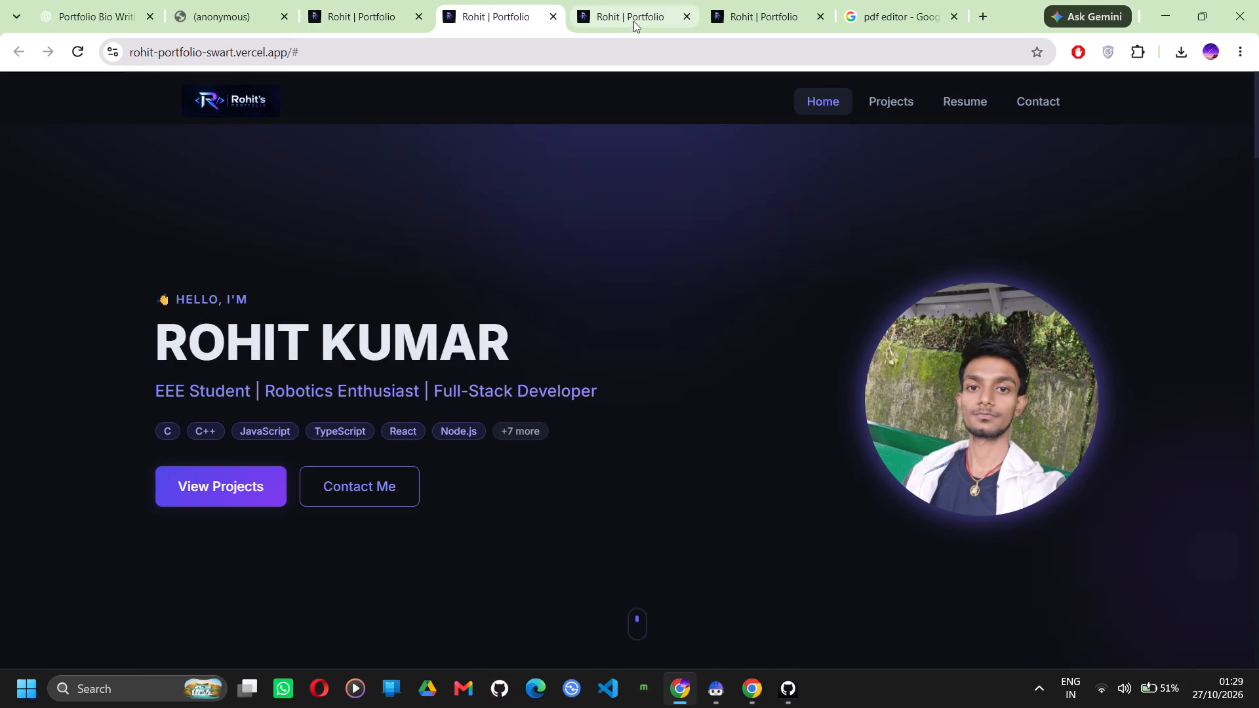
{"action": "left_click", "coordinate": [633, 21]}
{"action": "left_click", "coordinate": [506, 2]}
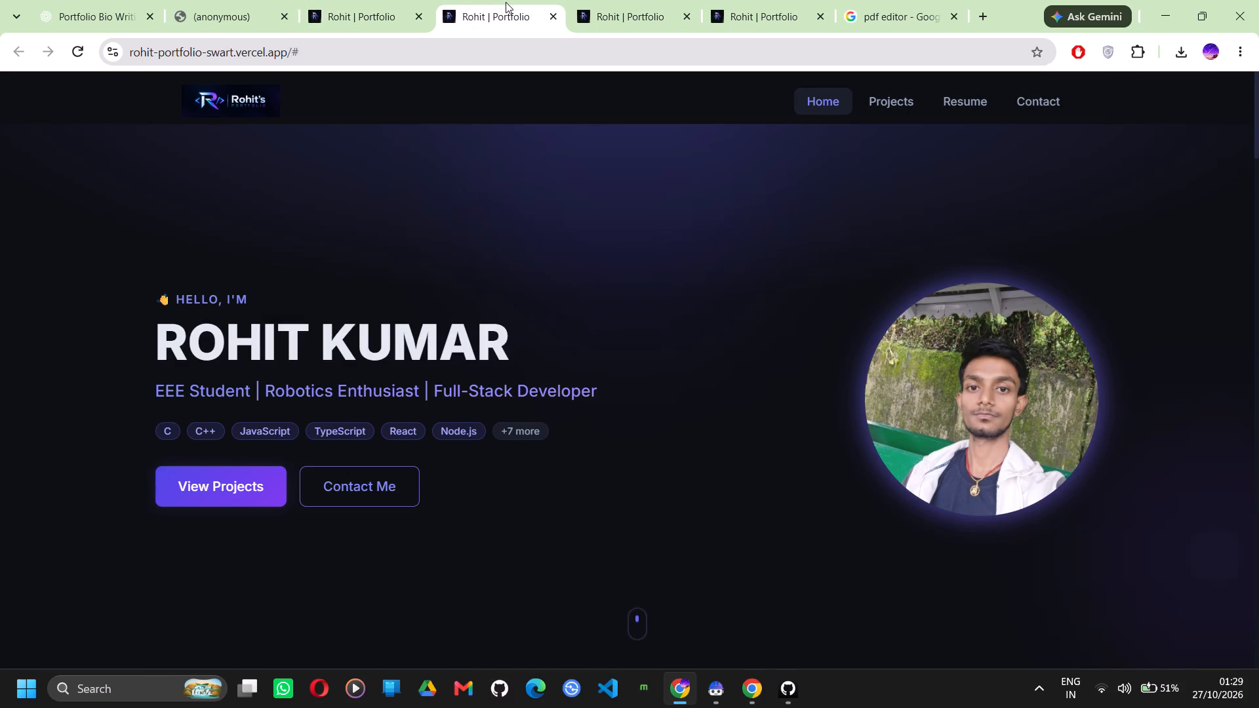
Close the original portfolio home tab and one duplicate opened from the footer, keeping the admin profile tab.
{"action": "left_click", "coordinate": [393, 9]}
{"action": "left_click", "coordinate": [418, 16]}
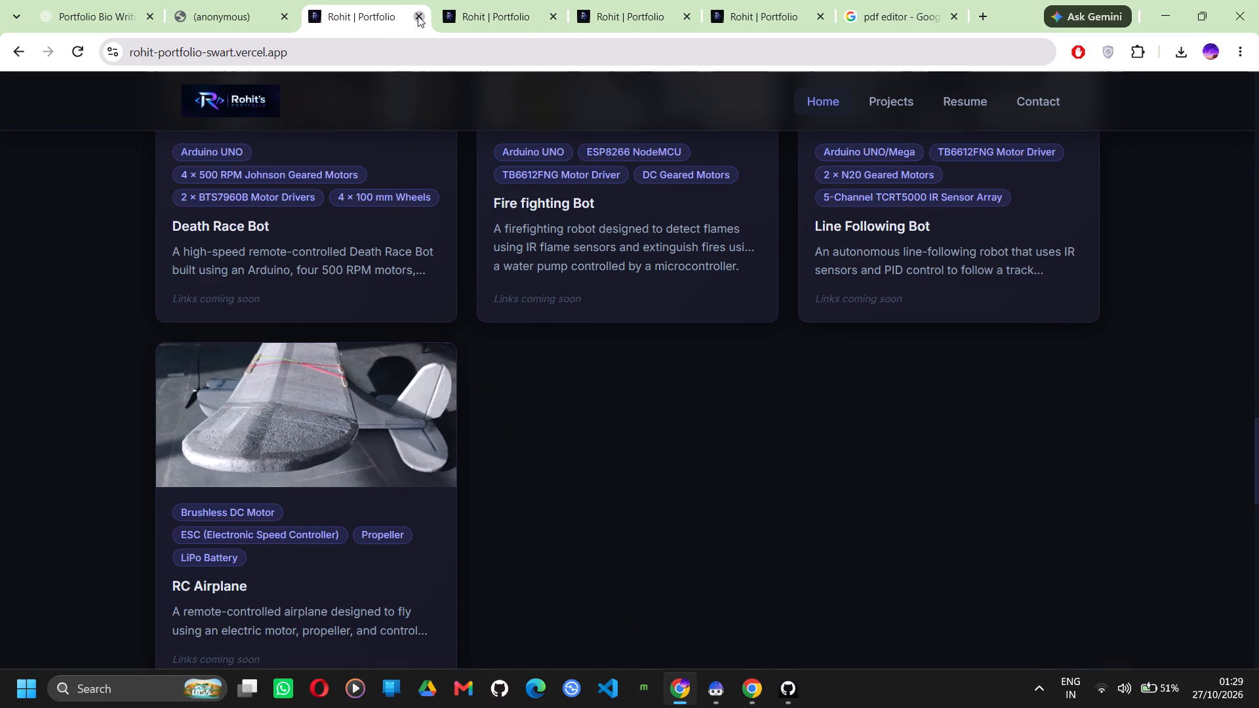
{"action": "left_click", "coordinate": [477, 16]}
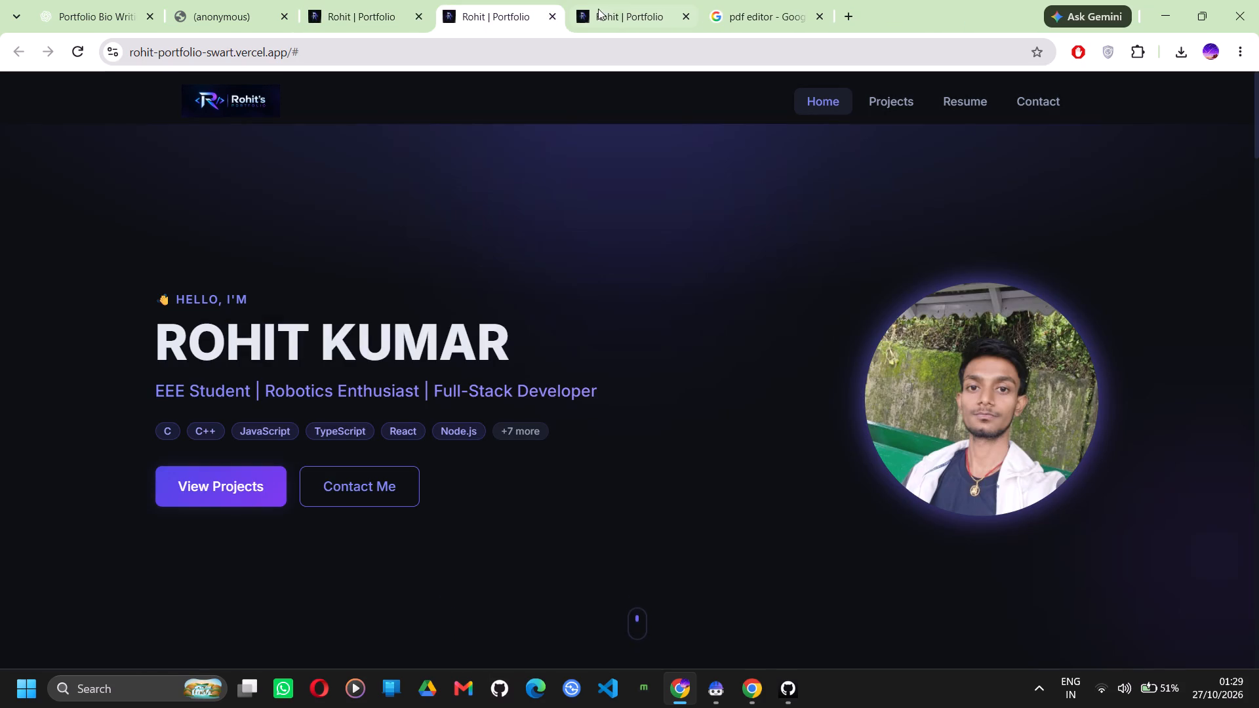
{"action": "left_click", "coordinate": [661, 0]}
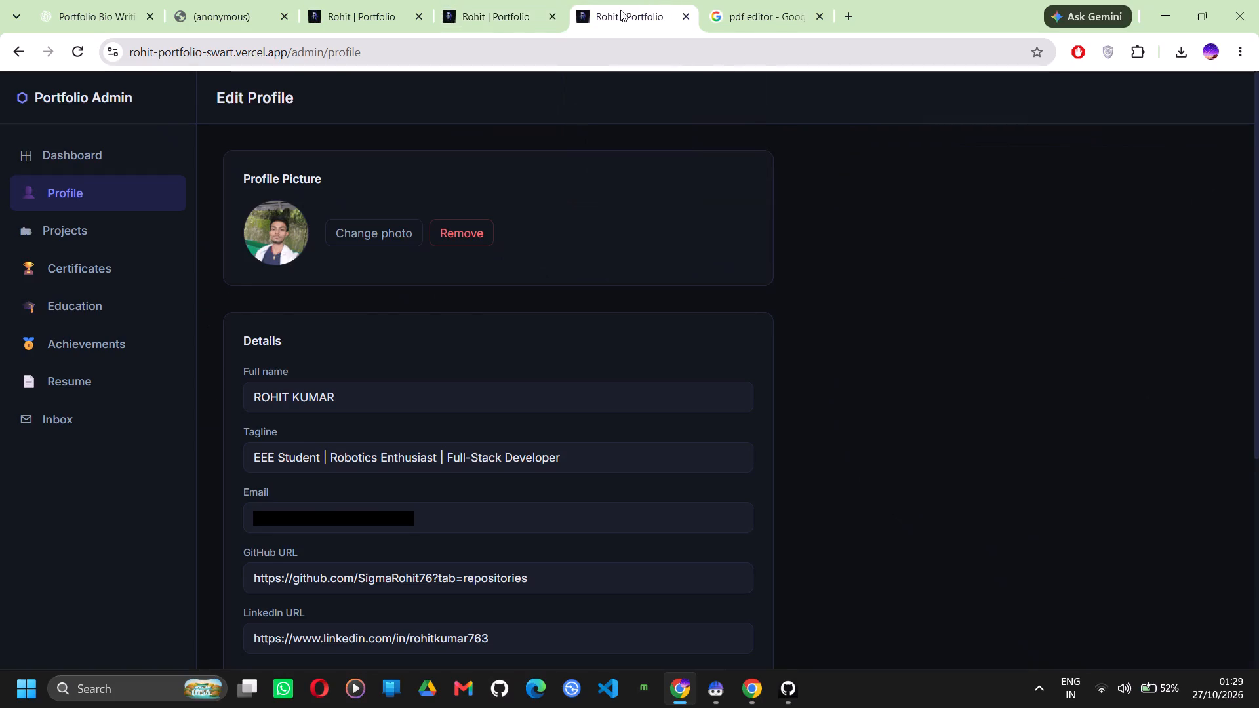
{"action": "left_click", "coordinate": [492, 32]}
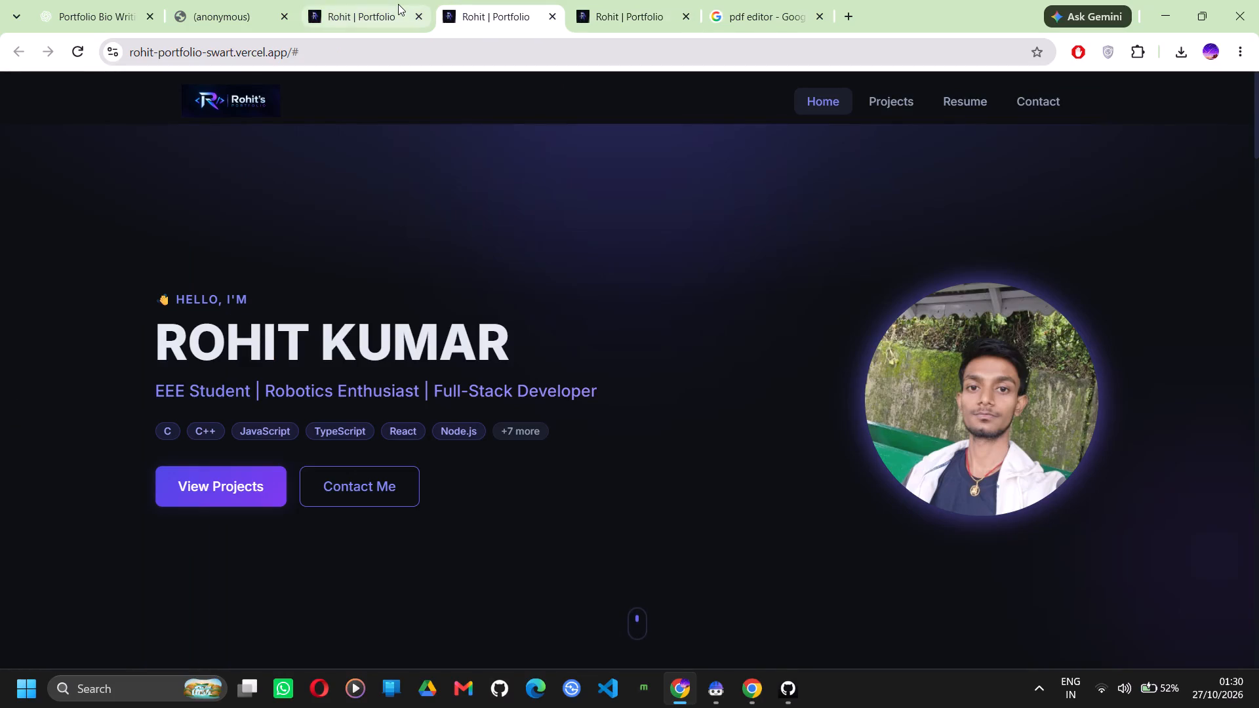
{"action": "left_click", "coordinate": [398, 4]}
{"action": "left_click_drag", "start_coordinate": [362, 4], "coordinate": [437, 16]}
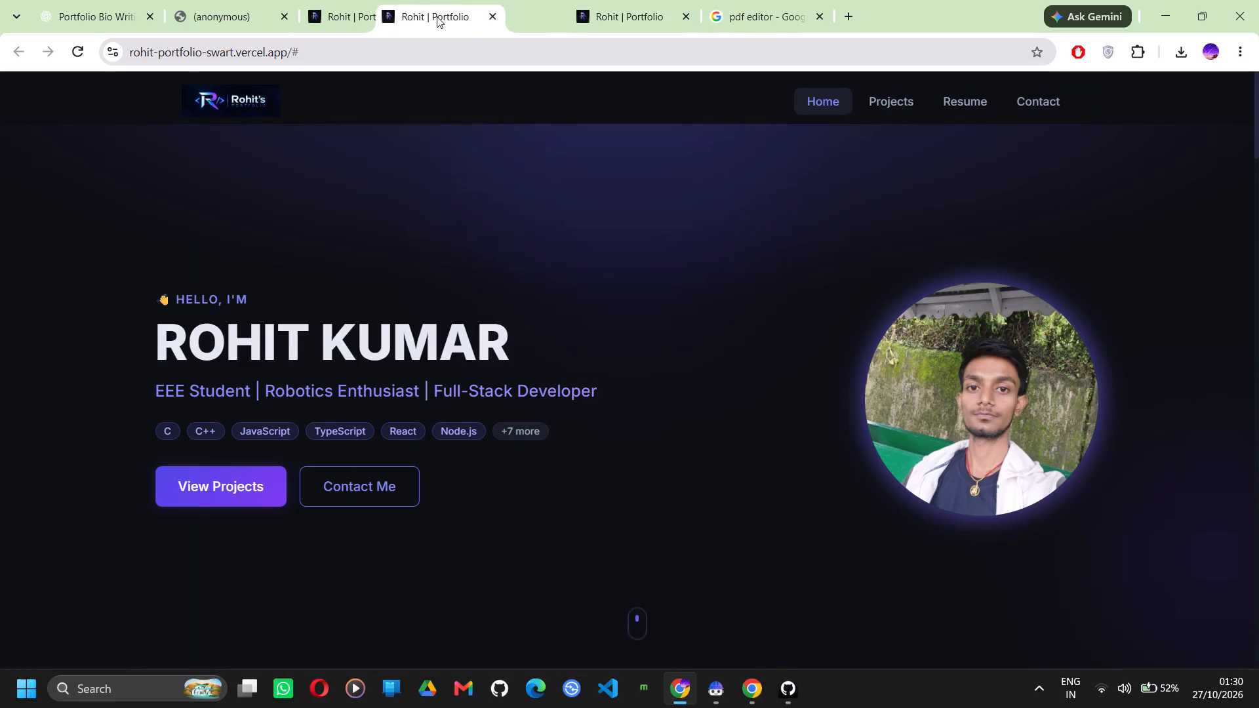
{"action": "left_click_drag", "start_coordinate": [437, 16], "coordinate": [437, 16]}
{"action": "left_click", "coordinate": [551, 14]}
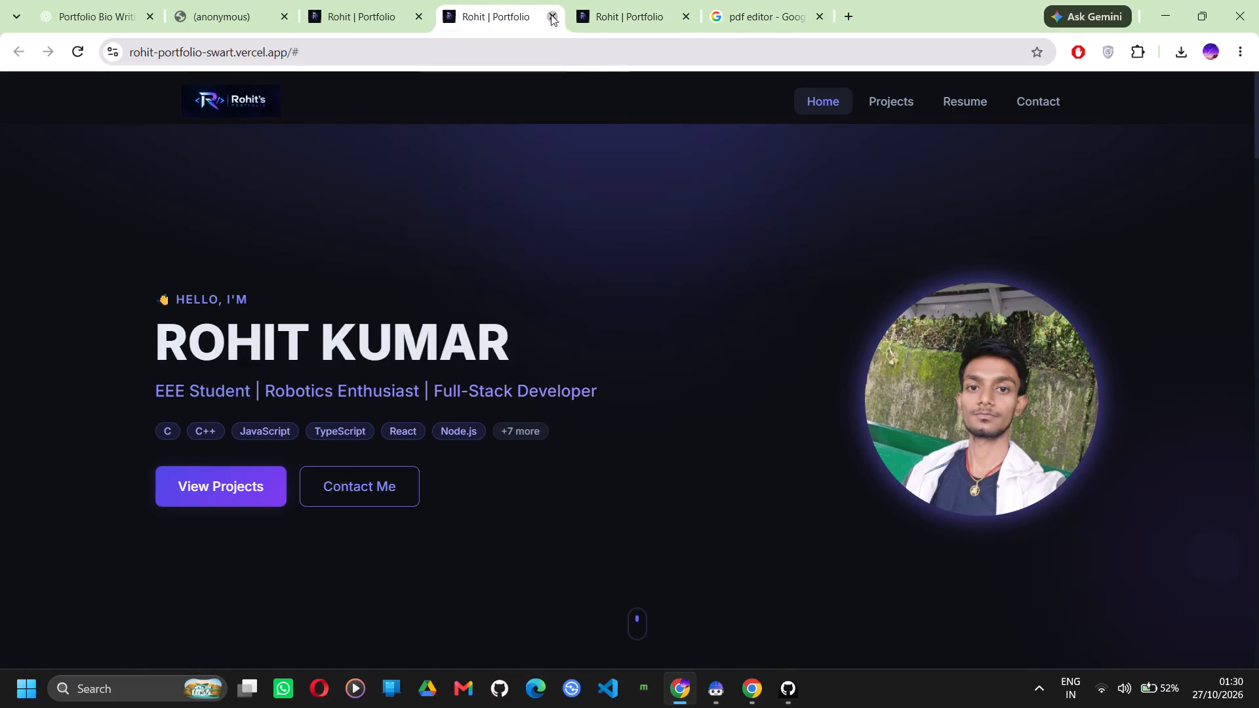
Go back to the "pdf editor" search results and open the PDF House online editor.
{"action": "left_click_drag", "start_coordinate": [514, 11], "coordinate": [509, 11]}
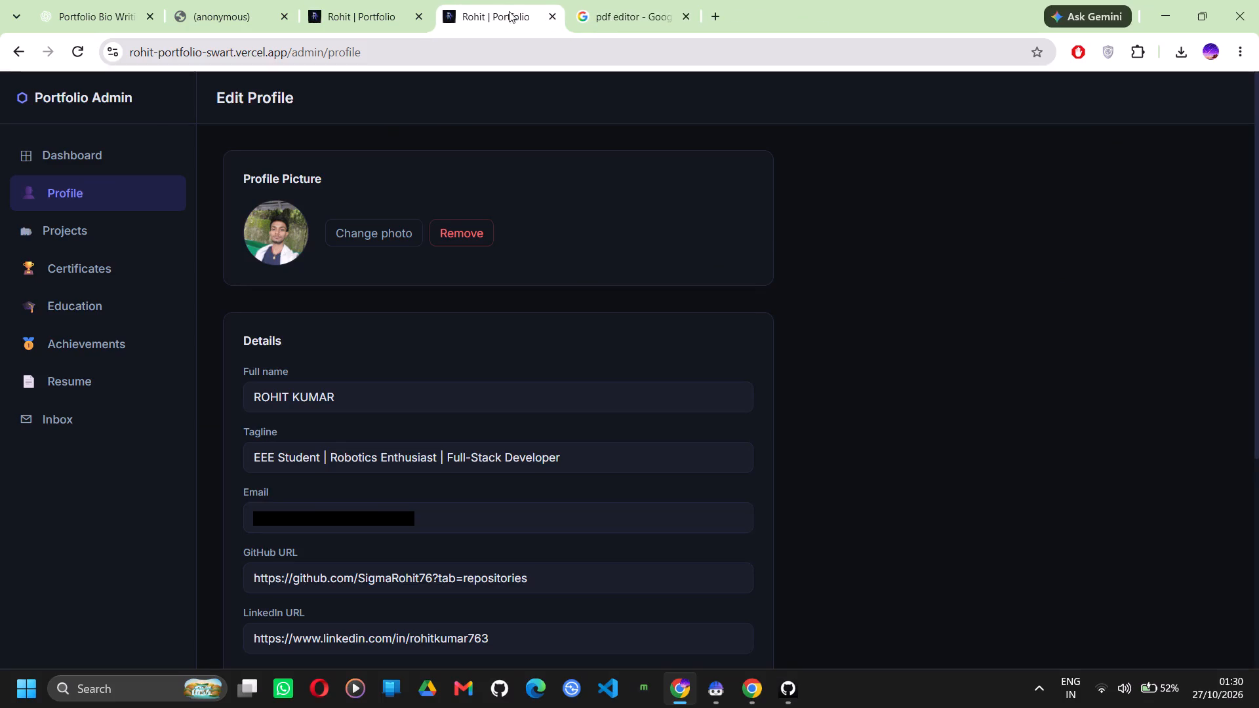
{"action": "left_click_drag", "start_coordinate": [509, 11], "coordinate": [381, 6]}
{"action": "left_click", "coordinate": [620, 17]}
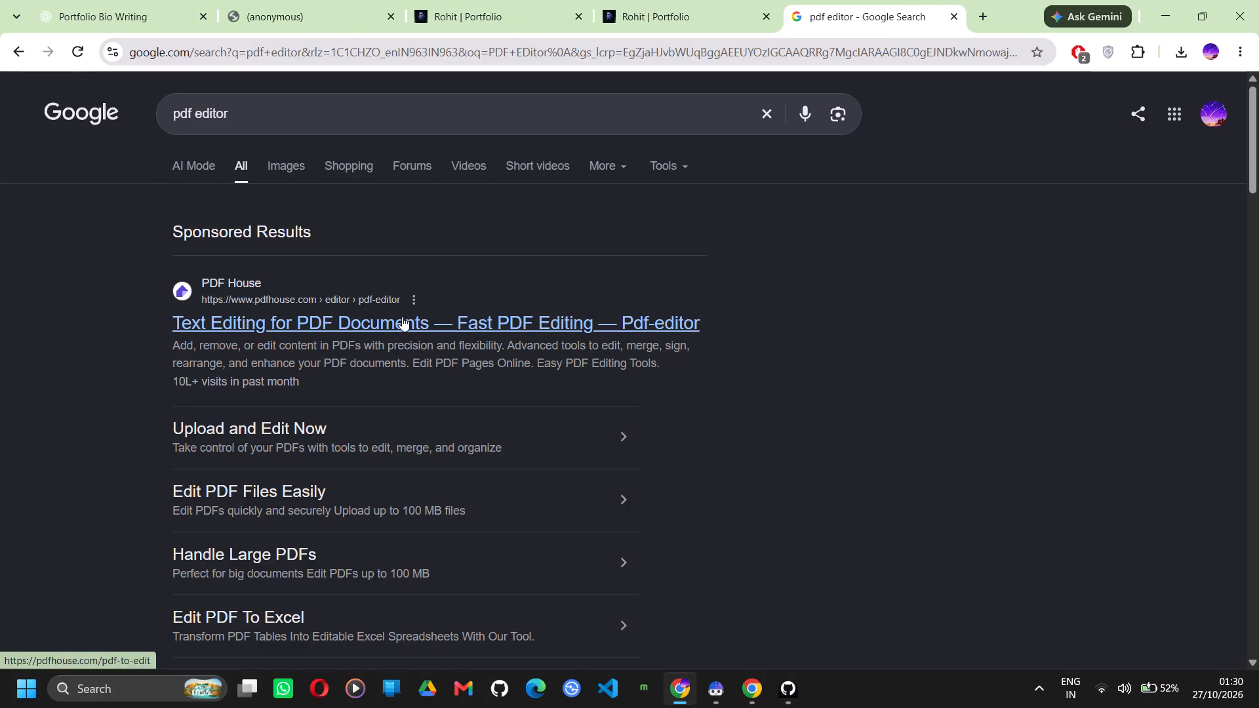
{"action": "left_click", "coordinate": [402, 317]}
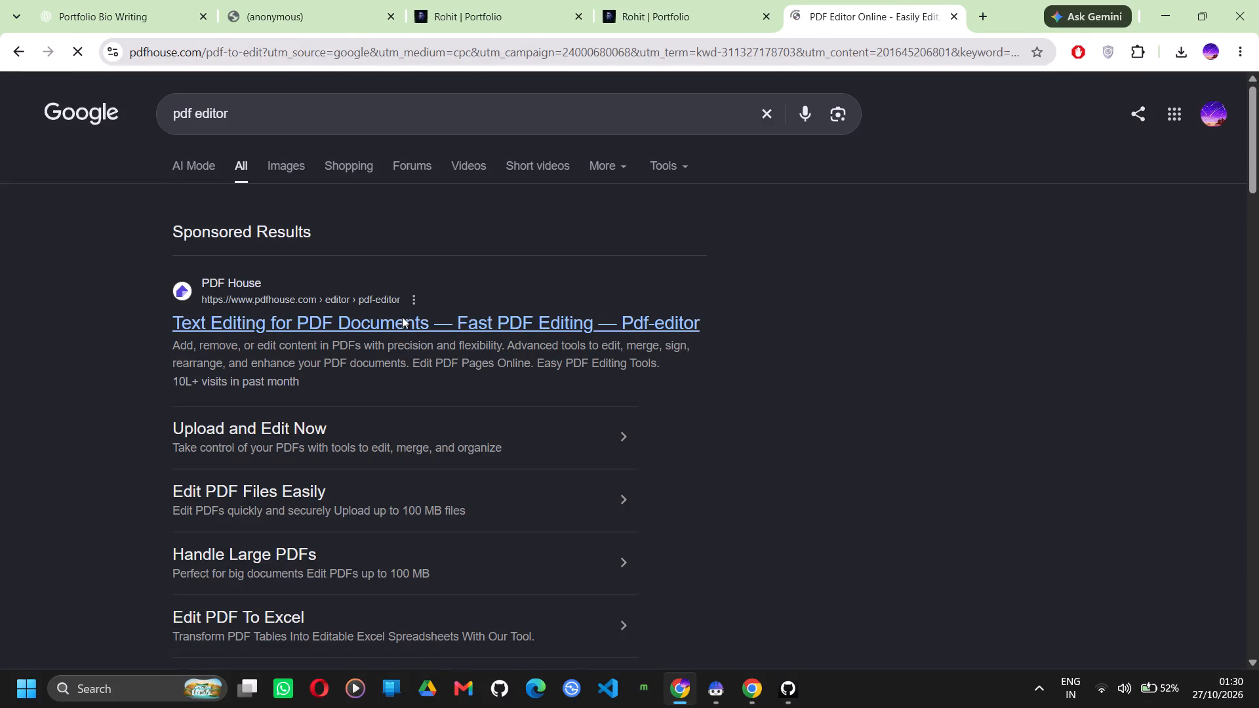
{"action": "left_click", "coordinate": [603, 498]}
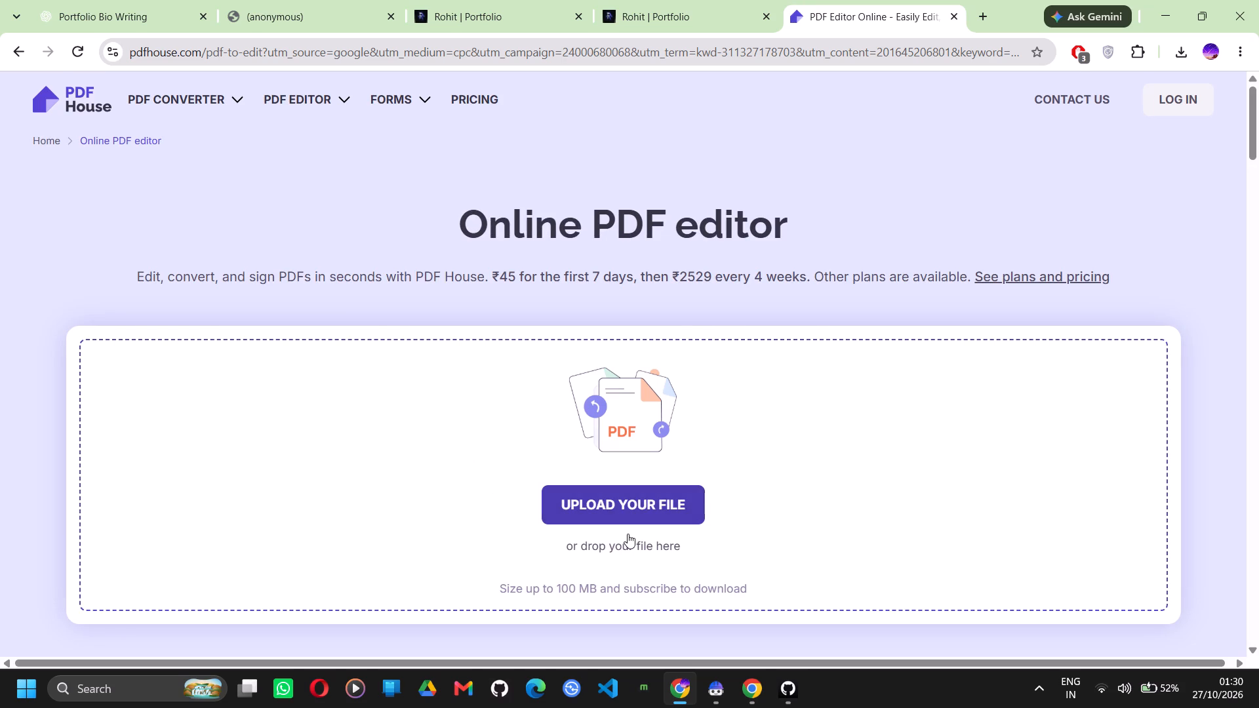
Upload the basic resume PDF from the Downloads folder to the online PDF editor.
{"action": "scroll", "coordinate": [687, 513], "scroll_direction": "down", "scroll_amount": 2}
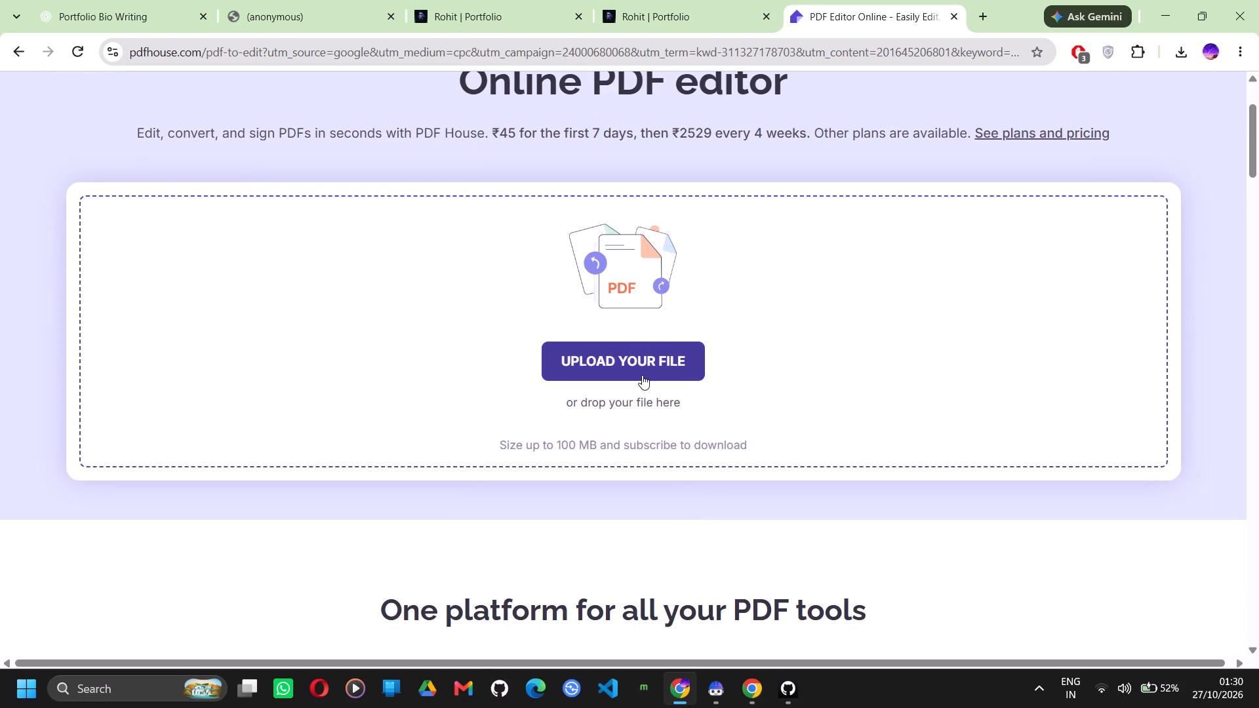
{"action": "left_click", "coordinate": [642, 375]}
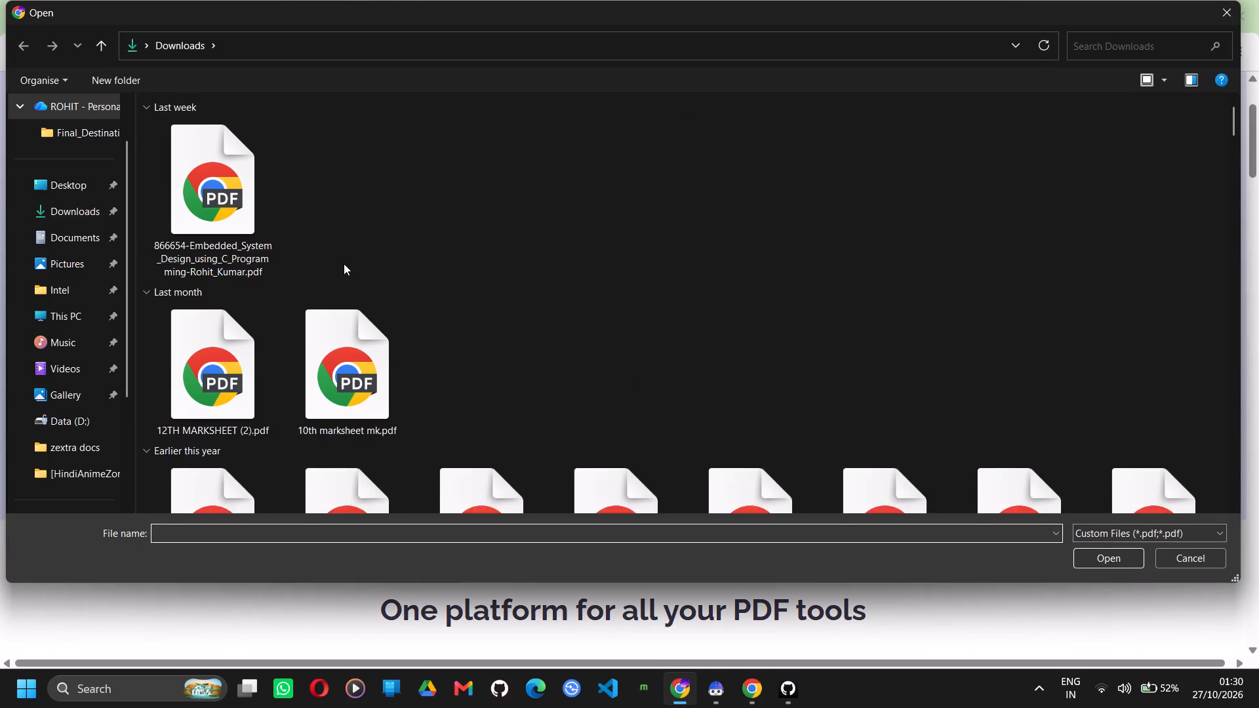
{"action": "left_click", "coordinate": [249, 191]}
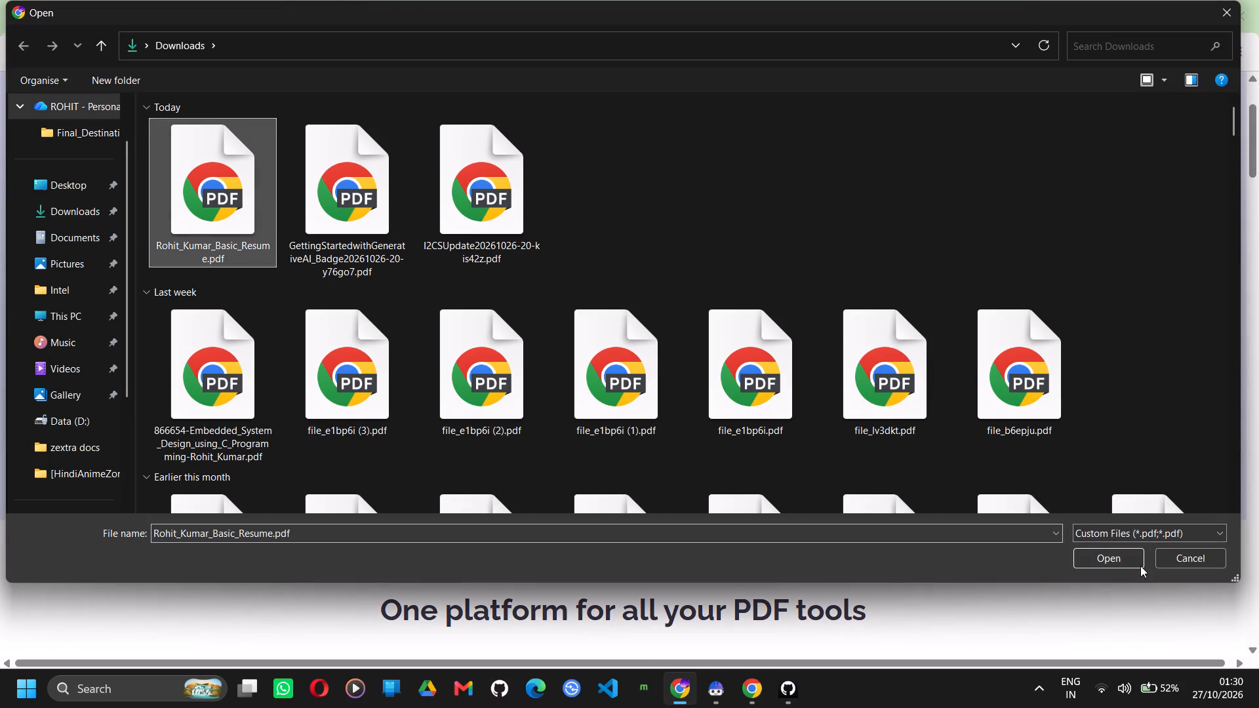
{"action": "left_click", "coordinate": [1106, 553]}
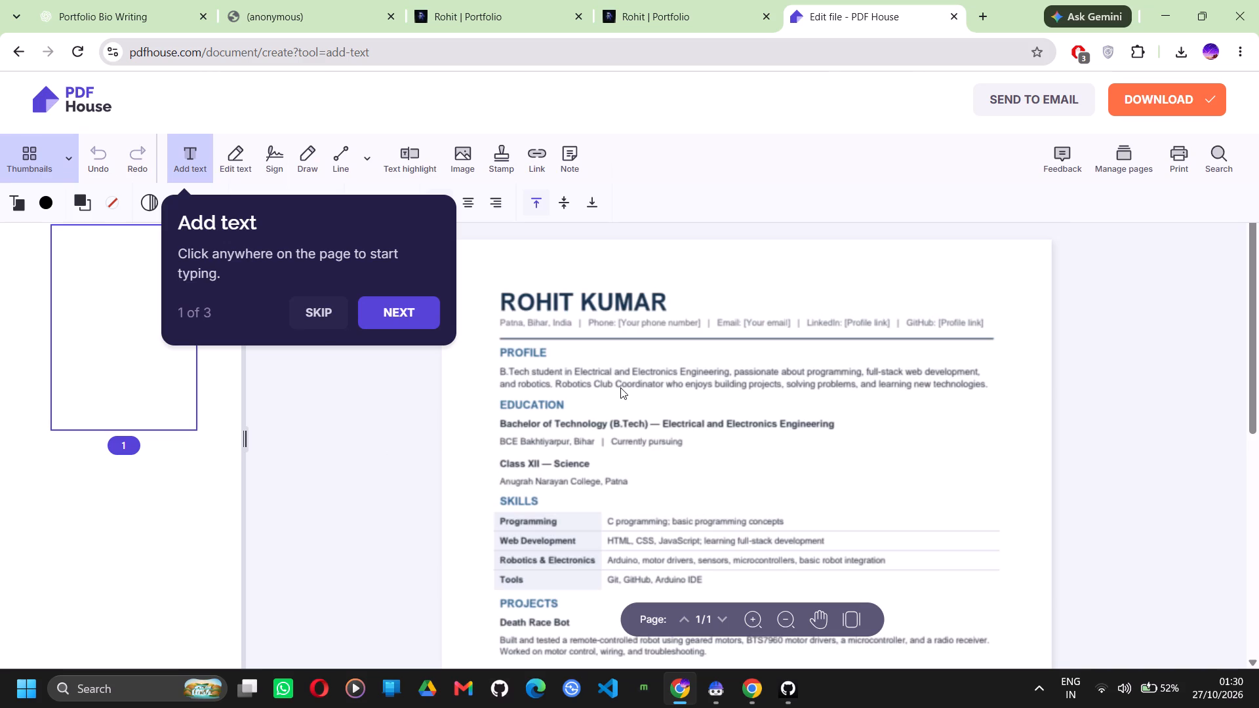
Go through the three-part Add text introduction and dismiss it.
{"action": "left_click", "coordinate": [620, 387]}
{"action": "left_click", "coordinate": [599, 381]}
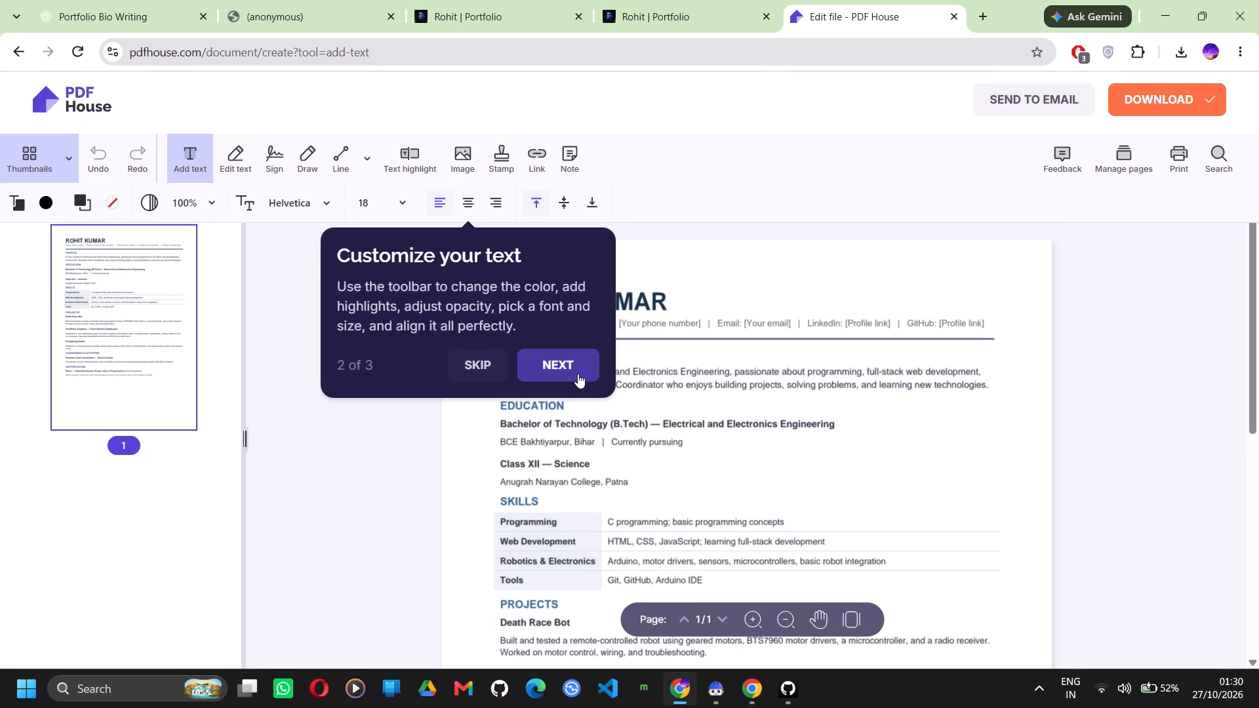
{"action": "left_click", "coordinate": [578, 374]}
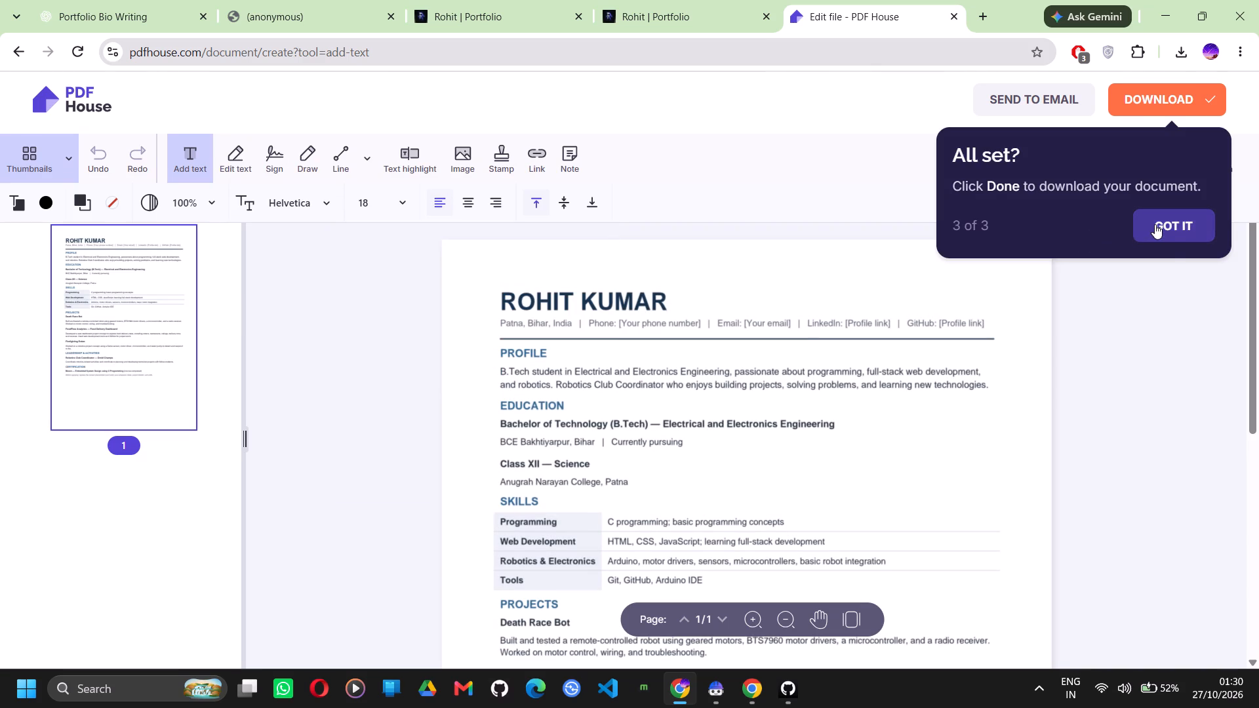
{"action": "left_click", "coordinate": [1155, 224]}
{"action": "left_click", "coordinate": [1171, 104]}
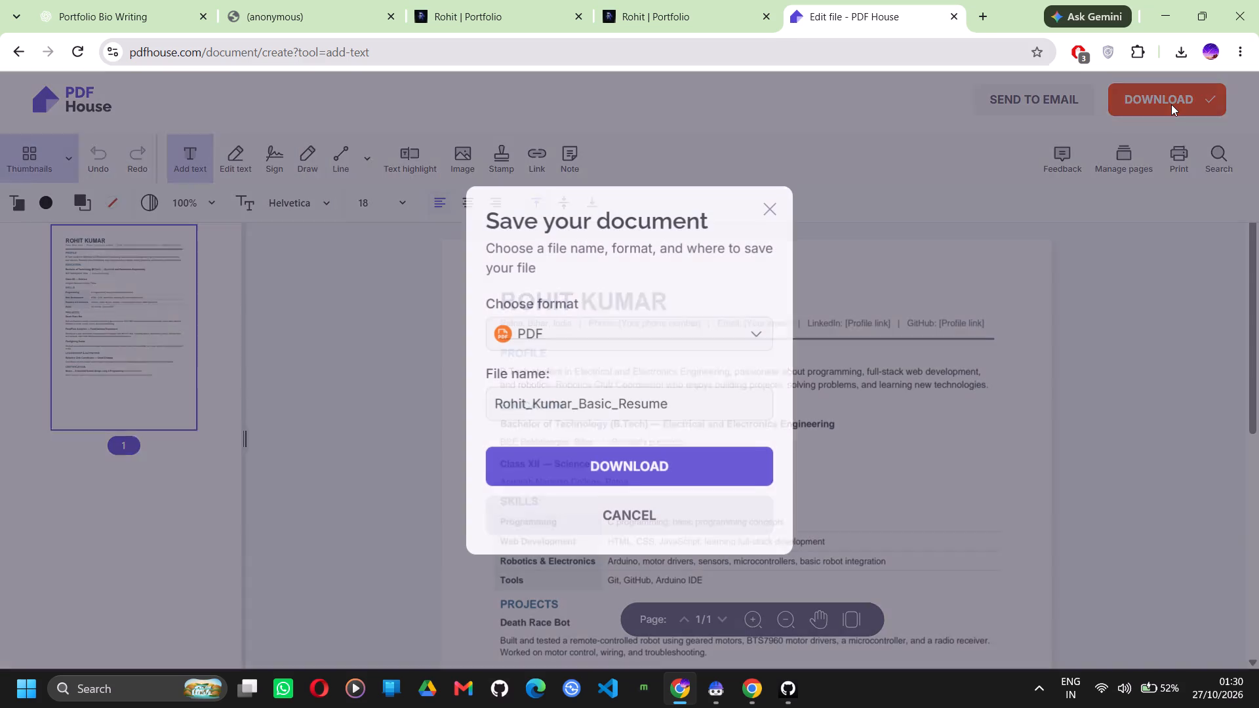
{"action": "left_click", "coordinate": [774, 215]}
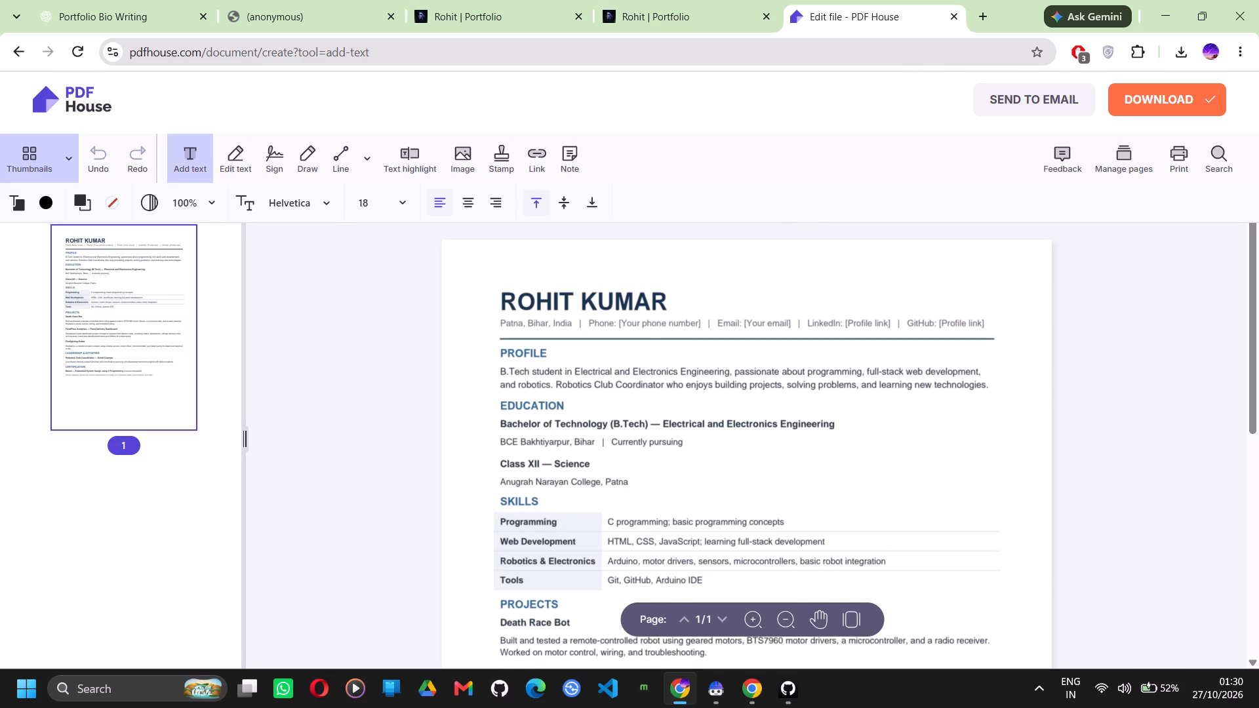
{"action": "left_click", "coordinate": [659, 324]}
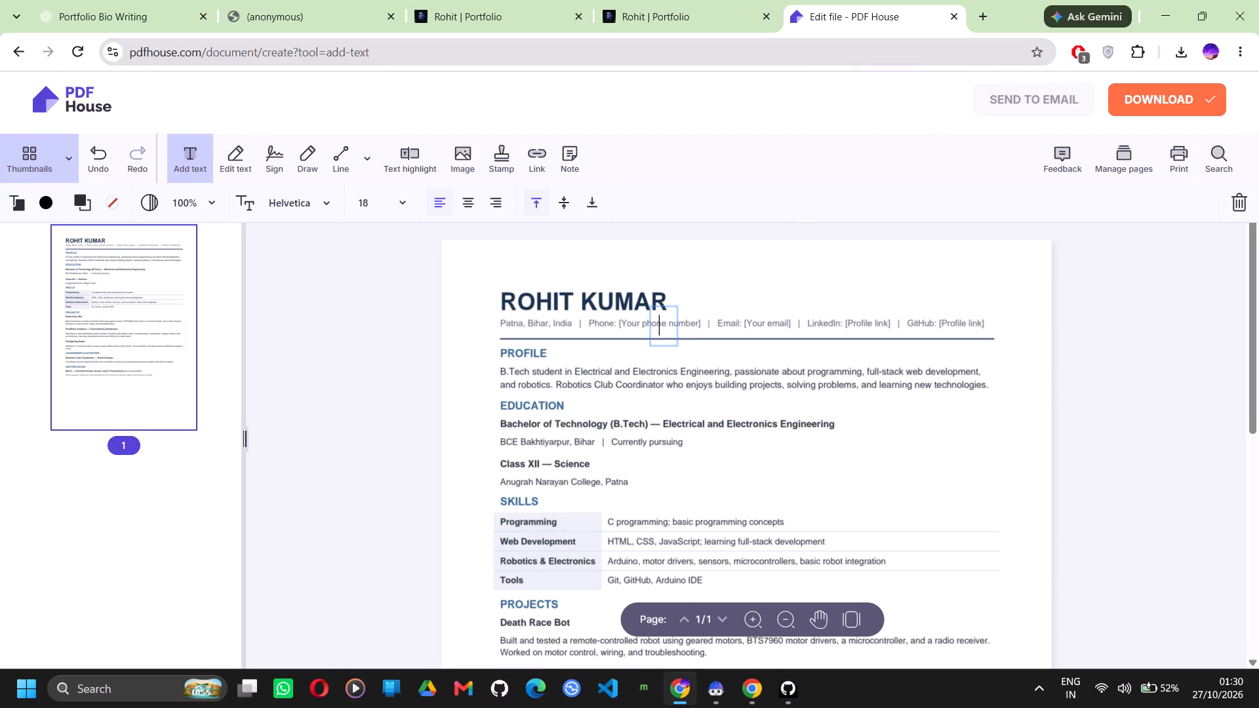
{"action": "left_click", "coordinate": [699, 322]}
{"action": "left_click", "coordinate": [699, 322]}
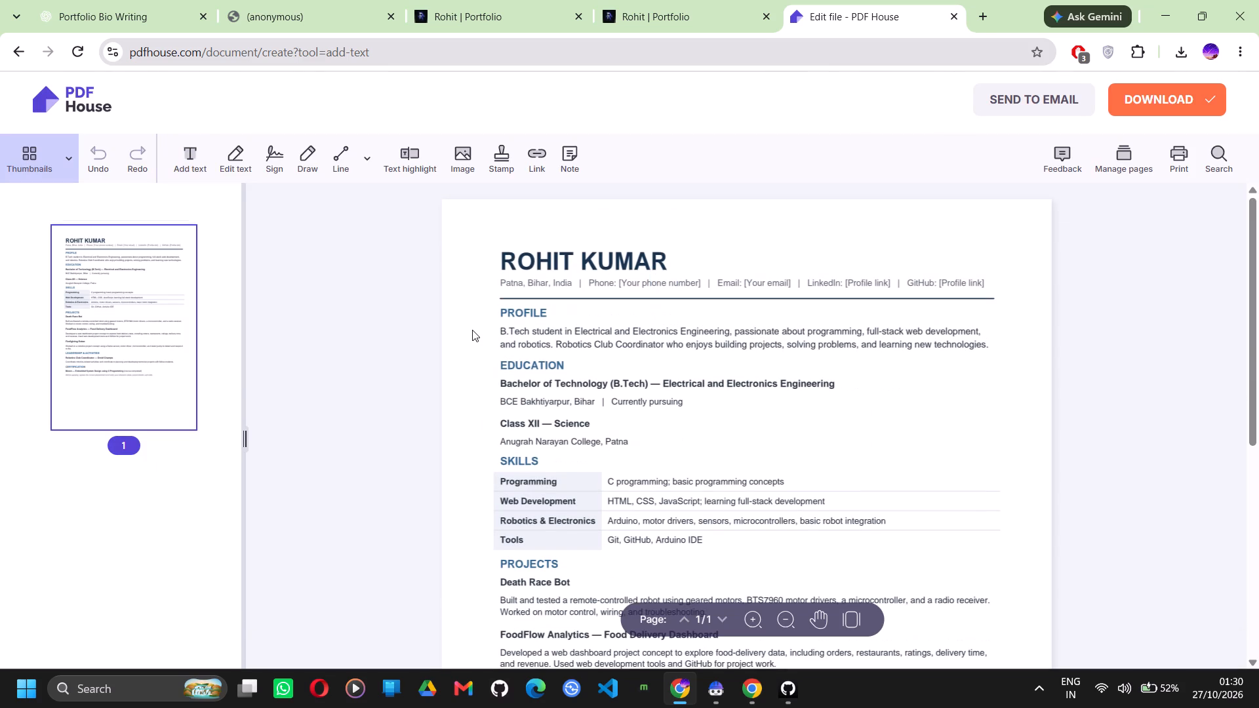
Switch to editing the resume's existing text and go through the four-part Edit text introduction.
{"action": "left_click", "coordinate": [221, 160]}
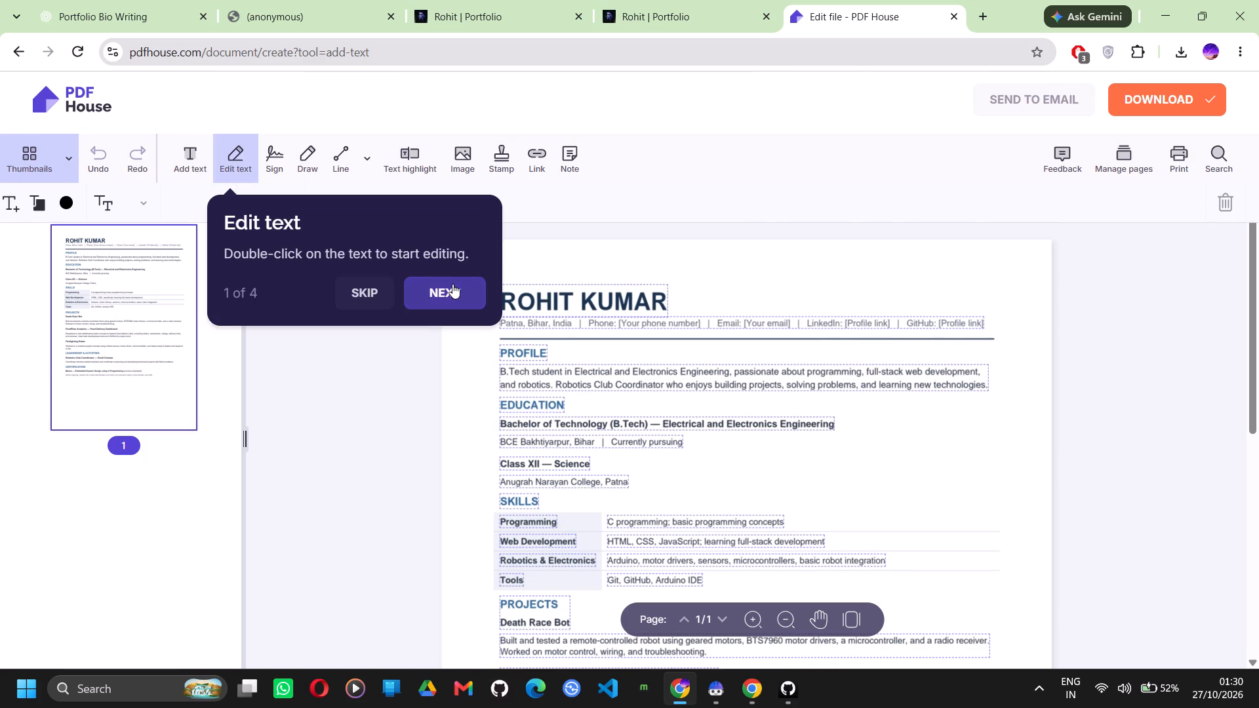
{"action": "left_click", "coordinate": [452, 284]}
{"action": "left_click", "coordinate": [233, 324]}
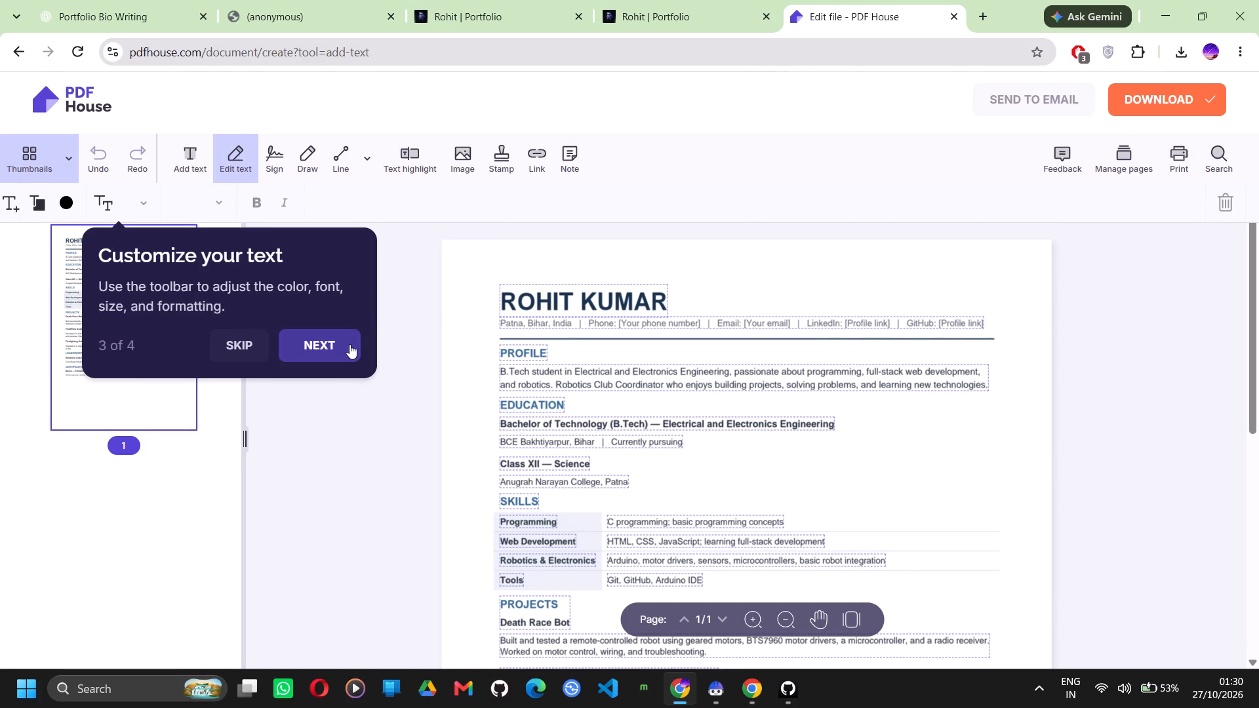
{"action": "left_click", "coordinate": [350, 344]}
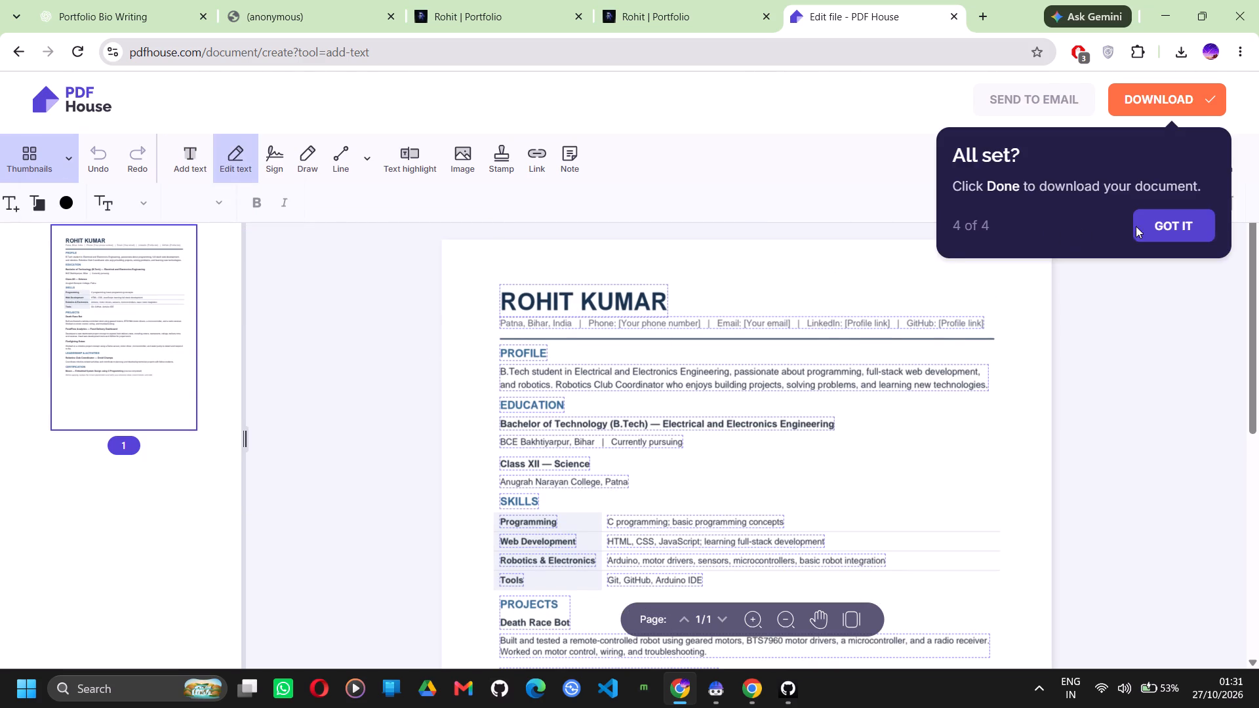
{"action": "left_click", "coordinate": [1189, 216]}
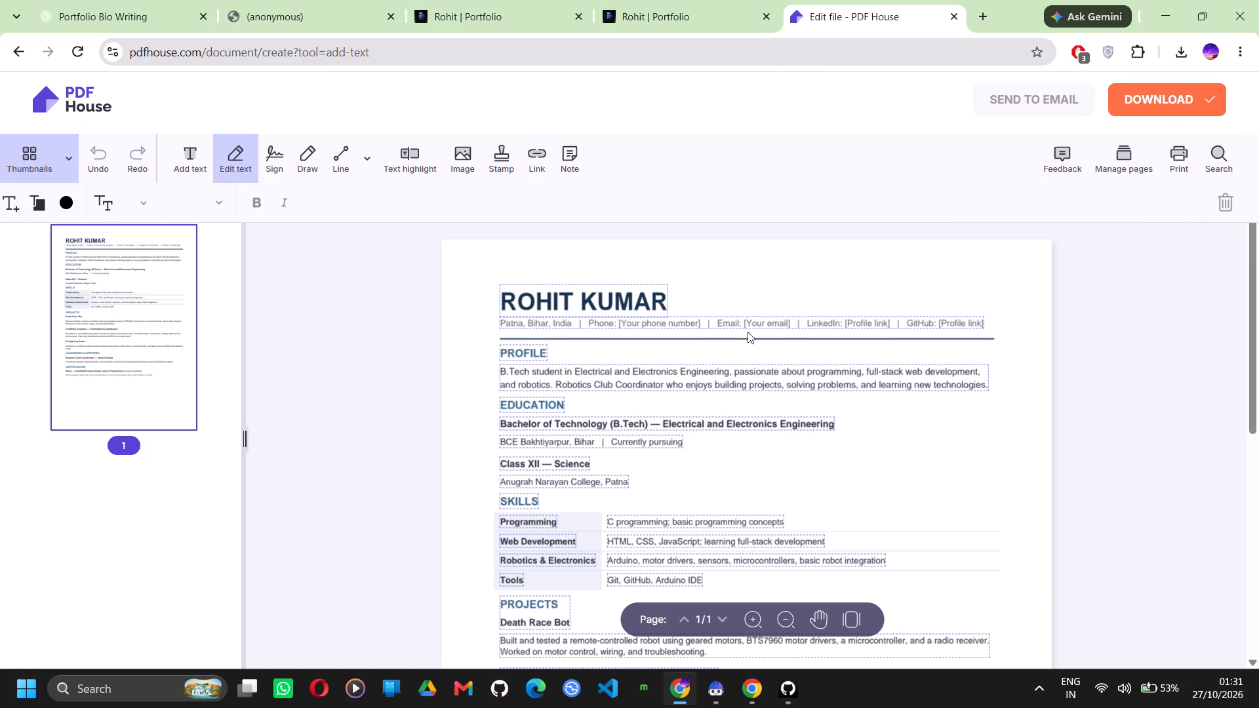
Delete the phone number placeholder text from the contact line beneath the resume's name heading.
{"action": "left_click", "coordinate": [692, 316]}
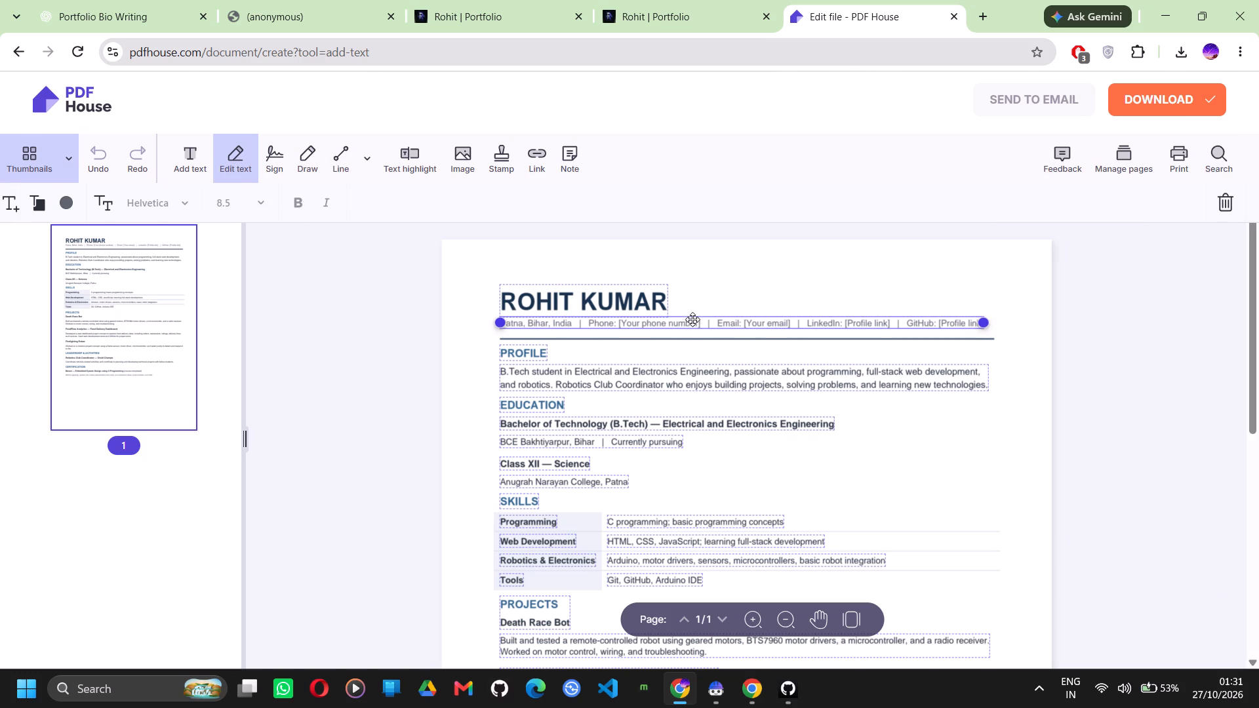
{"action": "left_click", "coordinate": [693, 326]}
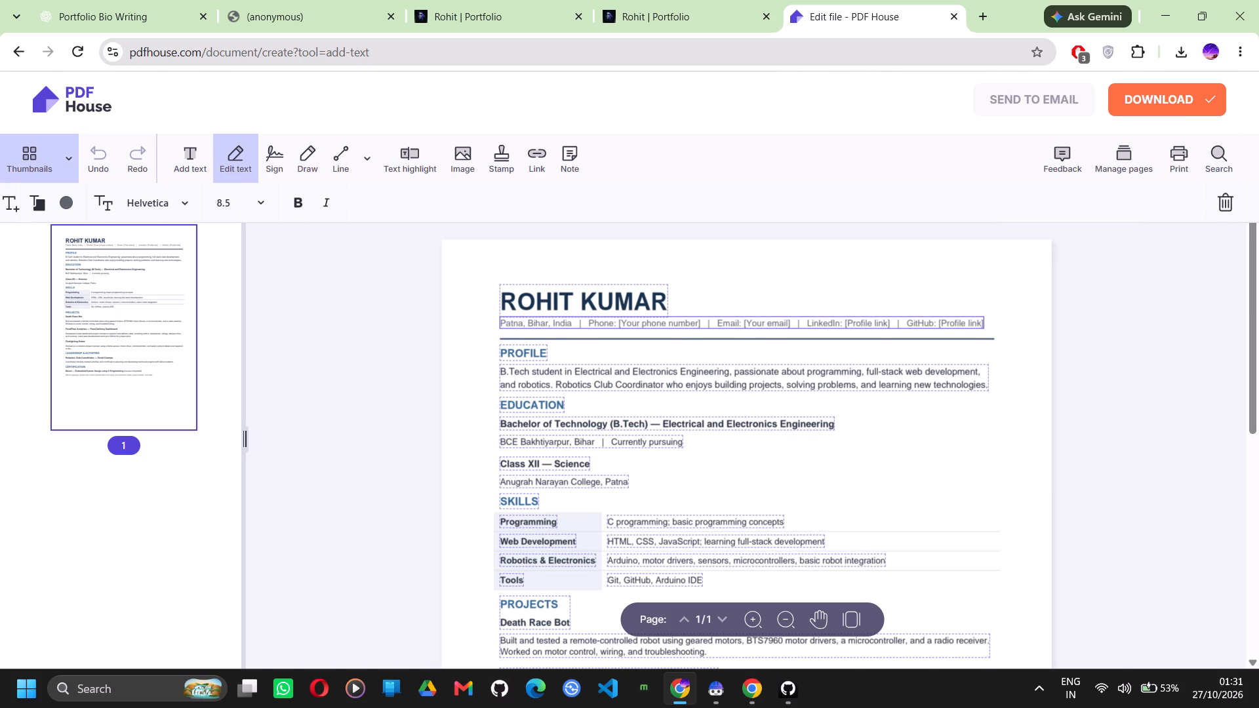
{"action": "left_click", "coordinate": [698, 323]}
{"action": "key", "text": "BackSpace"}
{"action": "key", "text": "BackSpace"}
{"action": "key", "text": "BackSpace"}
{"action": "key", "text": "BackSpace"}
{"action": "key", "text": "BackSpace"}
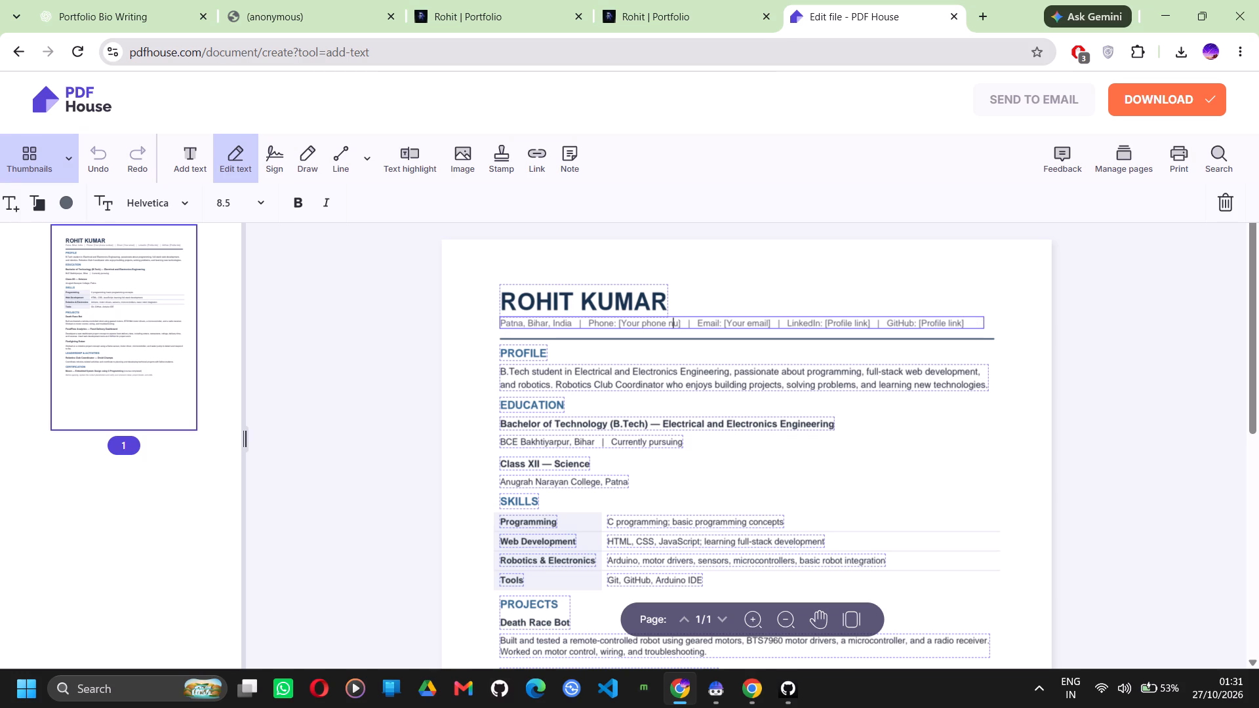
{"action": "key", "text": "BackSpace"}
{"action": "key", "text": "BackSpace"}
{"action": "key", "text": "BackSpace"}
{"action": "key", "text": "BackSpace"}
{"action": "key", "text": "BackSpace"}
{"action": "key", "text": "BackSpace"}
{"action": "key", "text": "BackSpace"}
{"action": "key", "text": "BackSpace"}
{"action": "key", "text": "BackSpace"}
{"action": "key", "text": "BackSpace"}
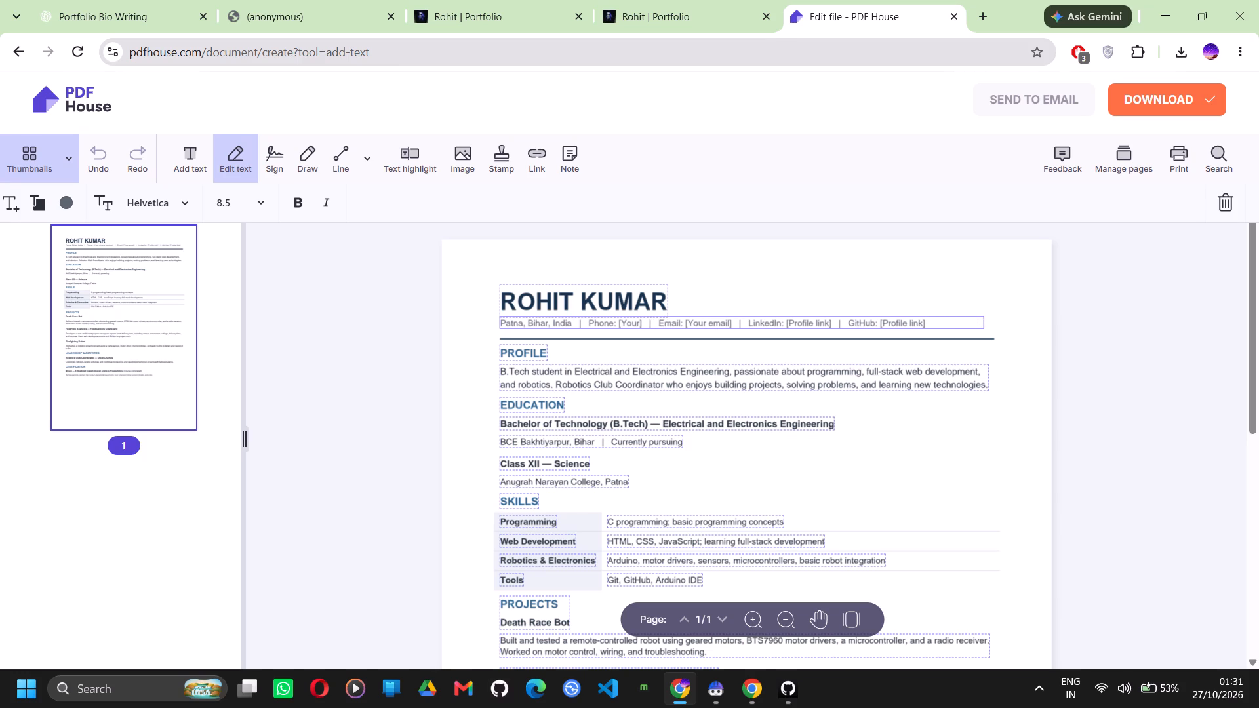
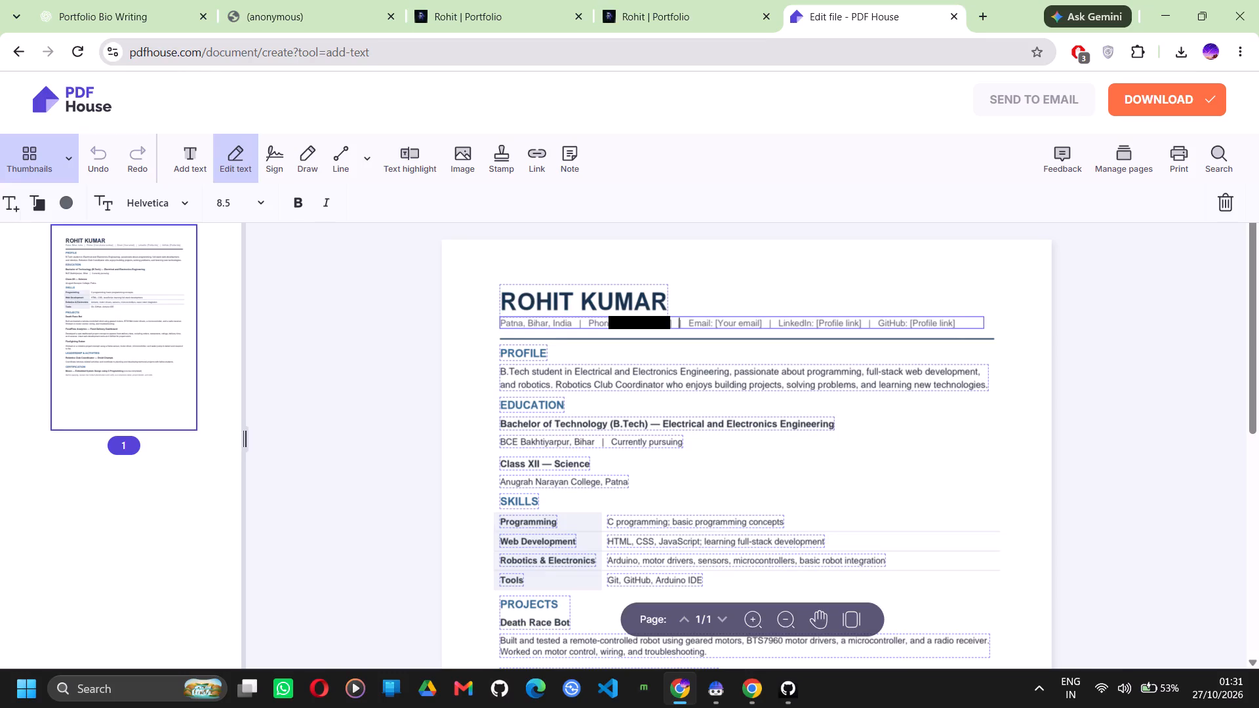
Delete the email placeholder text inside the square brackets in the resume's contact line.
{"action": "key", "text": "Right"}
{"action": "key", "text": "Right"}
{"action": "key", "text": "Right"}
{"action": "key", "text": "Right"}
{"action": "key", "text": "Right"}
{"action": "key", "text": "Right"}
{"action": "key", "text": "Right"}
{"action": "key", "text": "Right"}
{"action": "key", "text": "Right"}
{"action": "key", "text": "Right"}
{"action": "key", "text": "Right"}
{"action": "key", "text": "Right"}
{"action": "key", "text": "BackSpace"}
{"action": "key", "text": "BackSpace"}
{"action": "key", "text": "BackSpace"}
{"action": "key", "text": "BackSpace"}
{"action": "key", "text": "BackSpace"}
{"action": "key", "text": "BackSpace"}
{"action": "key", "text": "BackSpace"}
{"action": "key", "text": "BackSpace"}
{"action": "key", "text": "BackSpace"}
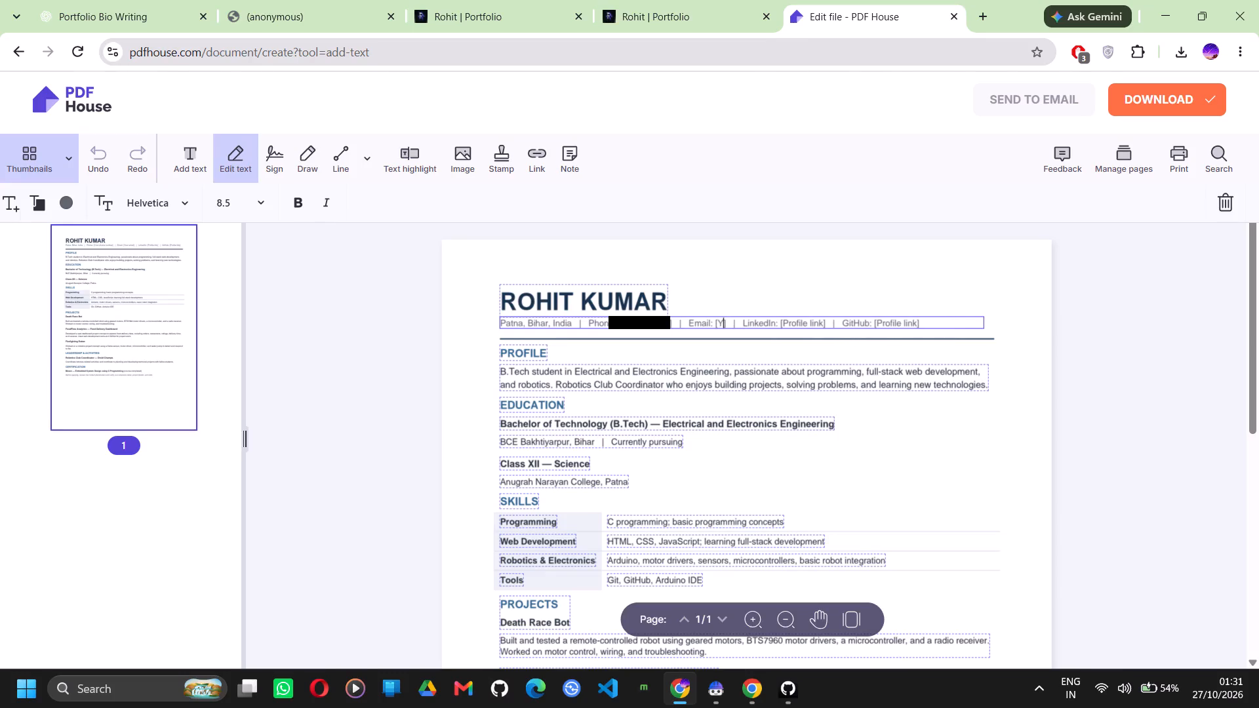
{"action": "key", "text": "BackSpace"}
Enter the resume owner's email address between the brackets after the Email label, correcting mistyped characters.
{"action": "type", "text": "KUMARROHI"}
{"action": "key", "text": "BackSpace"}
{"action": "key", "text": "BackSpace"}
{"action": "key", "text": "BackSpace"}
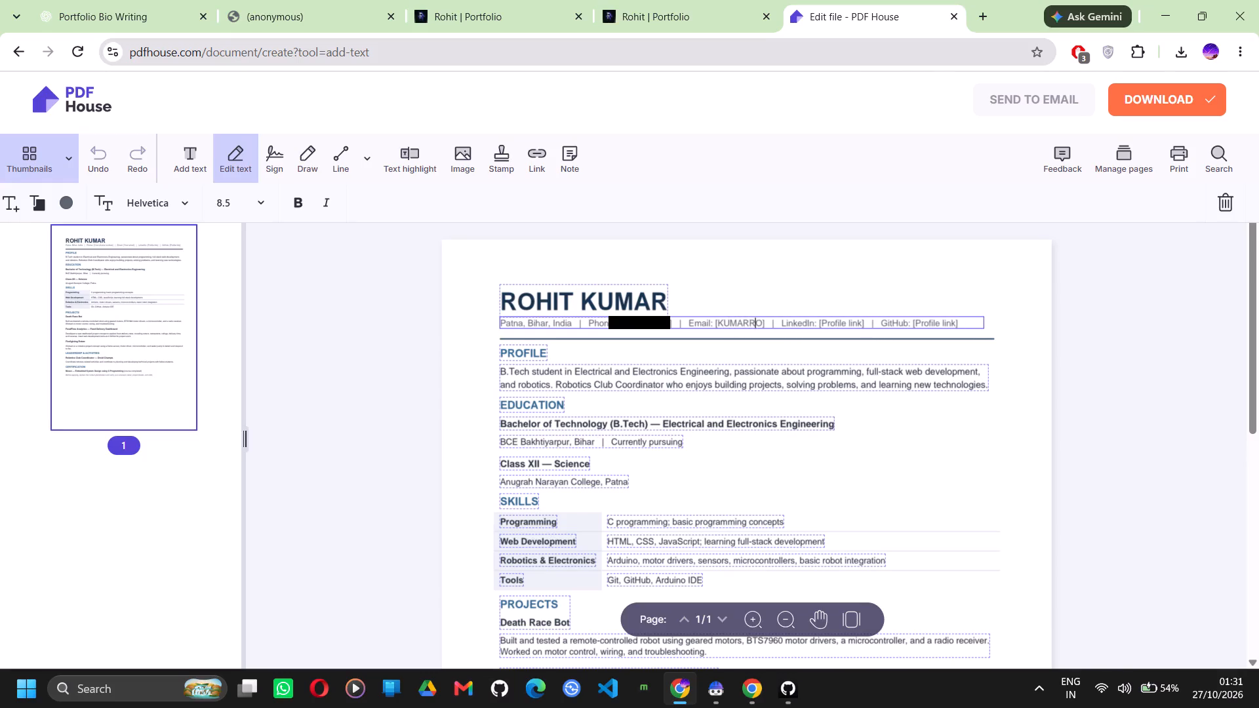
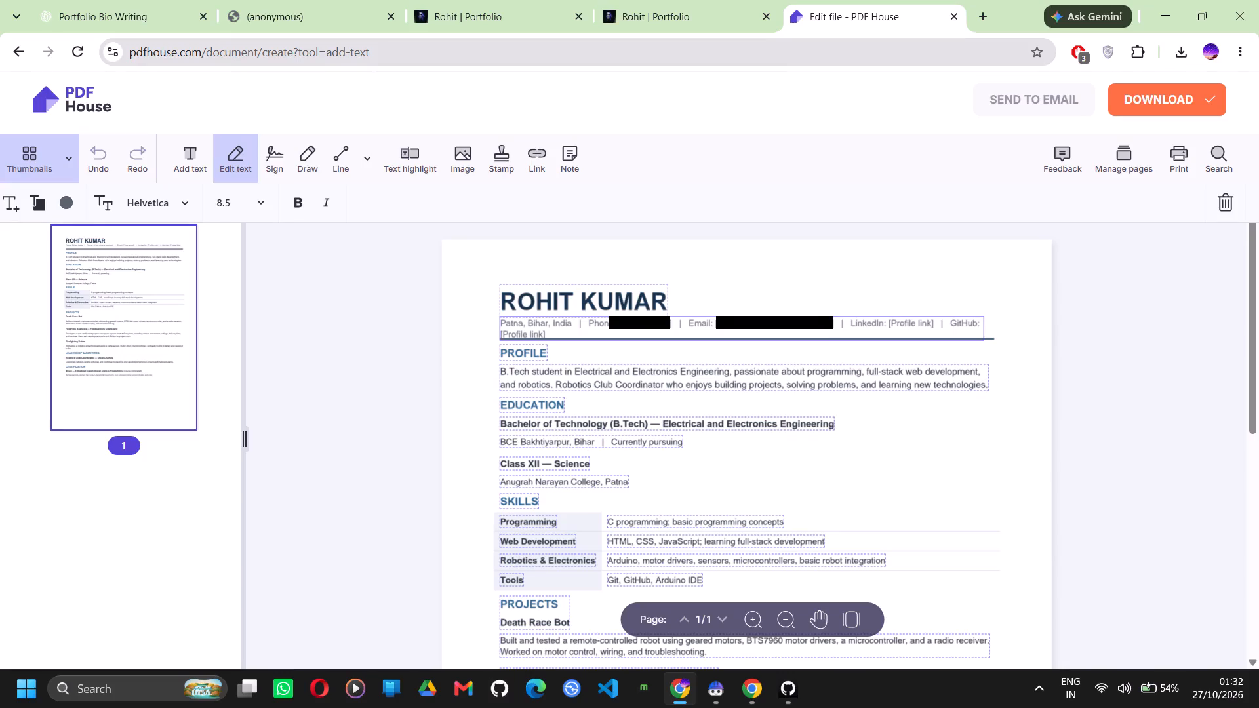
Open the LinkedIn profile linked in the portfolio home page's Quick Facts card in a new tab.
{"action": "left_click", "coordinate": [931, 322]}
{"action": "left_click", "coordinate": [929, 322]}
{"action": "left_click", "coordinate": [687, 12]}
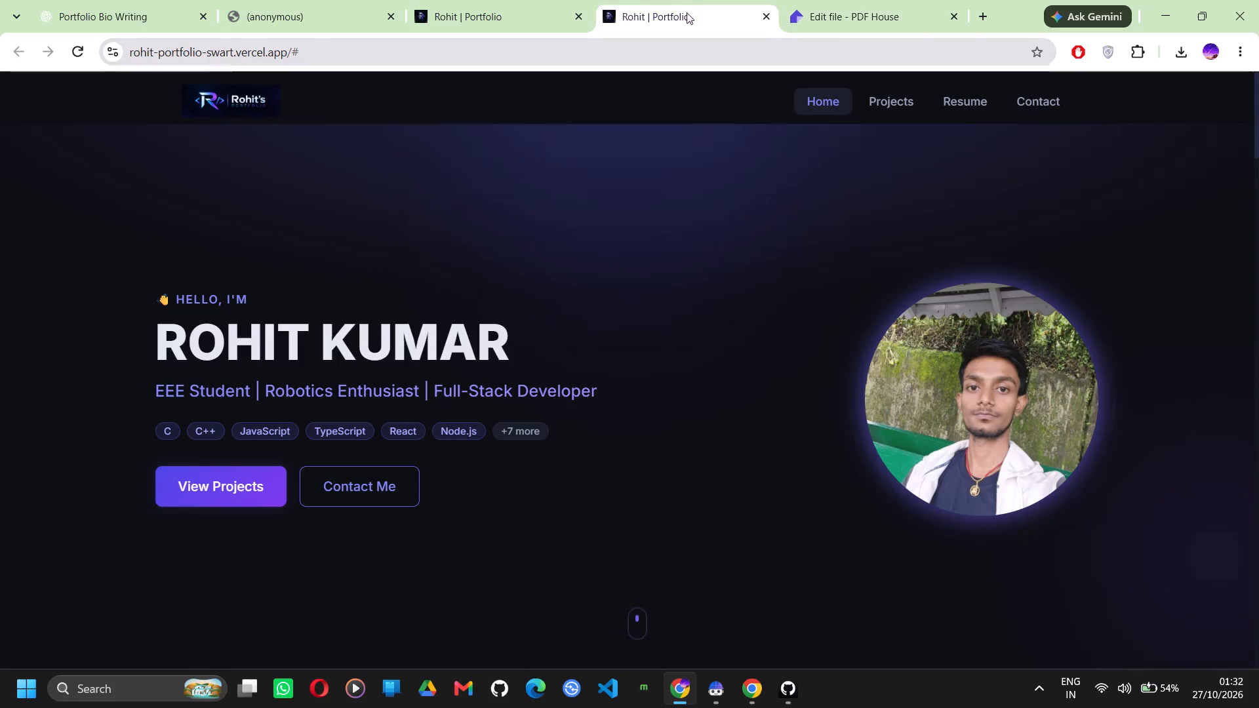
{"action": "scroll", "coordinate": [643, 238], "scroll_direction": "down", "scroll_amount": 4}
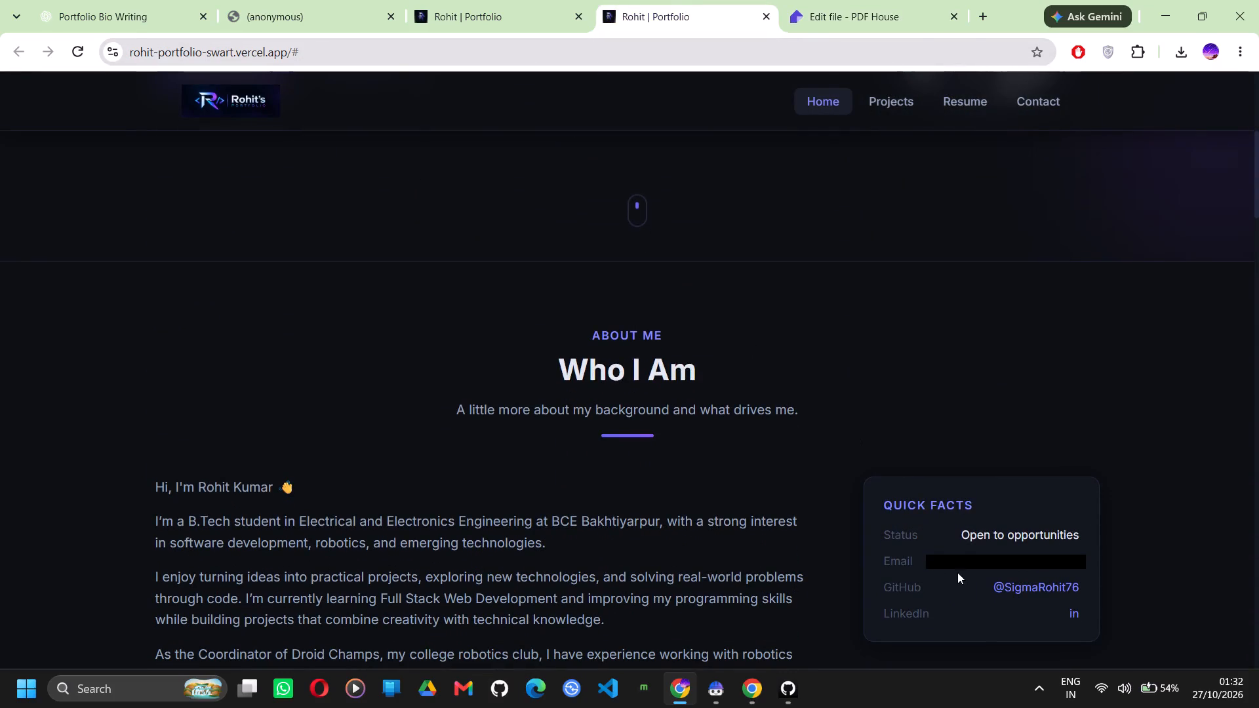
{"action": "right_click", "coordinate": [1072, 615]}
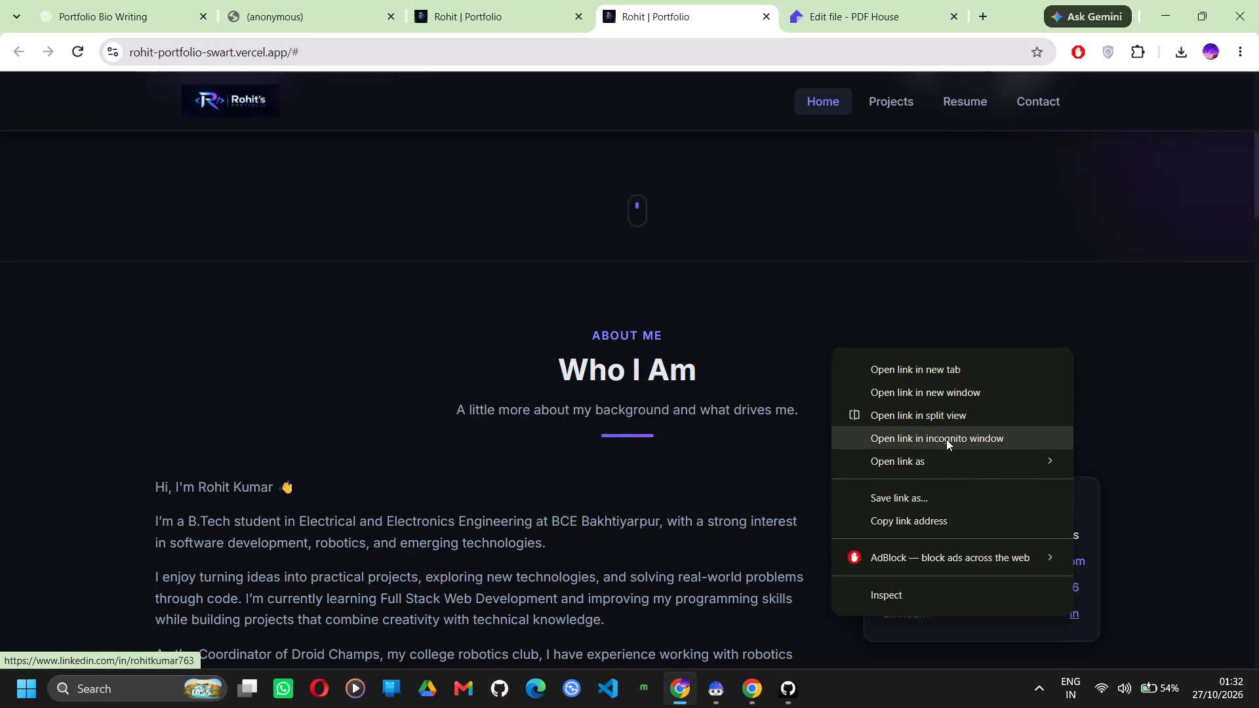
{"action": "left_click", "coordinate": [933, 374]}
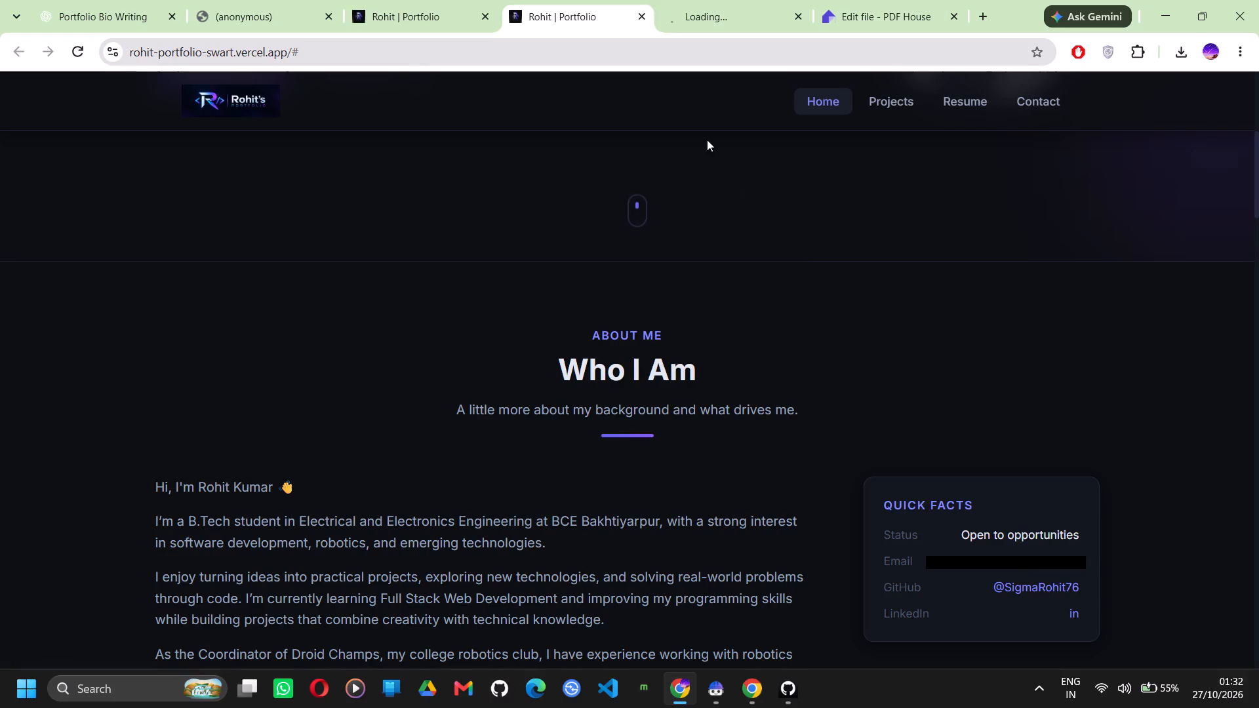
{"action": "left_click", "coordinate": [695, 8]}
{"action": "left_click", "coordinate": [597, 0]}
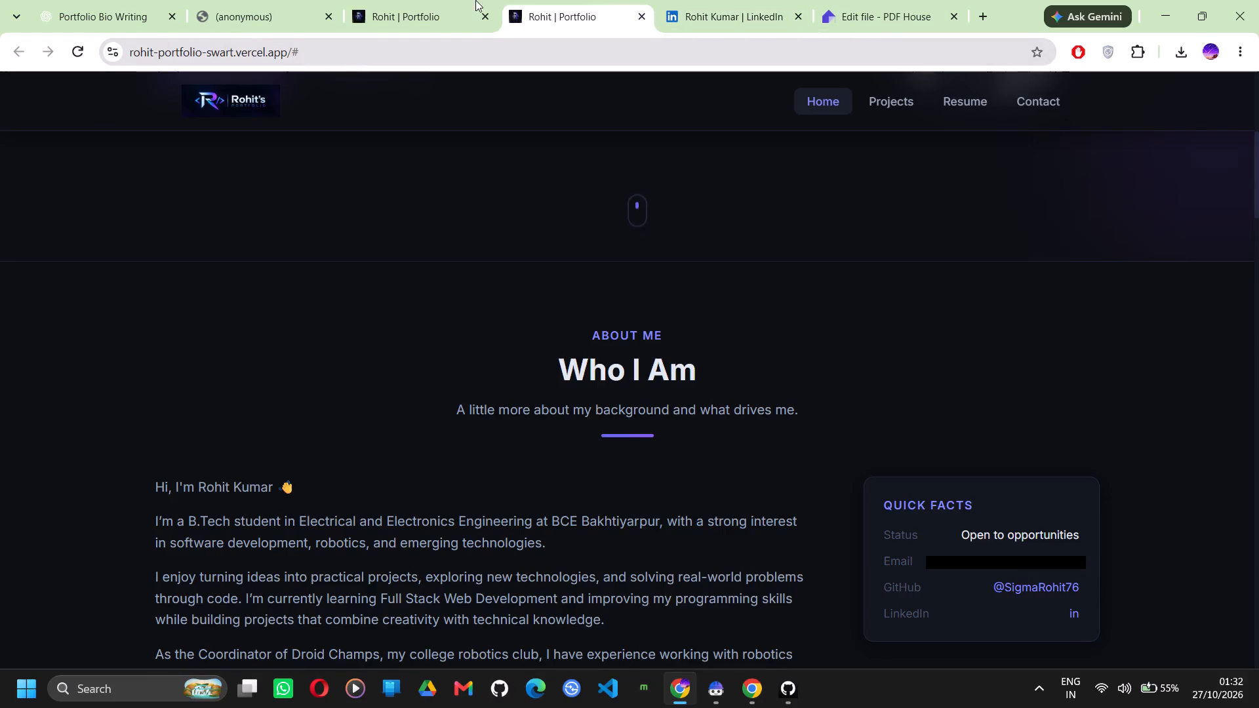
Copy the full LinkedIn URL from the Details form on the portfolio's admin profile page.
{"action": "left_click", "coordinate": [398, 0]}
{"action": "scroll", "coordinate": [413, 377], "scroll_direction": "down", "scroll_amount": 5}
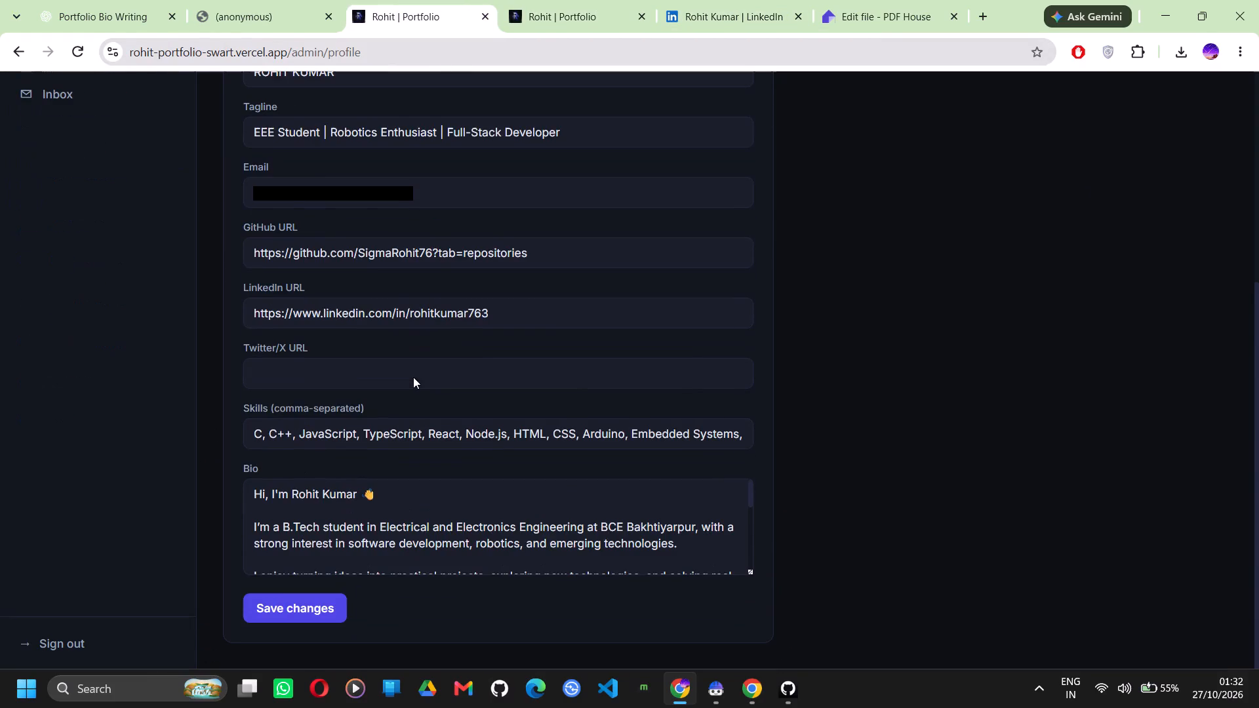
{"action": "scroll", "coordinate": [357, 528], "scroll_direction": "down", "scroll_amount": 4}
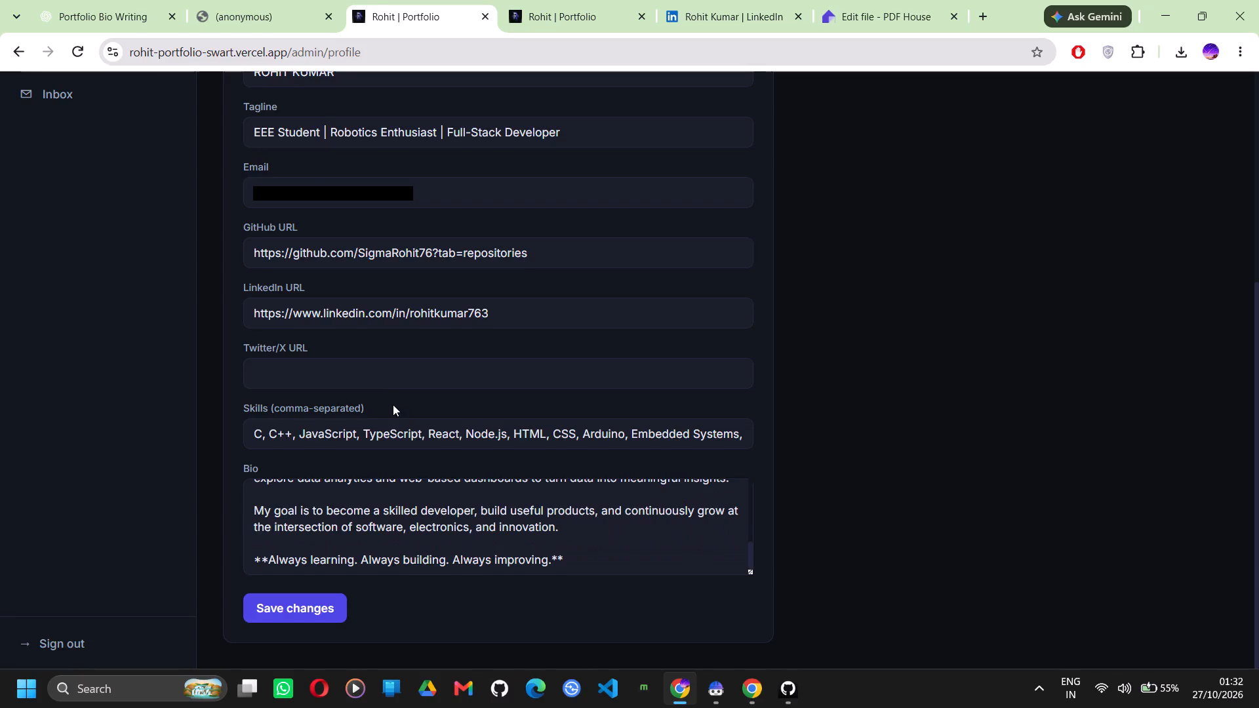
{"action": "scroll", "coordinate": [393, 404], "scroll_direction": "up", "scroll_amount": 1}
{"action": "left_click", "coordinate": [498, 335]}
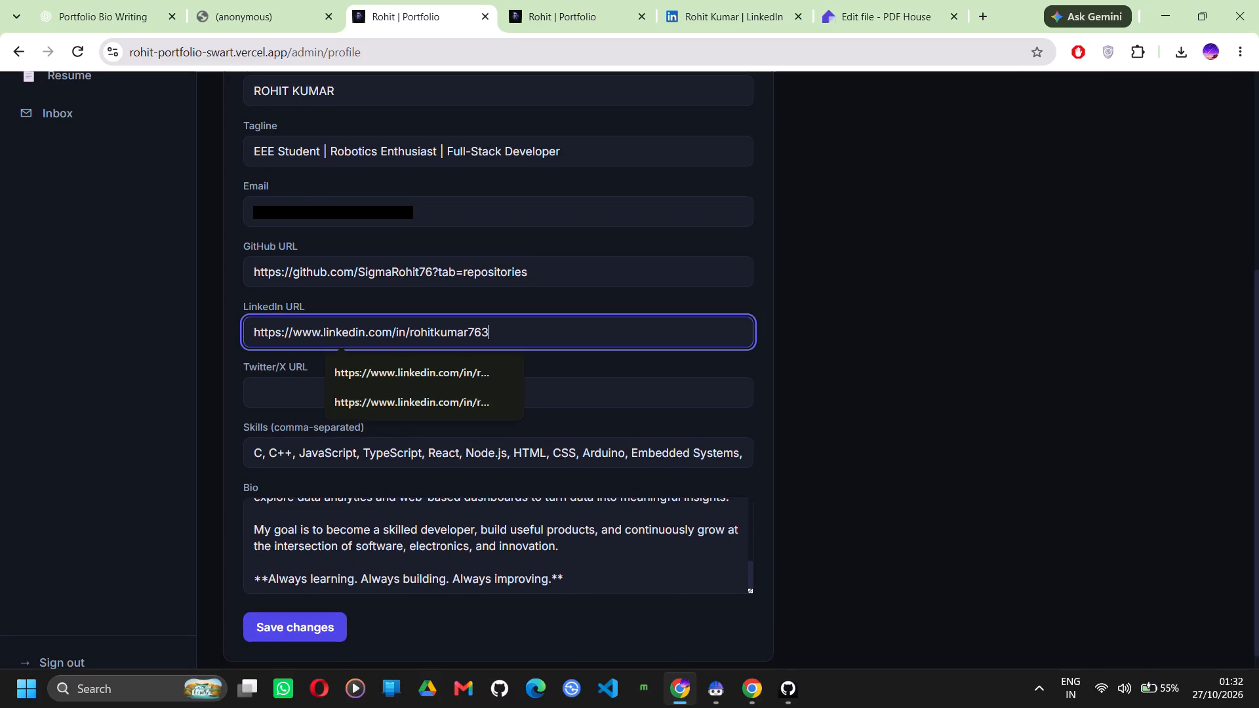
{"action": "key", "text": "ctrl+a"}
{"action": "key", "text": "ctrl+c"}
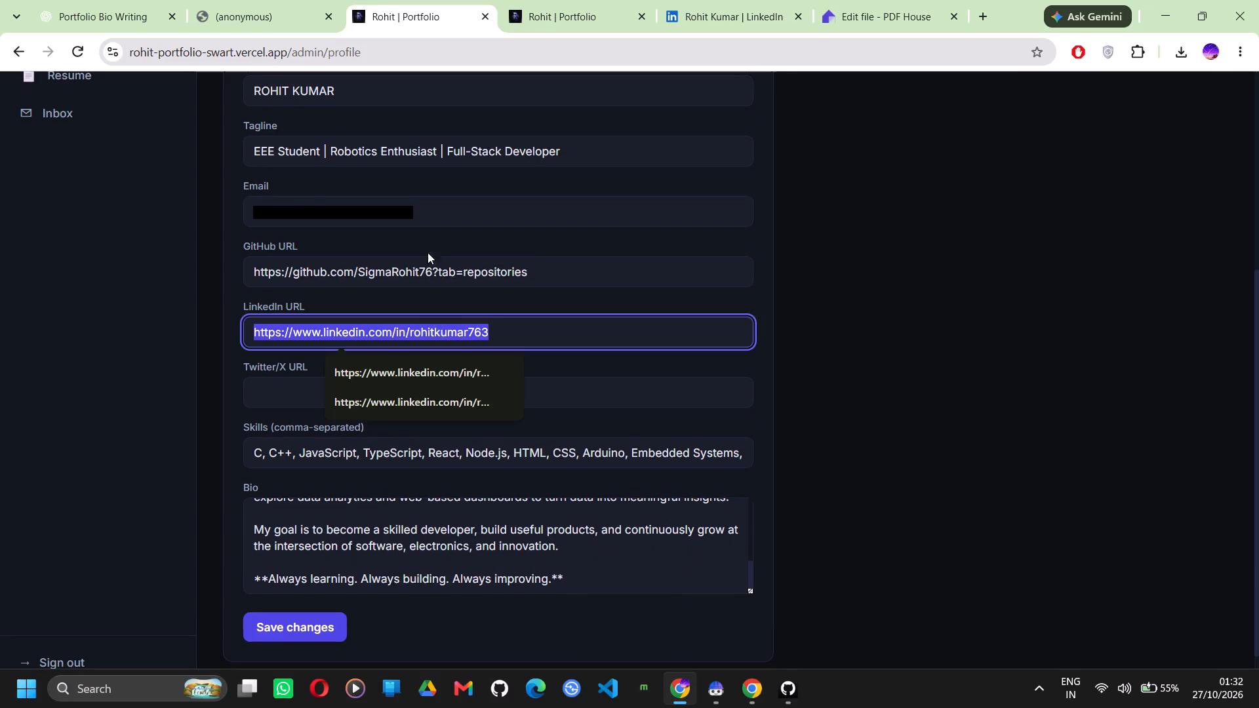
Back in the PDF House editor, delete the "[Profile link]" placeholder after the LinkedIn label, including its square brackets.
{"action": "left_click", "coordinate": [583, 1]}
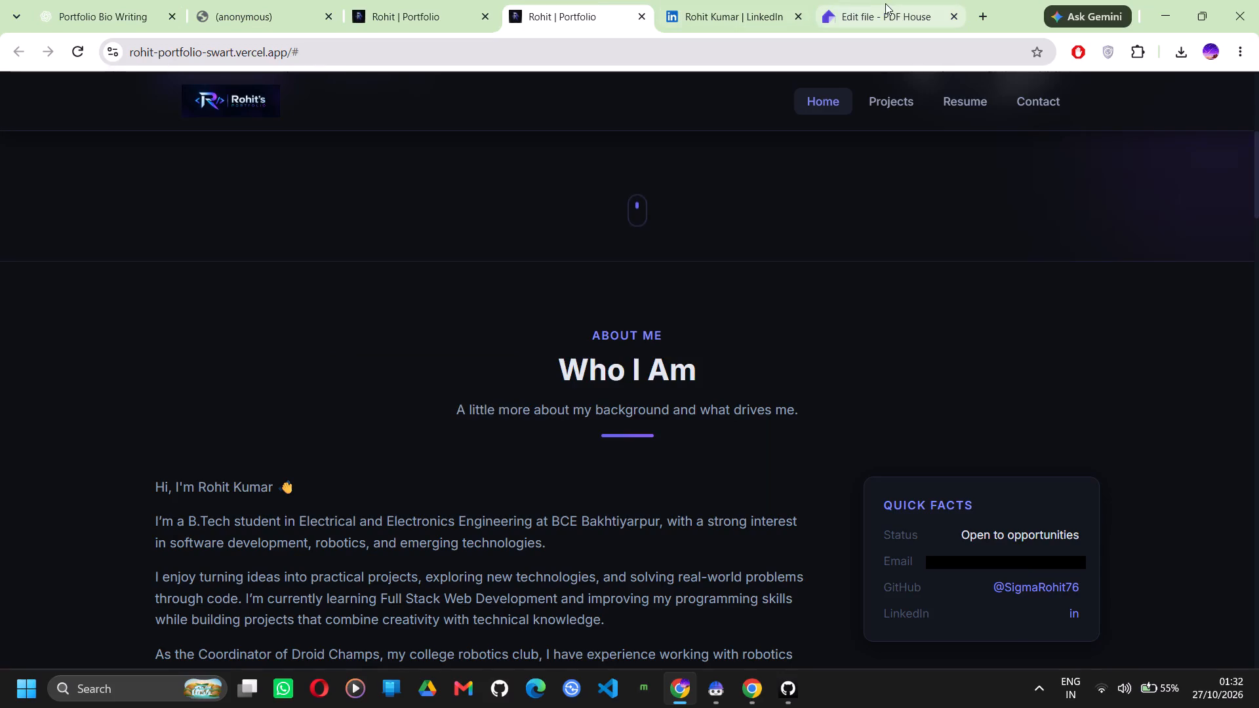
{"action": "left_click", "coordinate": [885, 3]}
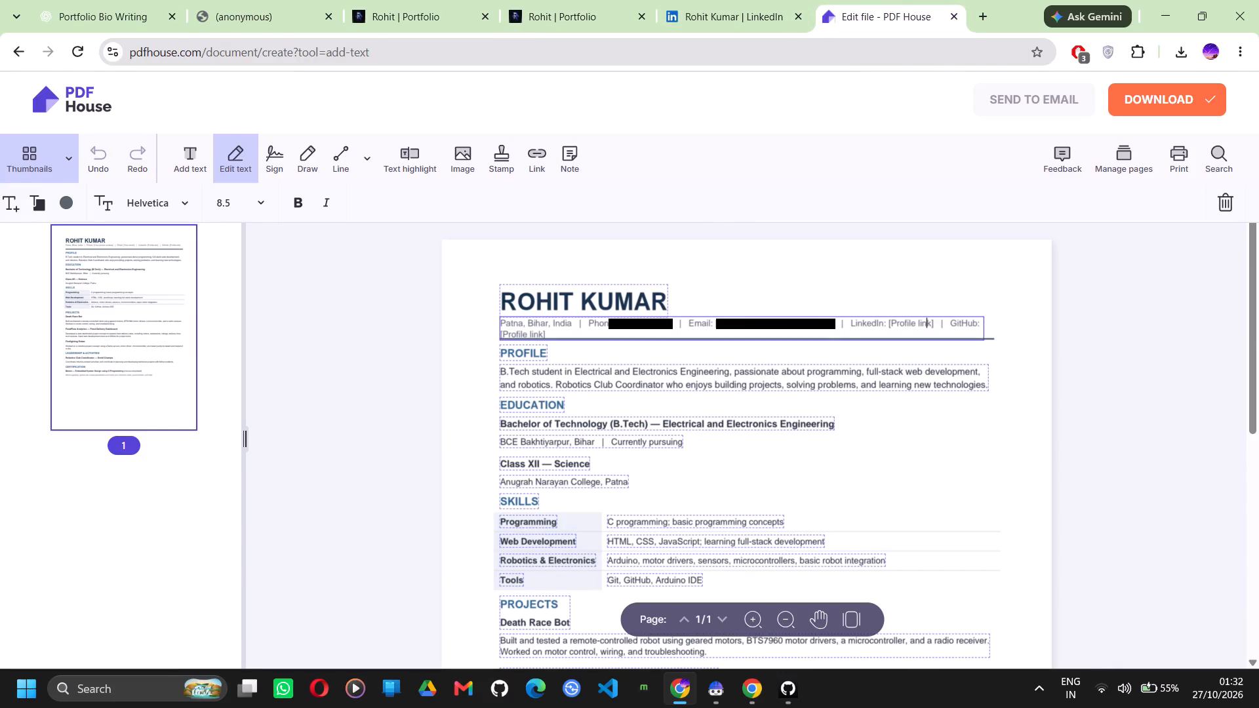
{"action": "key", "text": "BackSpace"}
{"action": "key", "text": "BackSpace"}
{"action": "key", "text": "BackSpace"}
{"action": "key", "text": "BackSpace"}
{"action": "key", "text": "BackSpace"}
{"action": "key", "text": "BackSpace"}
{"action": "key", "text": "BackSpace"}
{"action": "key", "text": "BackSpace"}
{"action": "key", "text": "BackSpace"}
{"action": "key", "text": "BackSpace"}
{"action": "key", "text": "BackSpace"}
{"action": "key", "text": "Delete"}
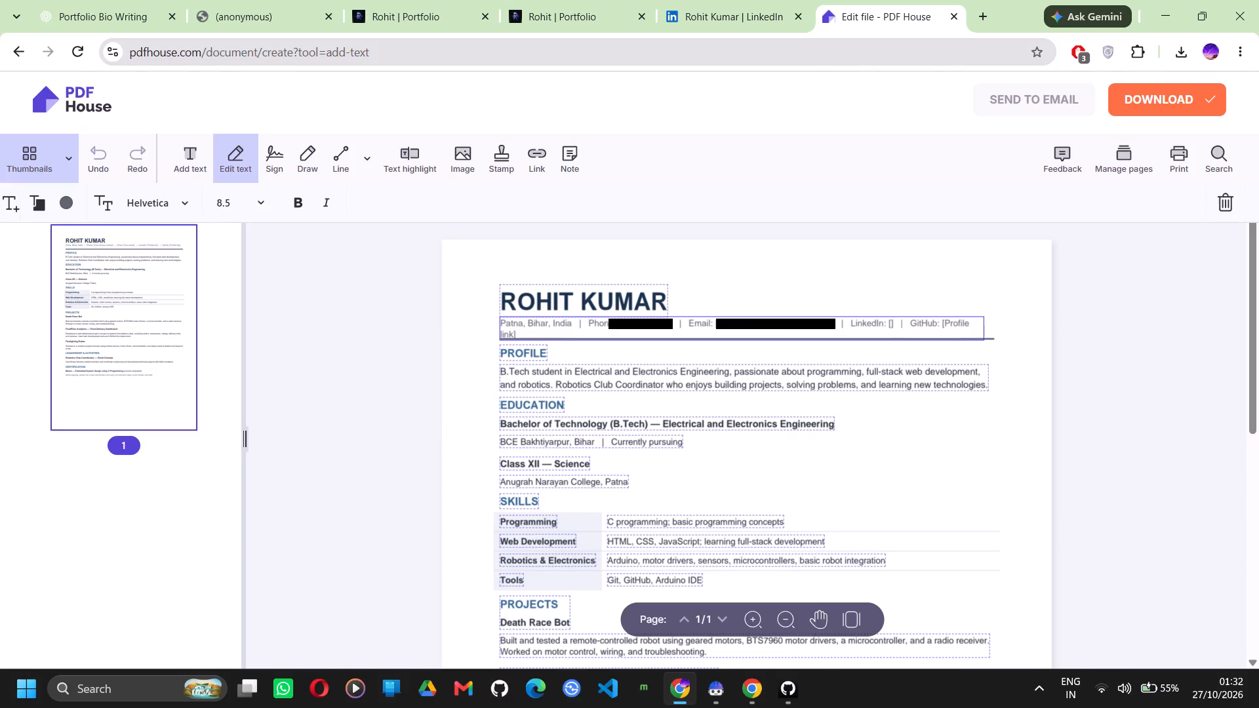
{"action": "left_click", "coordinate": [892, 326]}
{"action": "key", "text": "Delete"}
{"action": "key", "text": "BackSpace"}
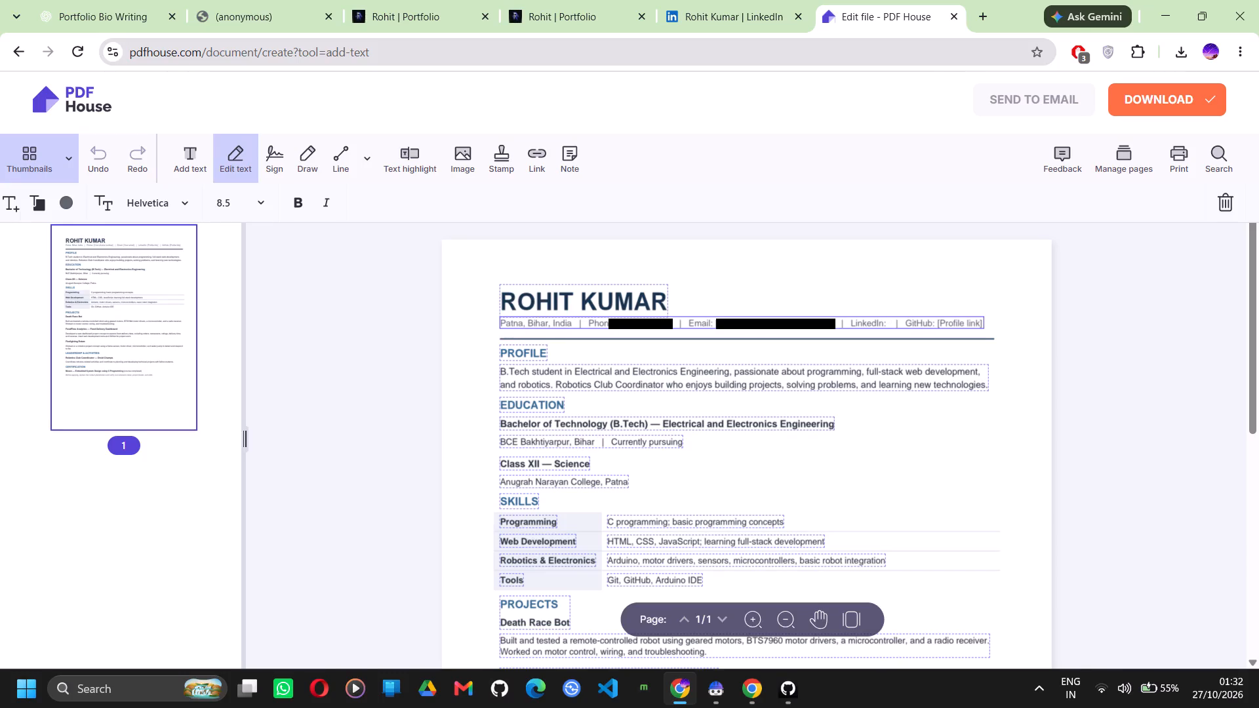
Paste the copied LinkedIn URL after the LinkedIn label in the contact line and enclose it in square brackets.
{"action": "key", "text": "ctrl+v"}
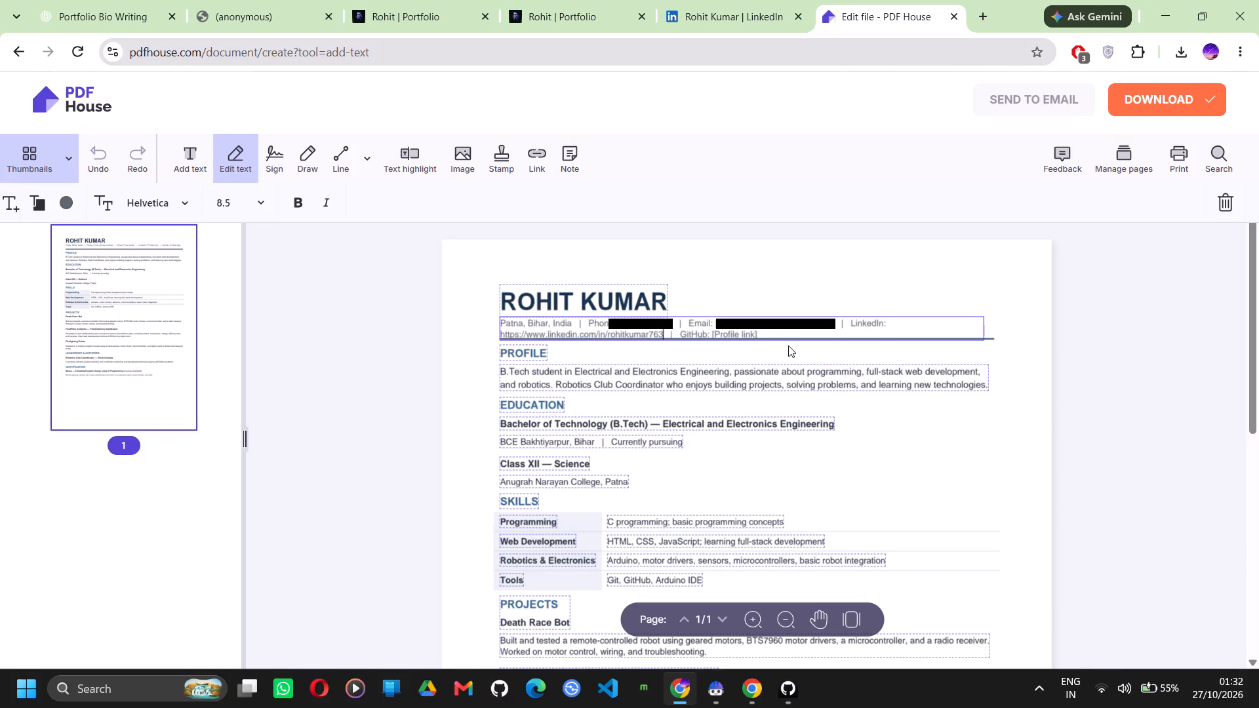
{"action": "key", "text": "space"}
{"action": "key", "text": "bracketright"}
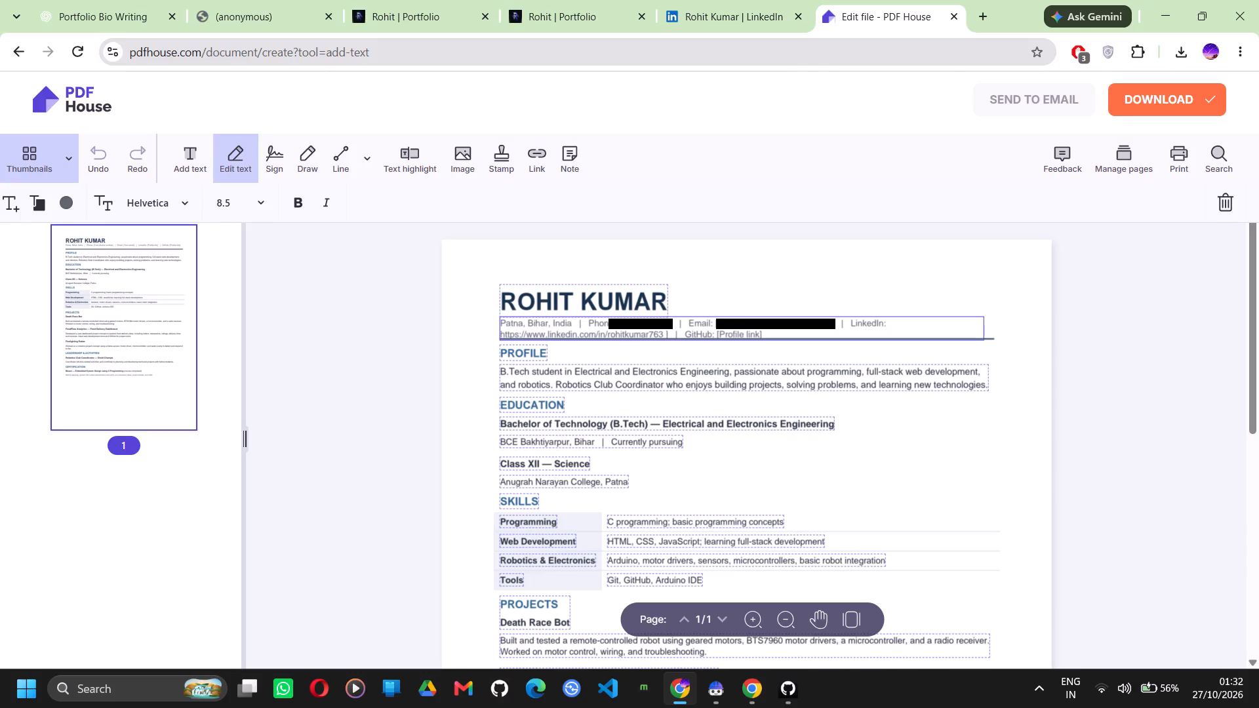
{"action": "left_click", "coordinate": [885, 324]}
{"action": "key", "text": "Right"}
{"action": "key", "text": "bracketleft"}
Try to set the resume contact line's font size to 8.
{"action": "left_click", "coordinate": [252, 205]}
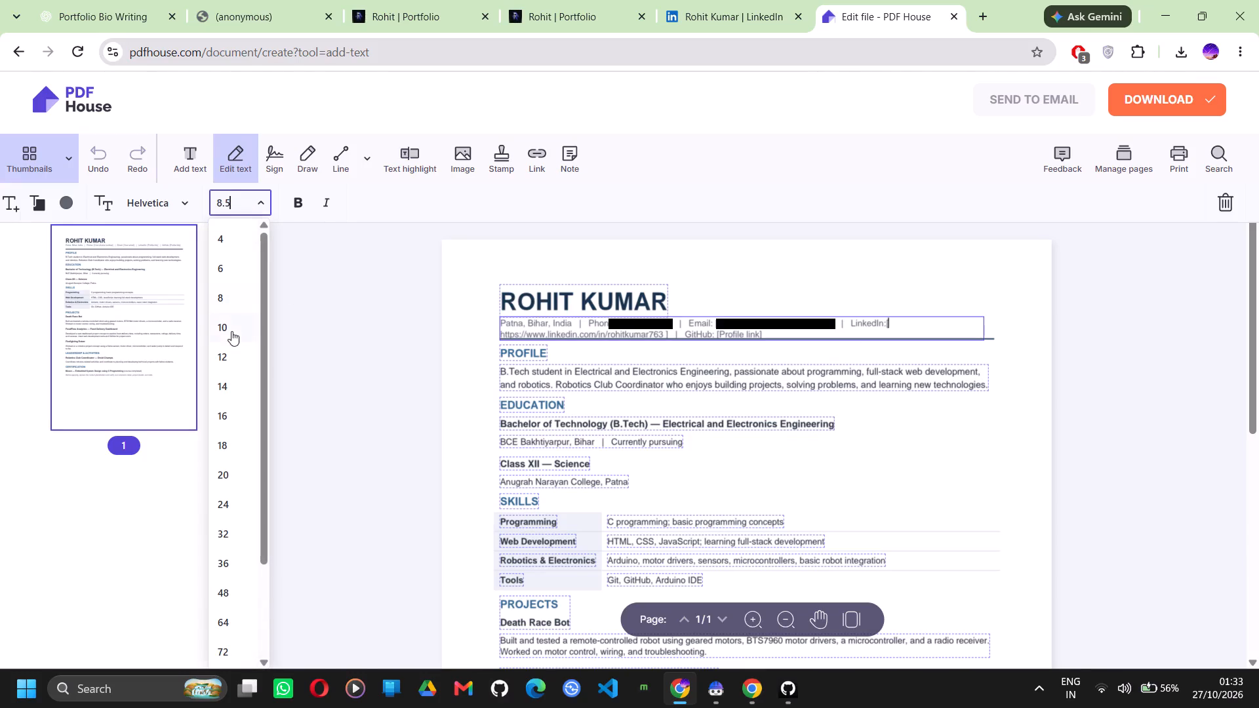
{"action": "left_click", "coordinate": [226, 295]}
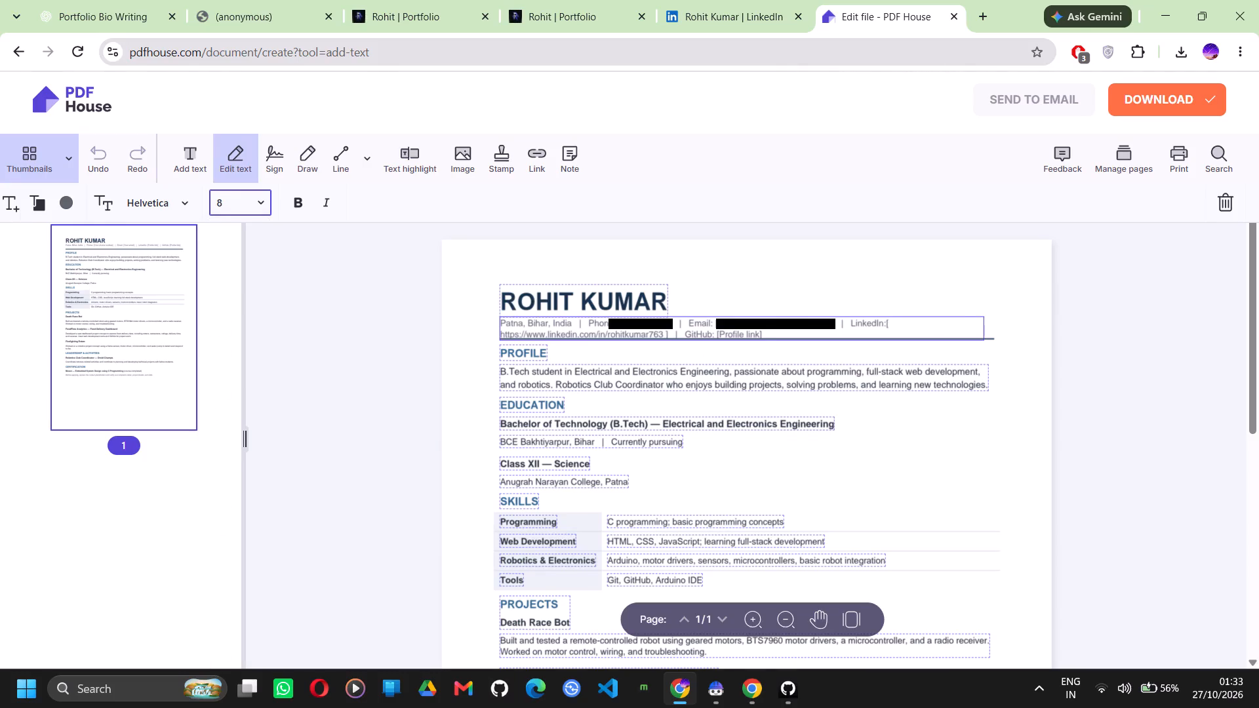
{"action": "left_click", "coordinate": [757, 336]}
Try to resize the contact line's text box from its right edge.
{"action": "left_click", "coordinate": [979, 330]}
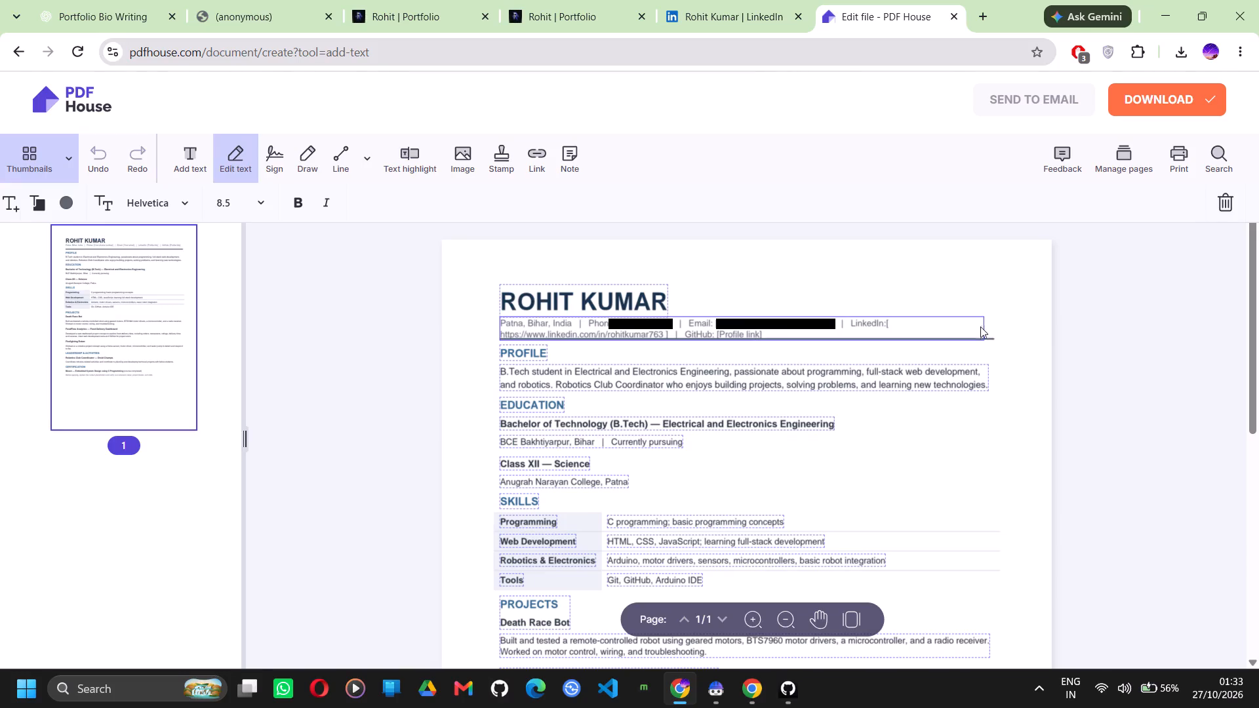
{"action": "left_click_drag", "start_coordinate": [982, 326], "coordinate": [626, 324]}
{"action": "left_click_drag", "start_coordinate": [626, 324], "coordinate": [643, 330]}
Copy the full GitHub URL from the Details form on the portfolio's admin profile page.
{"action": "left_click", "coordinate": [599, 7]}
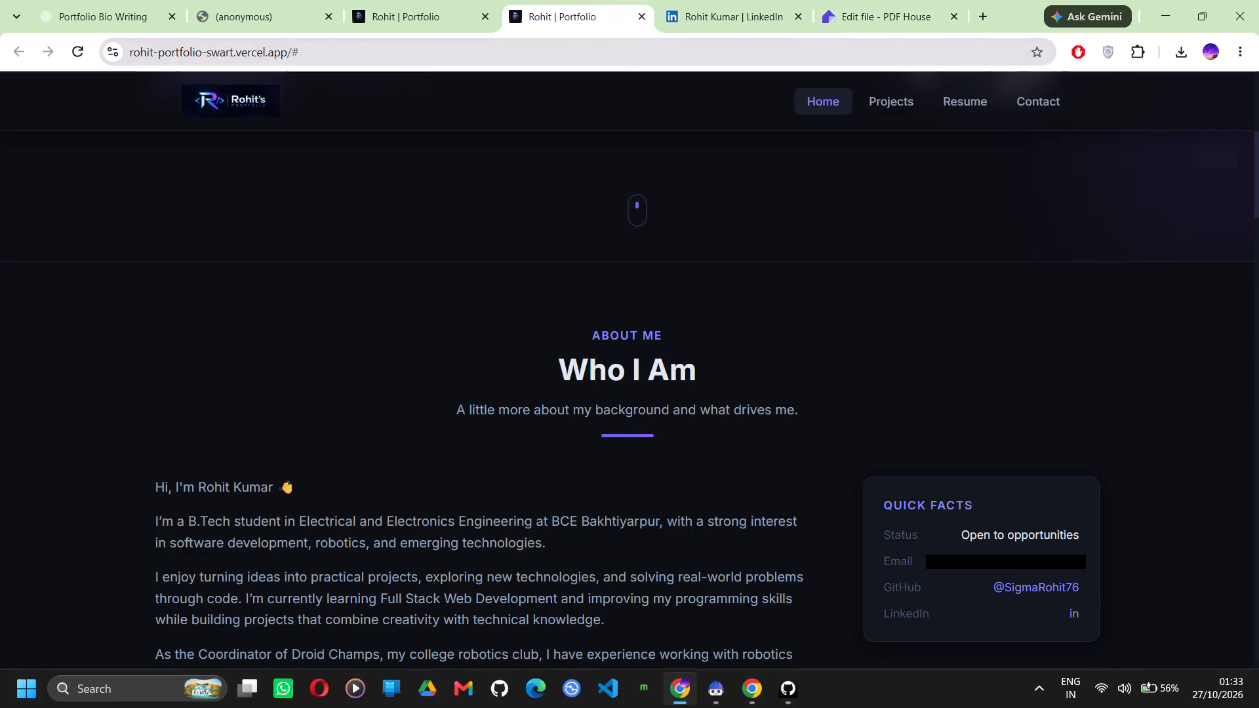
{"action": "left_click", "coordinate": [702, 0]}
{"action": "left_click", "coordinate": [388, 4]}
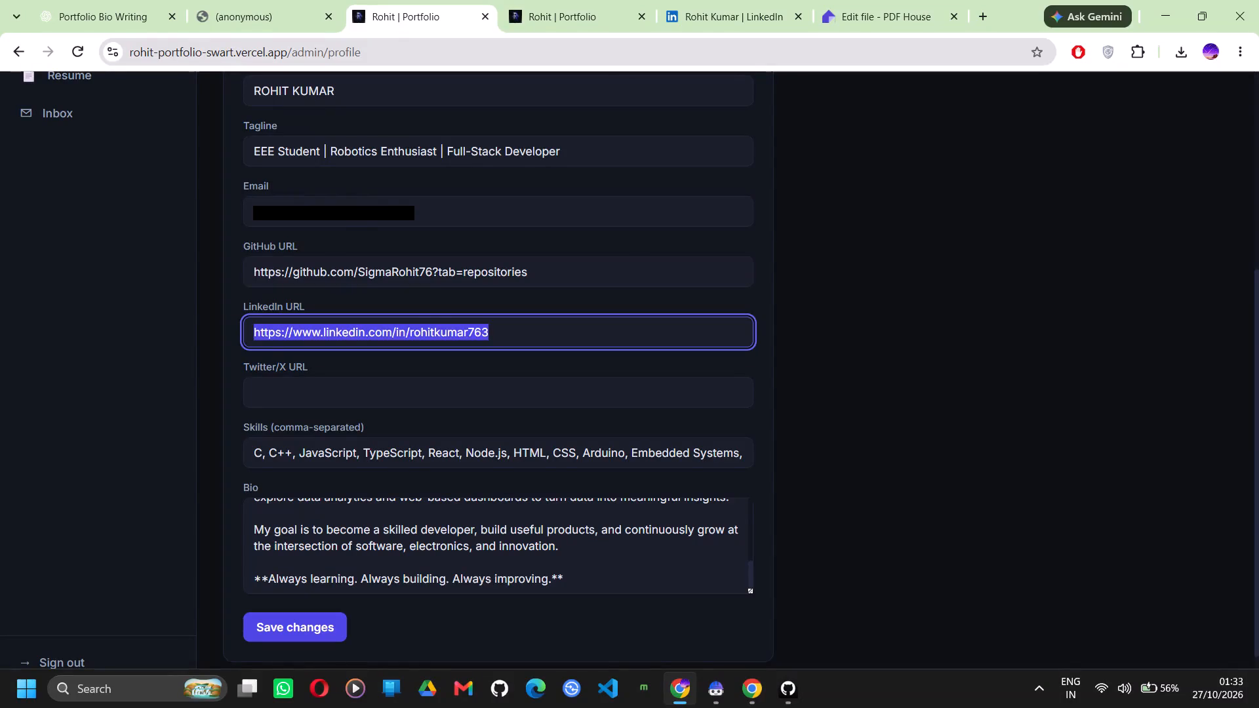
{"action": "left_click", "coordinate": [584, 267]}
{"action": "scroll", "coordinate": [584, 267], "scroll_direction": "up", "scroll_amount": 1}
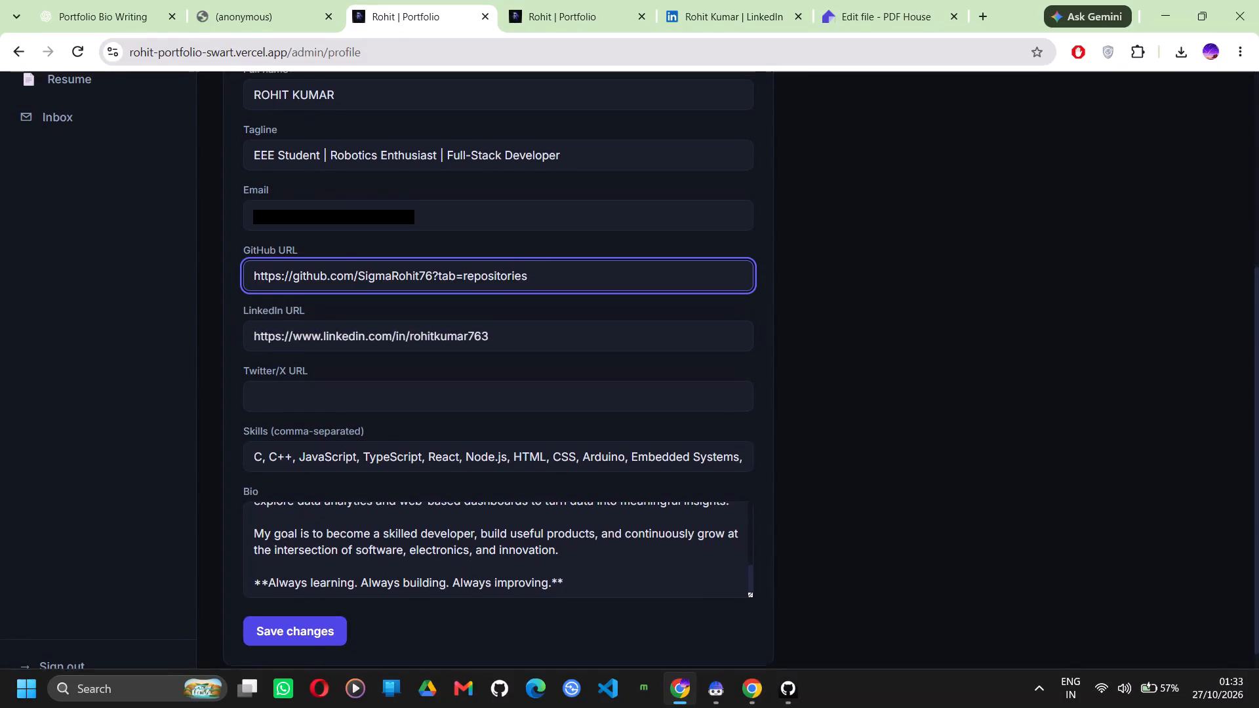
{"action": "scroll", "coordinate": [584, 267], "scroll_direction": "up", "scroll_amount": 1}
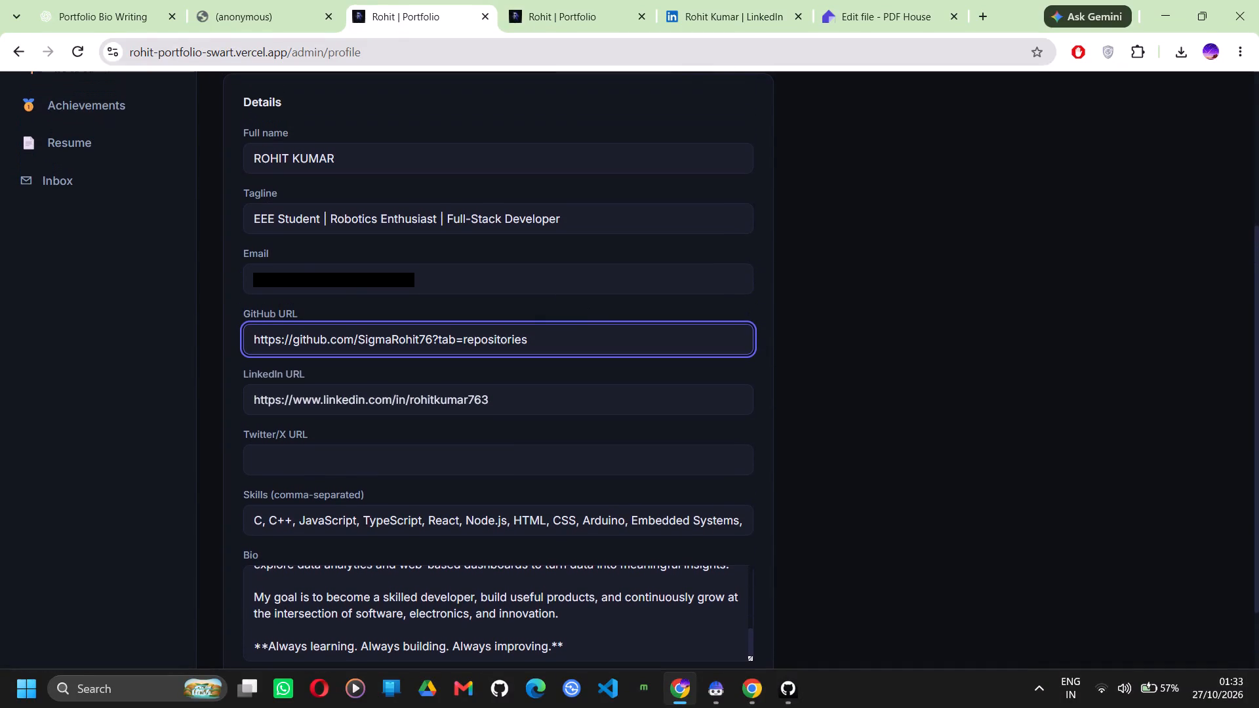
{"action": "key", "text": "ctrl+a"}
{"action": "key", "text": "ctrl+c"}
{"action": "left_click", "coordinate": [548, 7]}
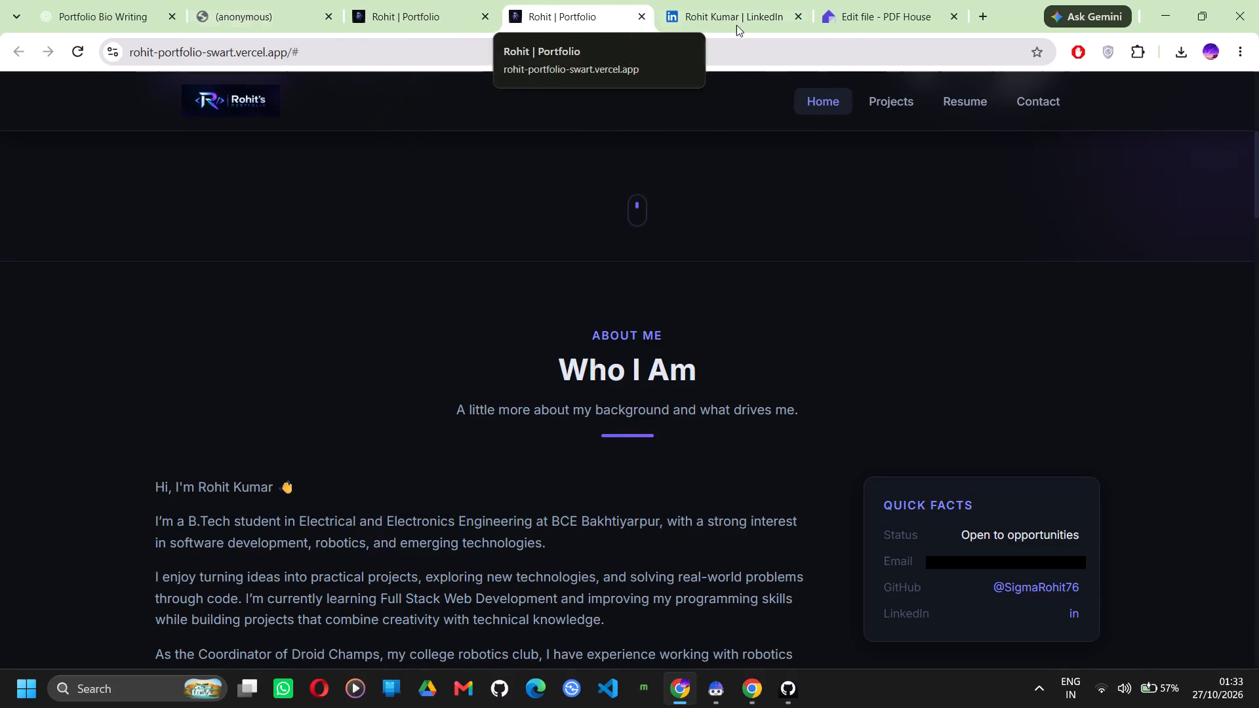
Replace the [Profile link] placeholder text after the GitHub label in the resume's contact line with the copied GitHub URL, keeping the square brackets.
{"action": "left_click", "coordinate": [835, 32]}
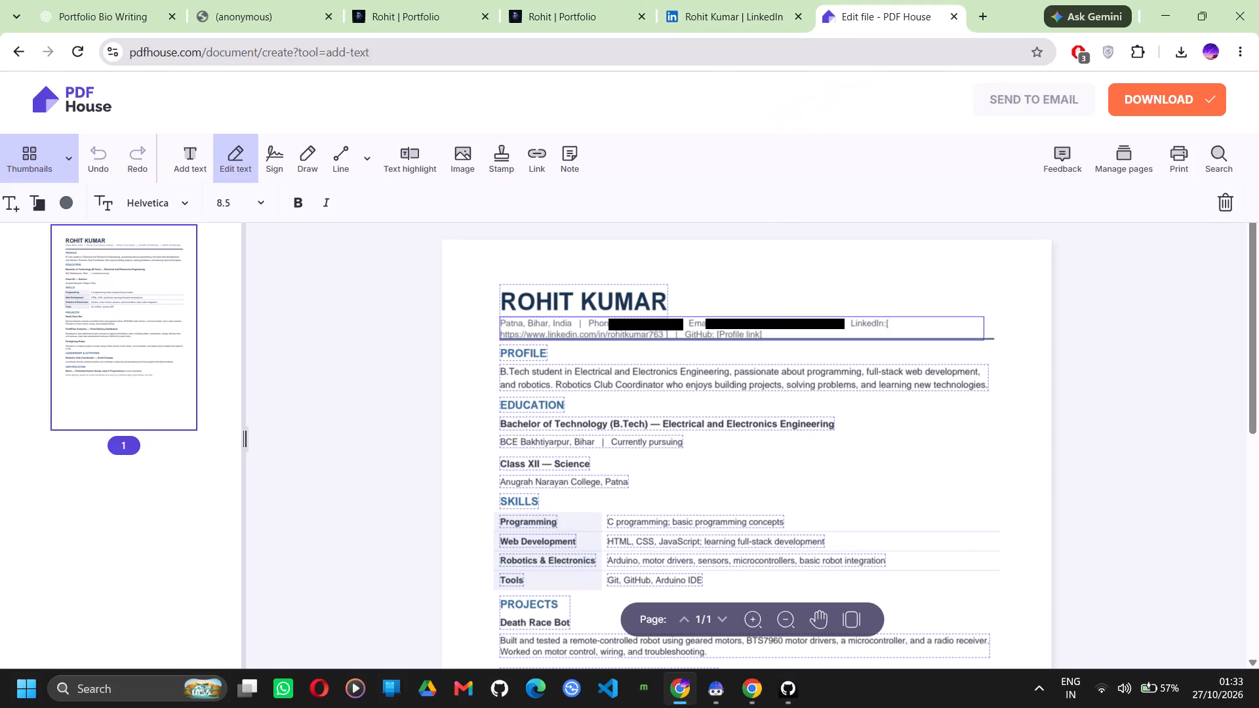
{"action": "left_click", "coordinate": [761, 336]}
{"action": "key", "text": "BackSpace"}
{"action": "key", "text": "BackSpace"}
{"action": "key", "text": "BackSpace"}
{"action": "key", "text": "BackSpace"}
{"action": "key", "text": "BackSpace"}
{"action": "key", "text": "BackSpace"}
{"action": "key", "text": "BackSpace"}
{"action": "key", "text": "BackSpace"}
{"action": "key", "text": "BackSpace"}
{"action": "key", "text": "BackSpace"}
{"action": "key", "text": "BackSpace"}
{"action": "key", "text": "BackSpace"}
{"action": "key", "text": "ctrl+v"}
Remove the "?tab=repositories" ending from the GitHub URL in the contact line.
{"action": "key", "text": "BackSpace"}
{"action": "key", "text": "BackSpace"}
{"action": "key", "text": "BackSpace"}
{"action": "key", "text": "BackSpace"}
{"action": "key", "text": "BackSpace"}
{"action": "key", "text": "BackSpace"}
{"action": "key", "text": "BackSpace"}
{"action": "key", "text": "BackSpace"}
{"action": "key", "text": "BackSpace"}
{"action": "key", "text": "BackSpace"}
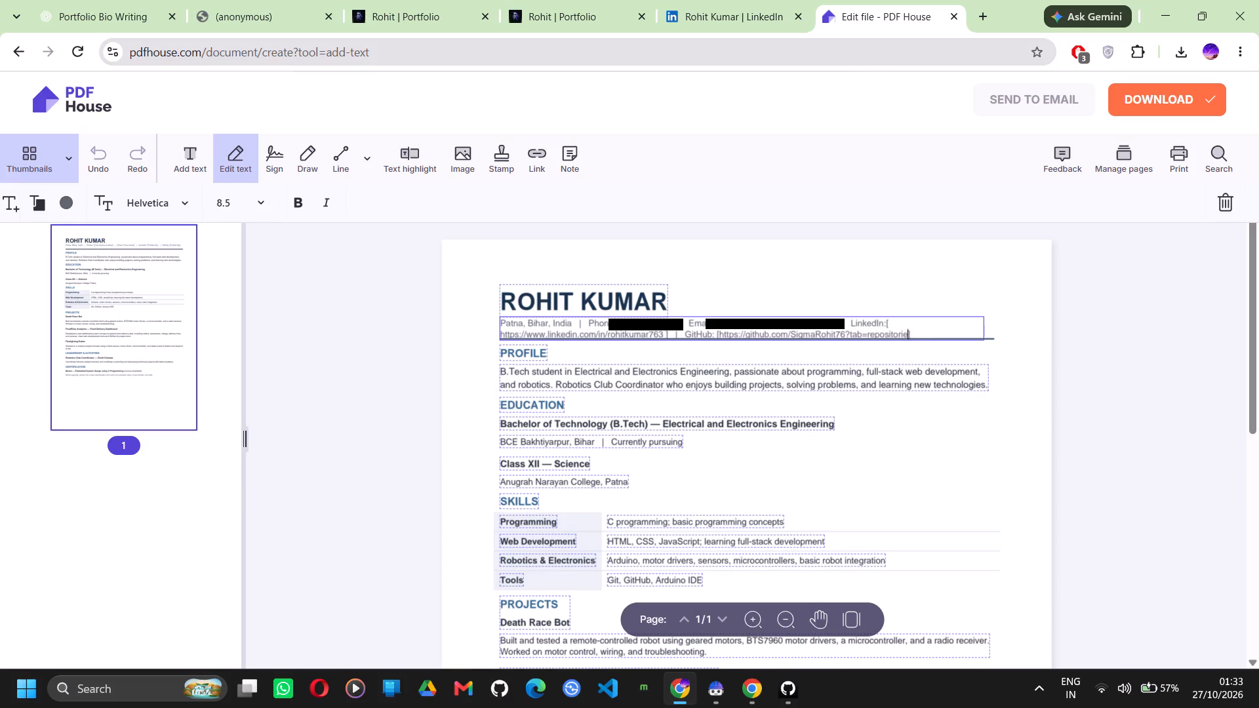
{"action": "key", "text": "BackSpace"}
{"action": "key", "text": "BackSpace"}
{"action": "key", "text": "BackSpace"}
{"action": "key", "text": "BackSpace"}
{"action": "key", "text": "BackSpace"}
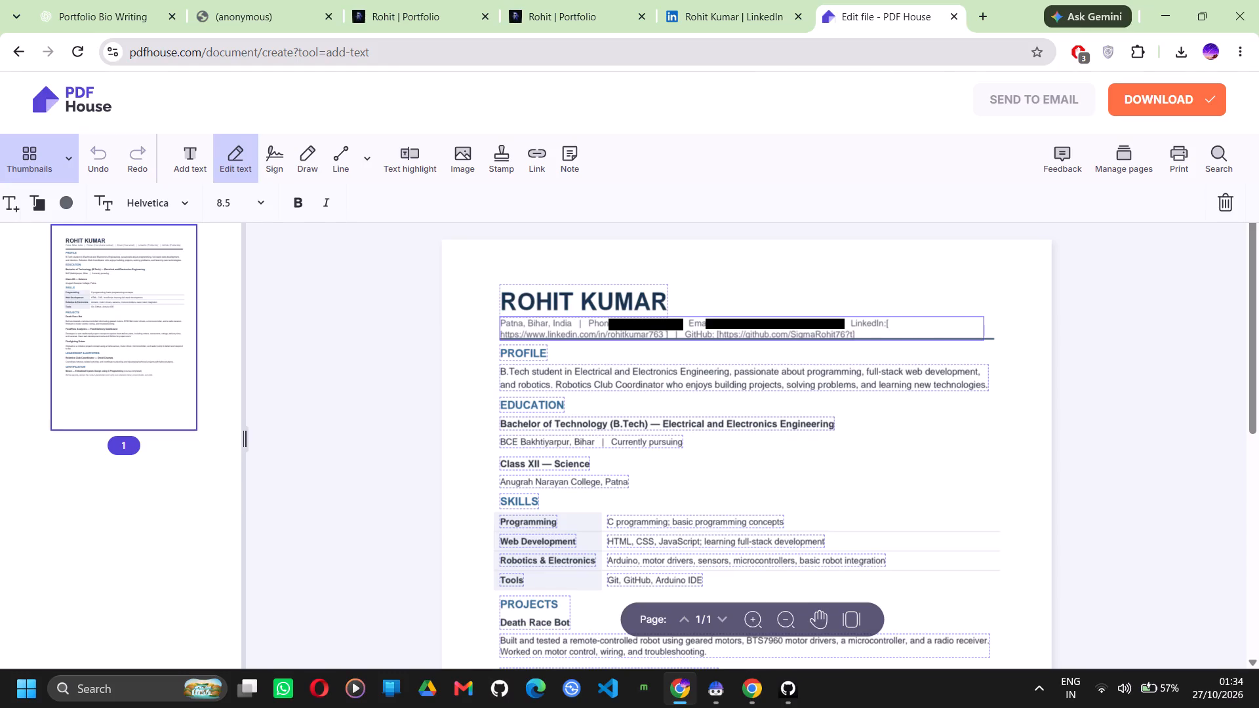
{"action": "key", "text": "BackSpace"}
{"action": "key", "text": "BackSpace"}
{"action": "left_click", "coordinate": [761, 336]}
{"action": "left_click", "coordinate": [725, 351]}
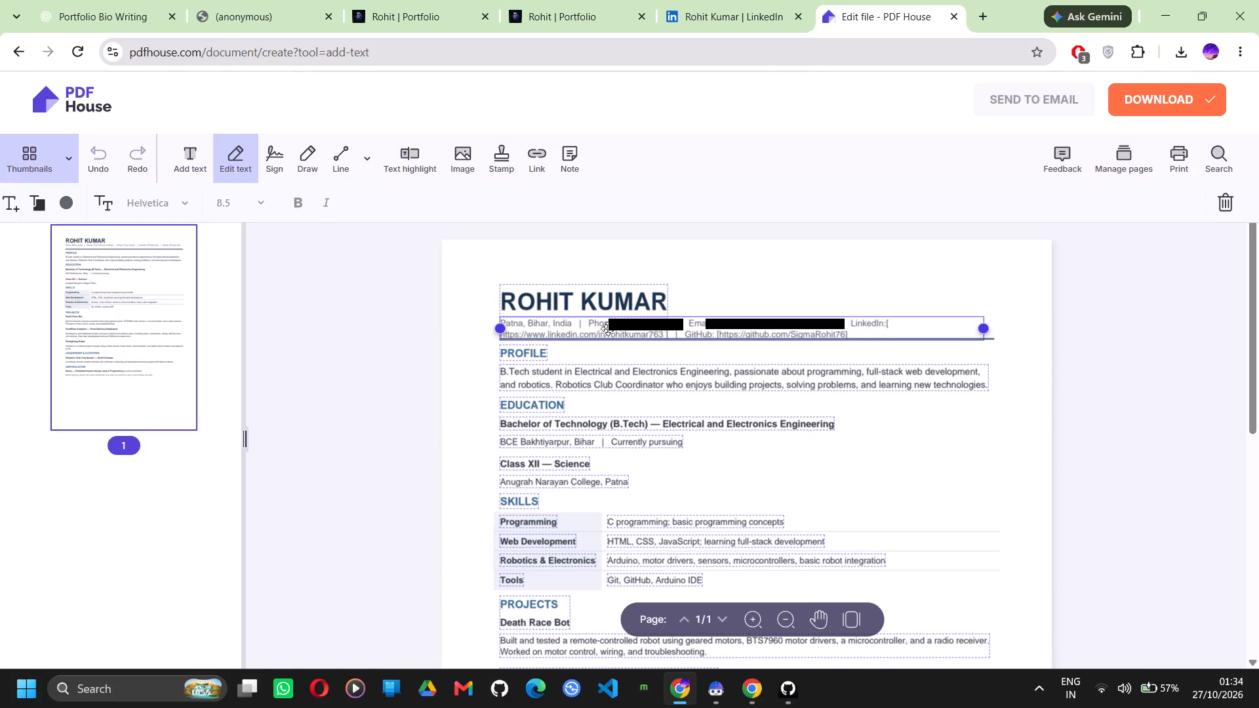
Make the whole contact line under the resume's name heading bold.
{"action": "left_click", "coordinate": [845, 334]}
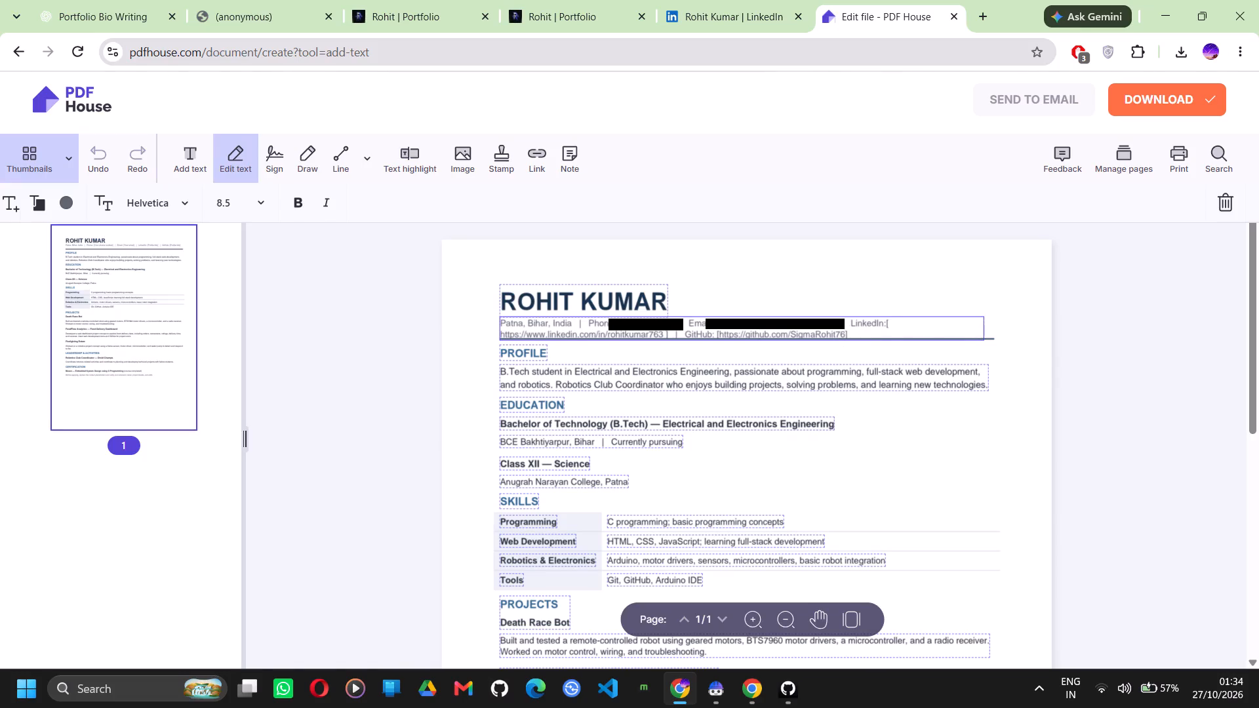
{"action": "left_click_drag", "start_coordinate": [845, 334], "coordinate": [499, 321]}
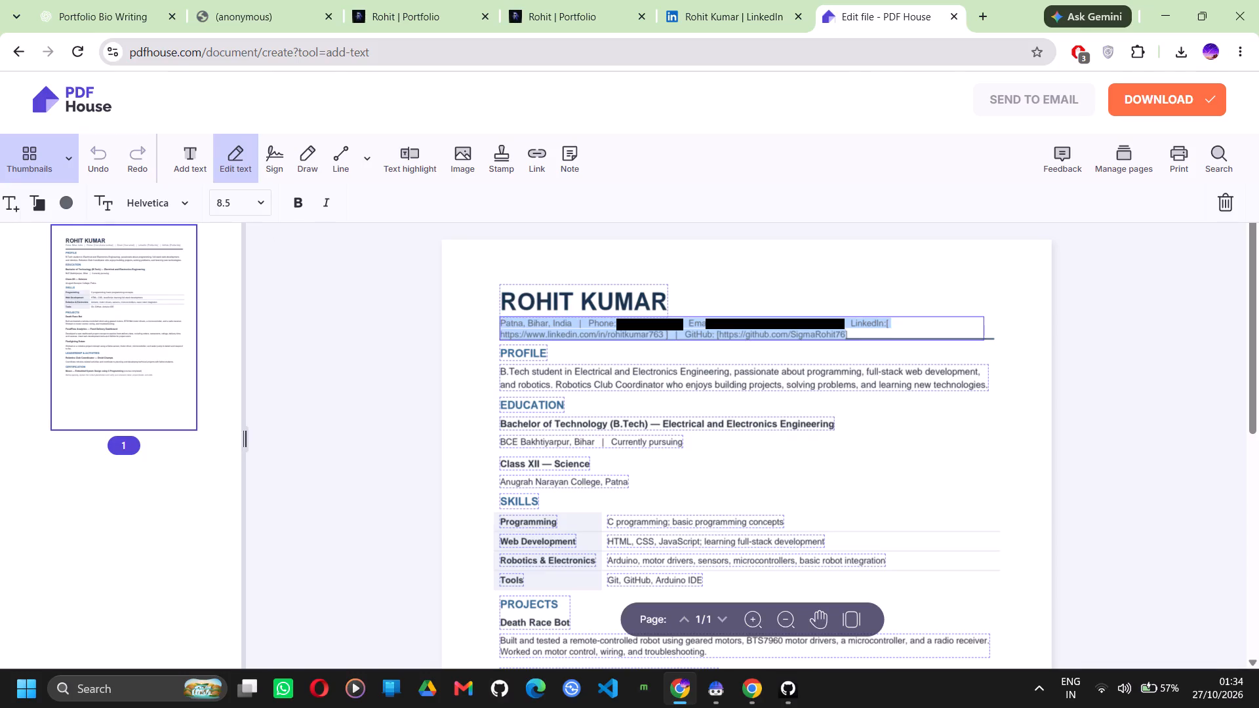
{"action": "left_click", "coordinate": [306, 203]}
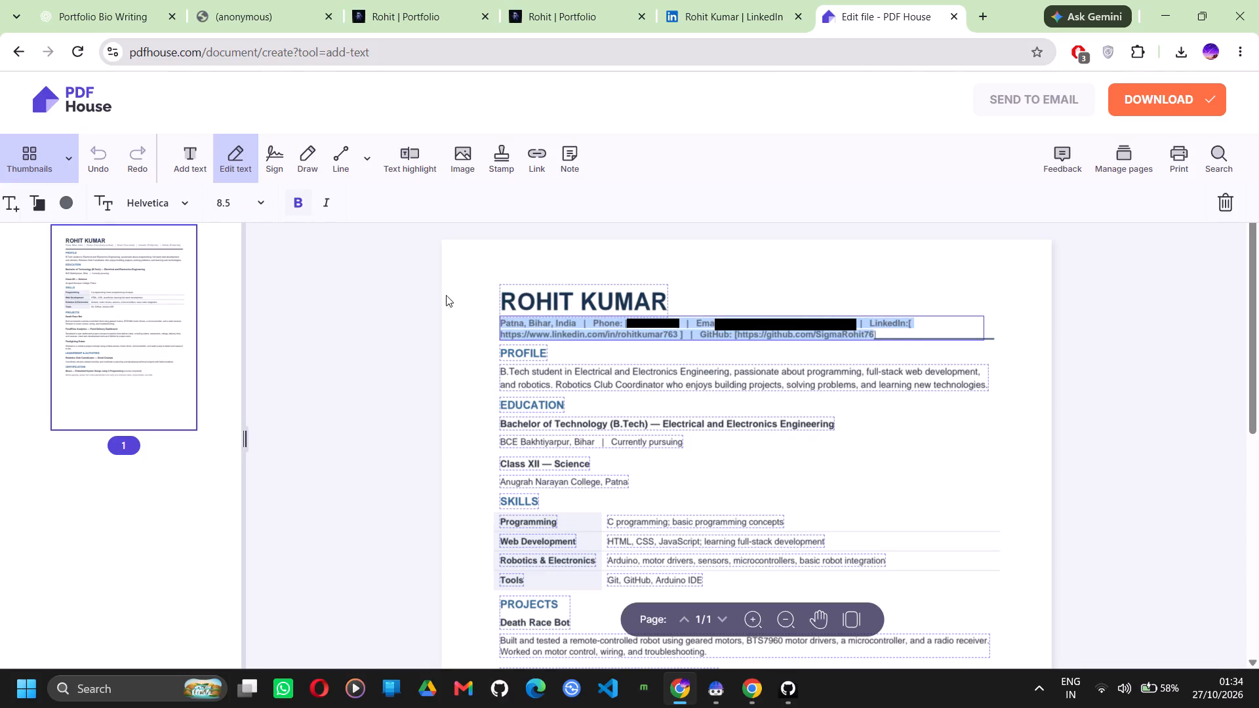
{"action": "left_click", "coordinate": [457, 301]}
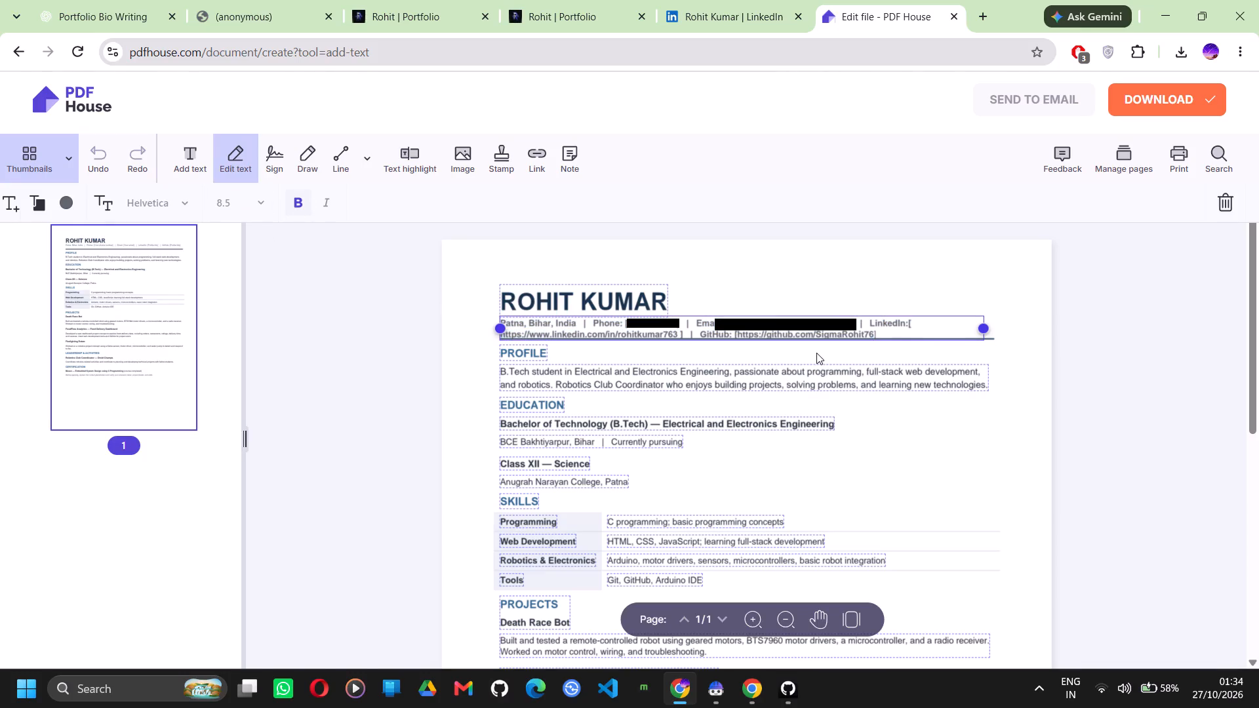
{"action": "left_click", "coordinate": [816, 353]}
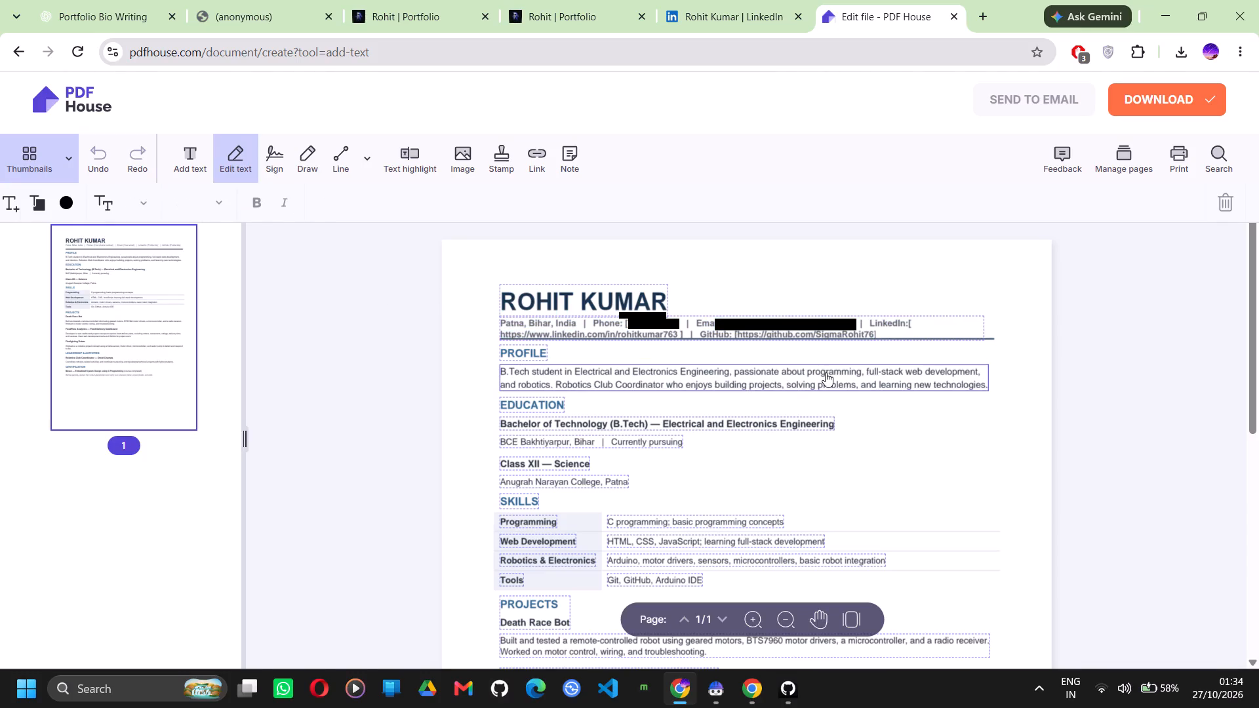
Add a space inside each square bracket around the GitHub URL, keeping the URL's final digit 6.
{"action": "left_click", "coordinate": [740, 331]}
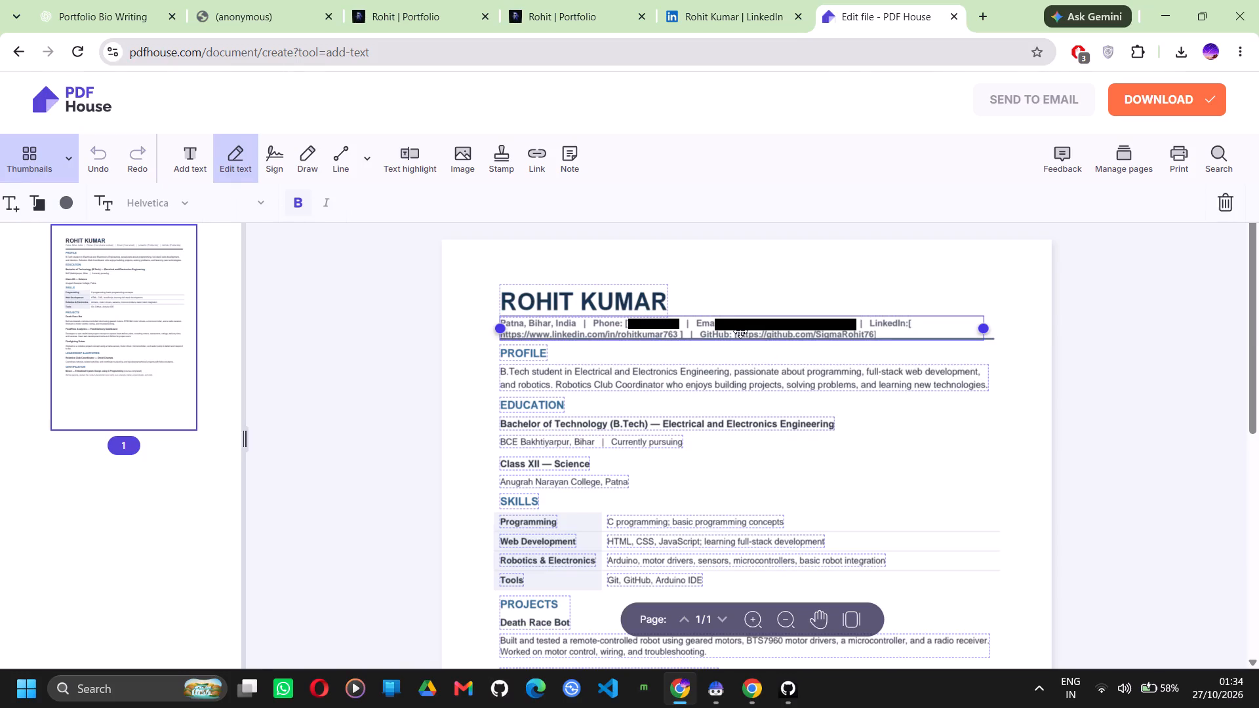
{"action": "left_click", "coordinate": [740, 334]}
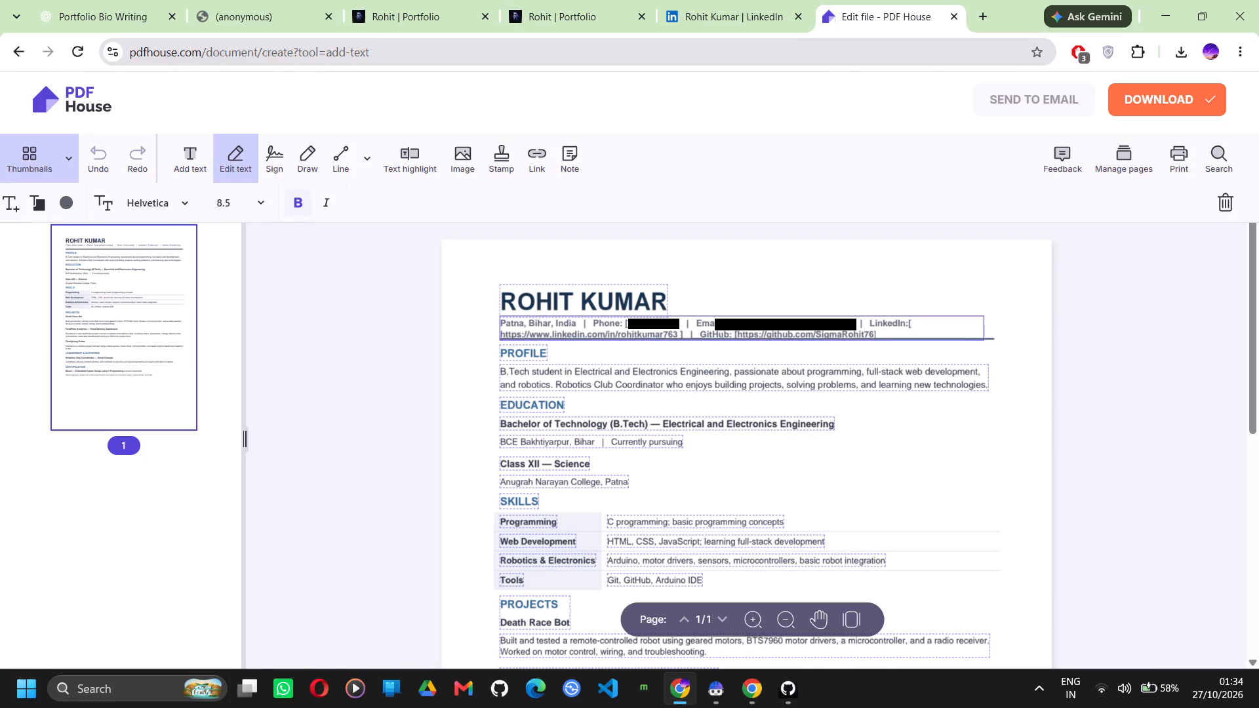
{"action": "key", "text": "space"}
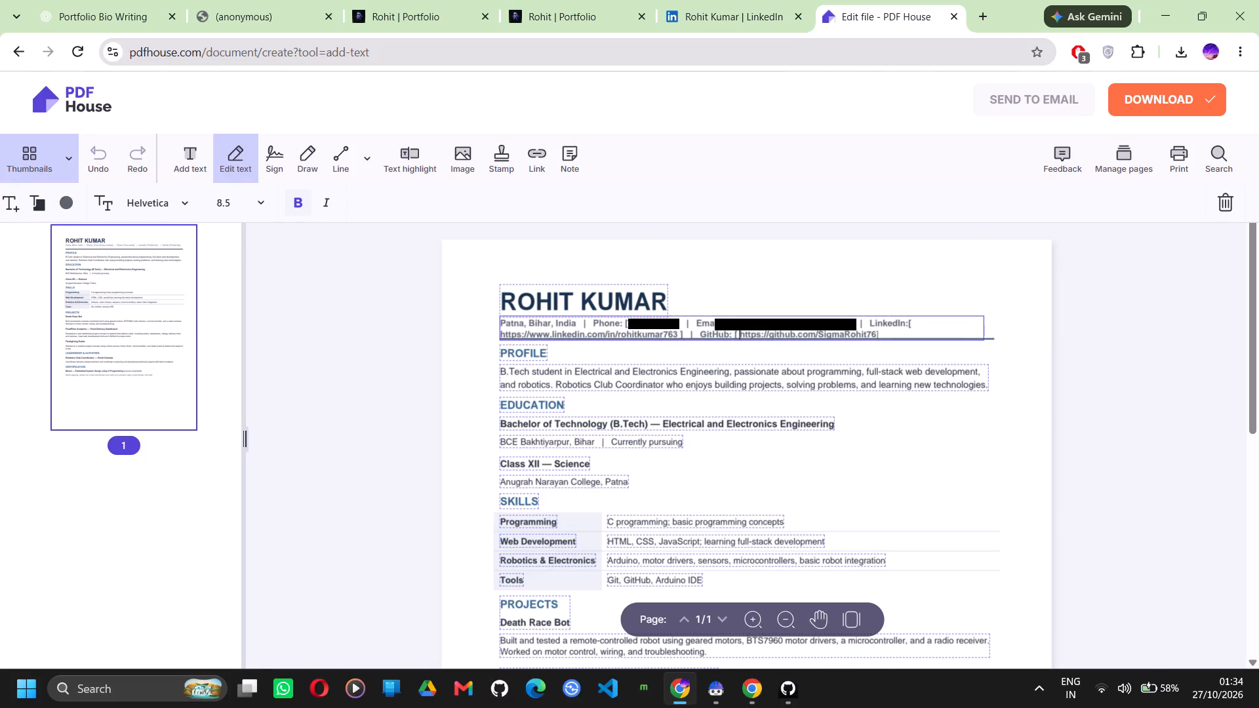
{"action": "left_click", "coordinate": [874, 338]}
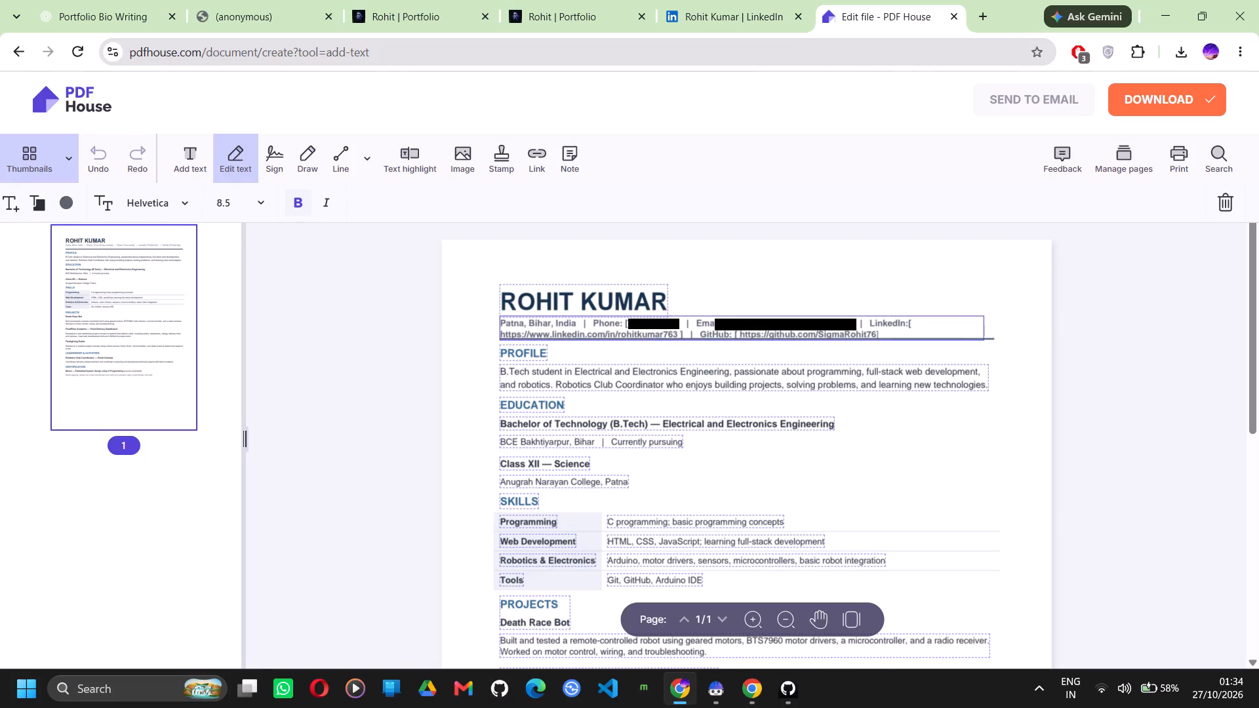
{"action": "left_click", "coordinate": [874, 336]}
{"action": "key", "text": "space"}
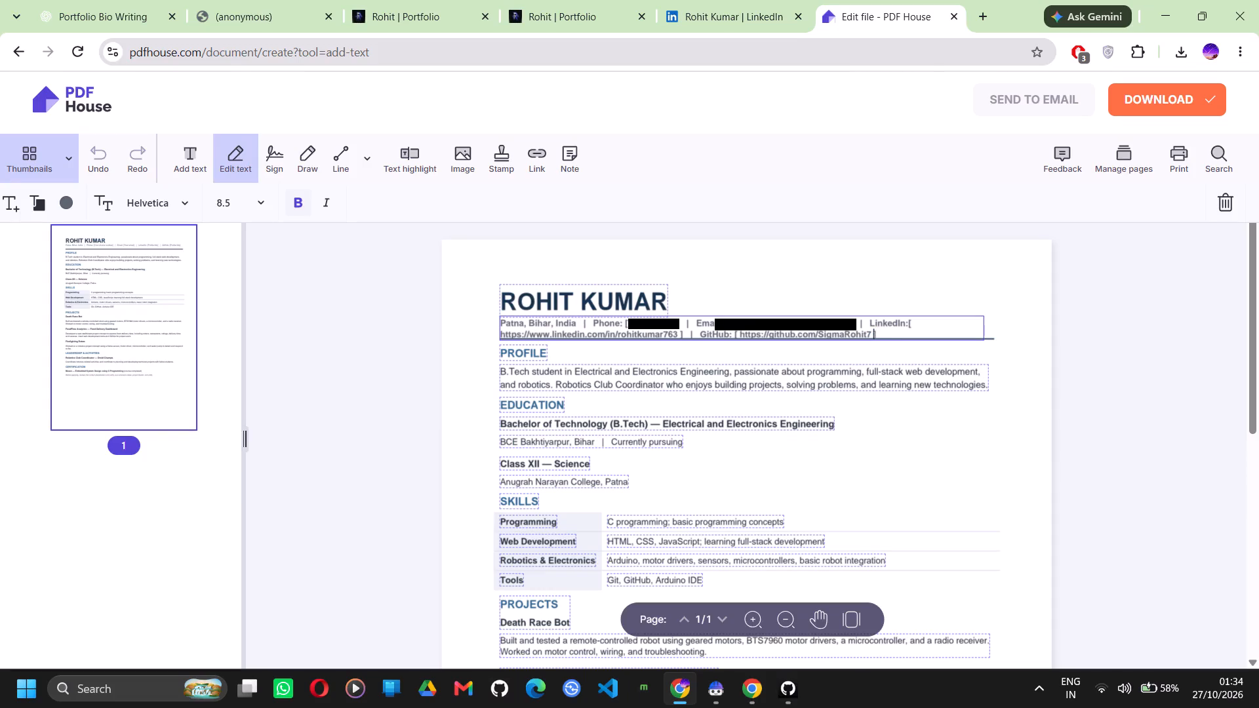
{"action": "key", "text": "space"}
{"action": "left_click", "coordinate": [877, 335]}
{"action": "key", "text": "Left"}
{"action": "key", "text": "Left"}
{"action": "key", "text": "7"}
{"action": "key", "text": "BackSpace"}
{"action": "key", "text": "6"}
Move the LinkedIn entry's opening square bracket from after the label to directly before the URL on the second line.
{"action": "left_click", "coordinate": [923, 328]}
{"action": "key", "text": "bracketleft"}
{"action": "key", "text": "space"}
{"action": "key", "text": "bracketleft"}
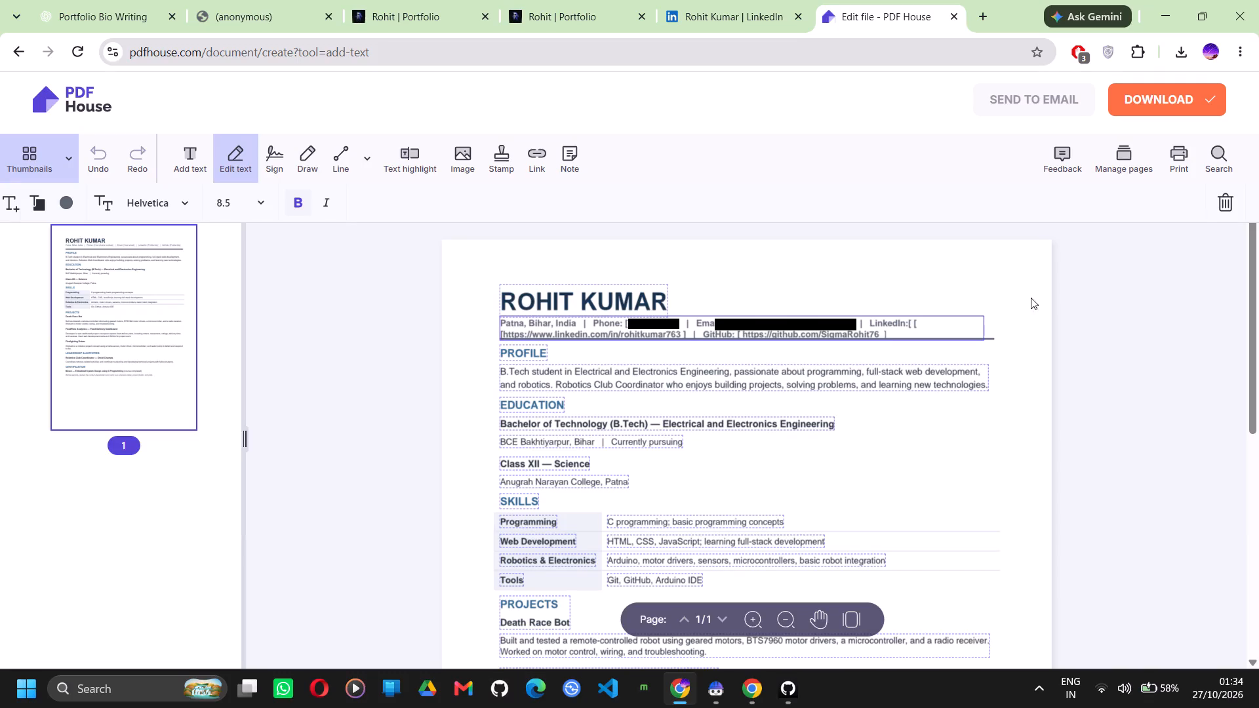
{"action": "left_click", "coordinate": [936, 328]}
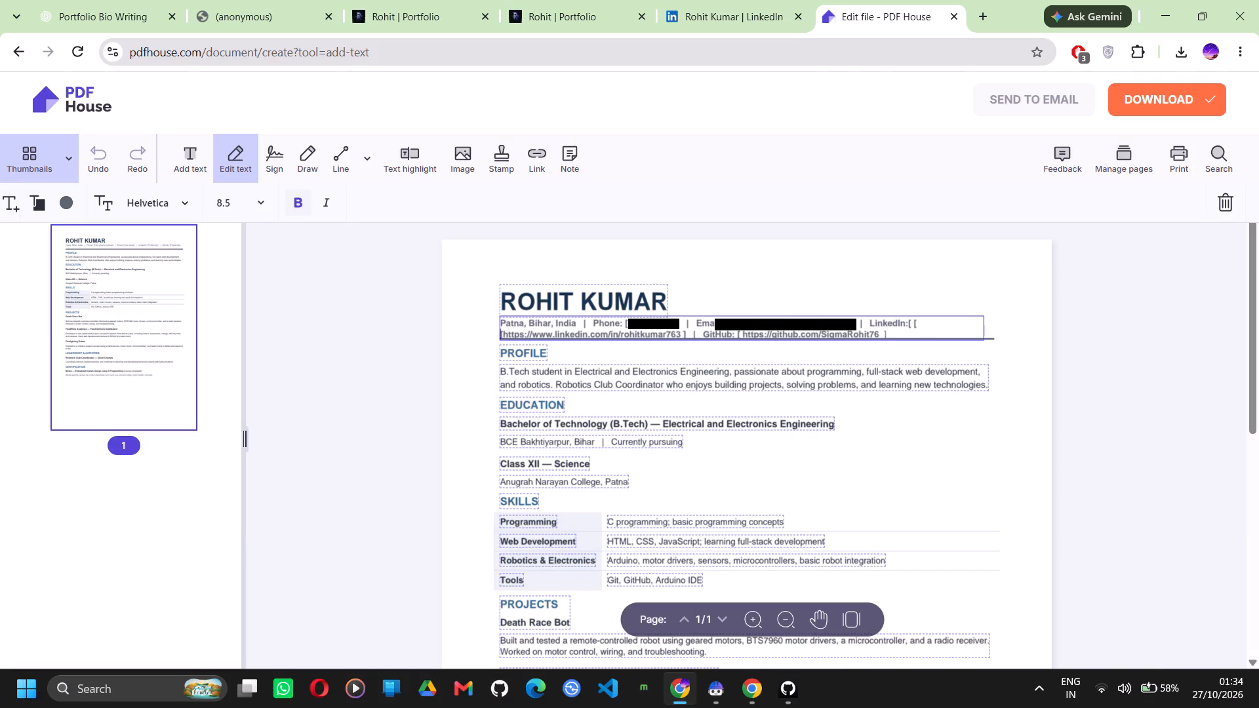
{"action": "left_click", "coordinate": [920, 321]}
{"action": "left_click", "coordinate": [915, 322]}
{"action": "key", "text": "BackSpace"}
{"action": "key", "text": "BackSpace"}
{"action": "key", "text": "Delete"}
Review the rest of the resume from the profile down to the certification section and closing note.
{"action": "scroll", "coordinate": [720, 402], "scroll_direction": "down", "scroll_amount": 1}
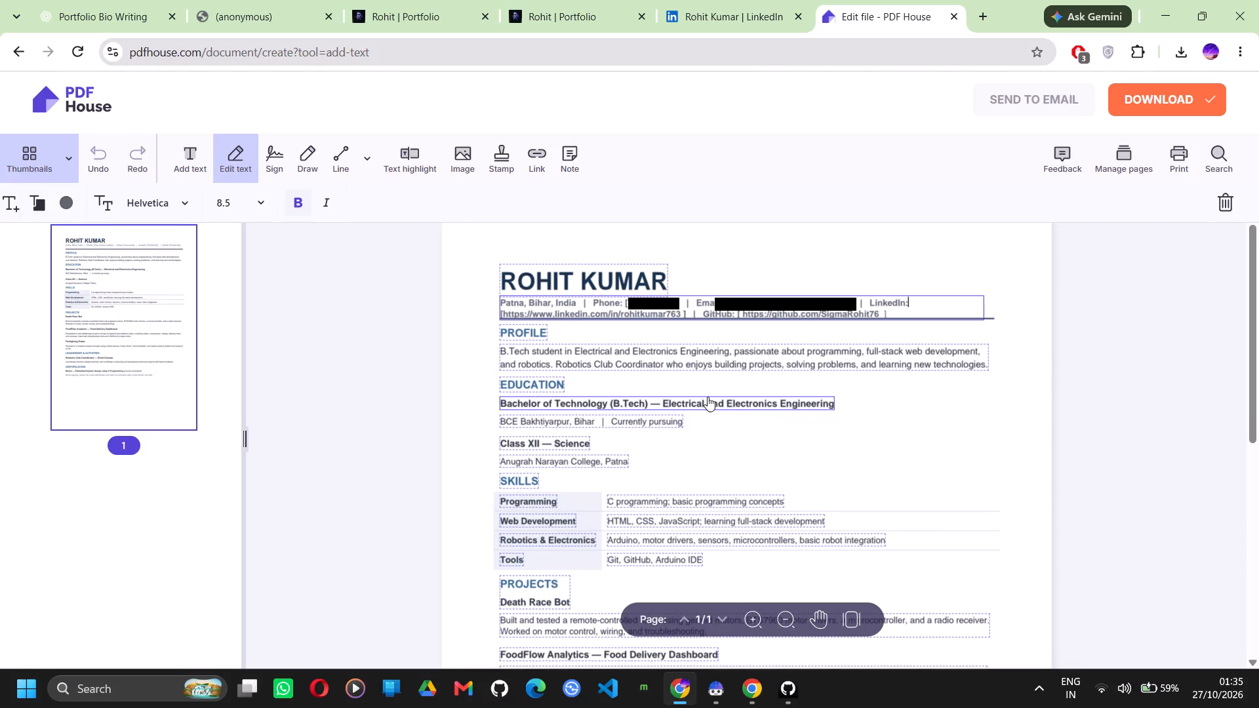
{"action": "scroll", "coordinate": [606, 394], "scroll_direction": "down", "scroll_amount": 1}
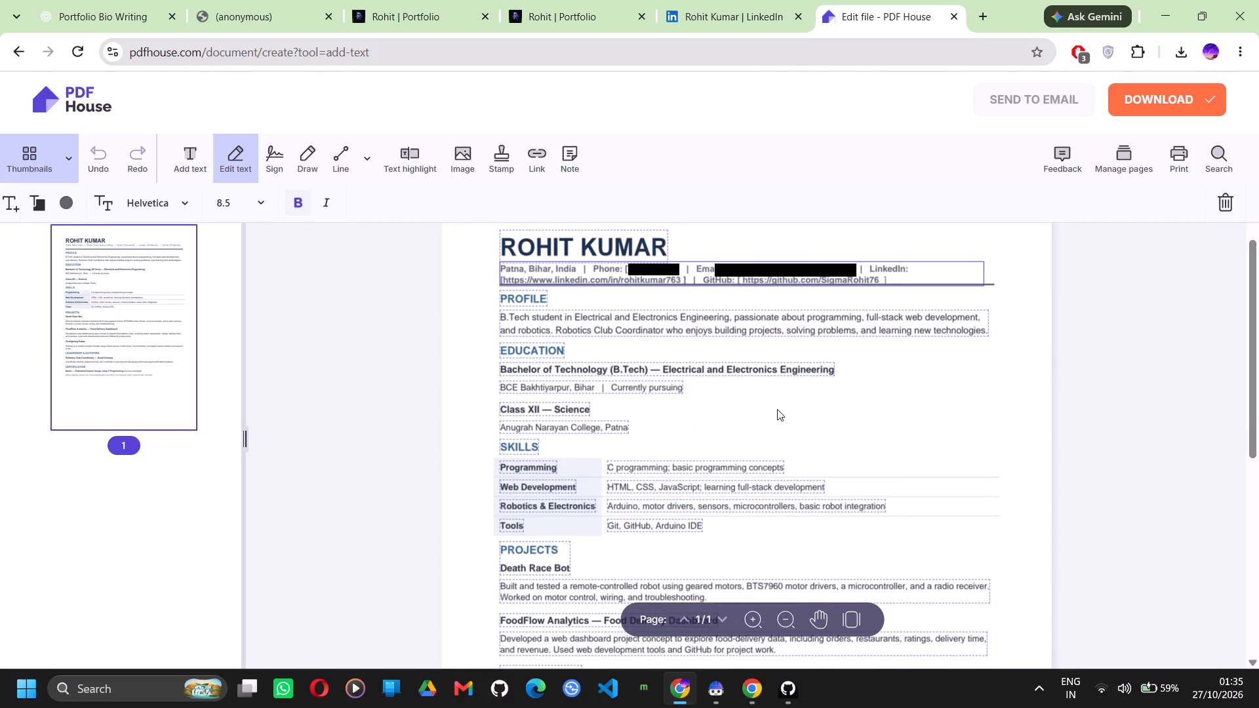
{"action": "scroll", "coordinate": [778, 409], "scroll_direction": "down", "scroll_amount": 1}
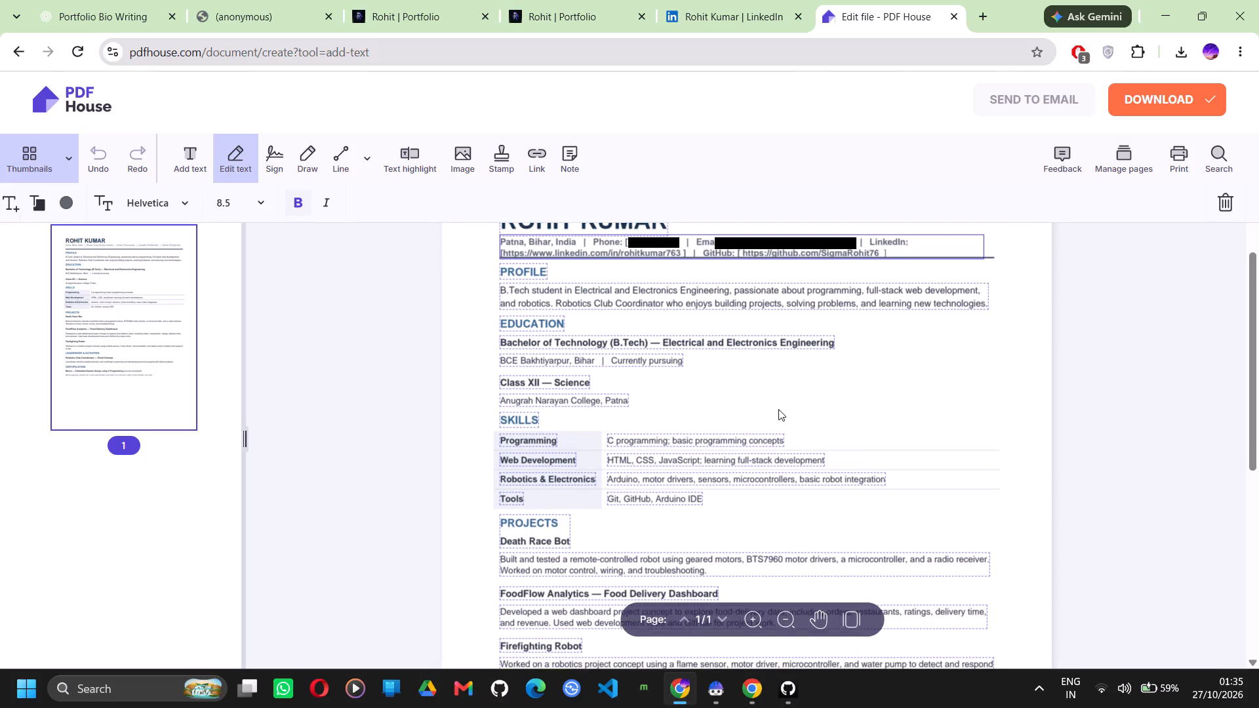
{"action": "scroll", "coordinate": [778, 409], "scroll_direction": "down", "scroll_amount": 2}
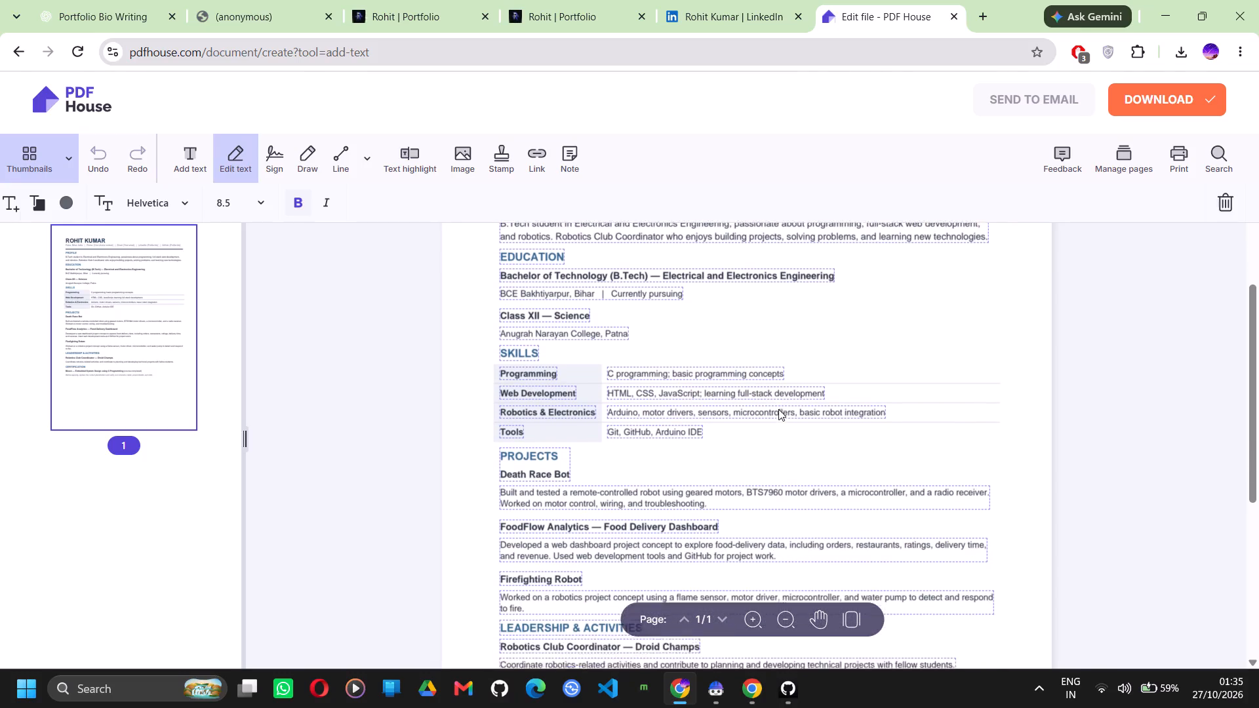
{"action": "scroll", "coordinate": [778, 409], "scroll_direction": "down", "scroll_amount": 3}
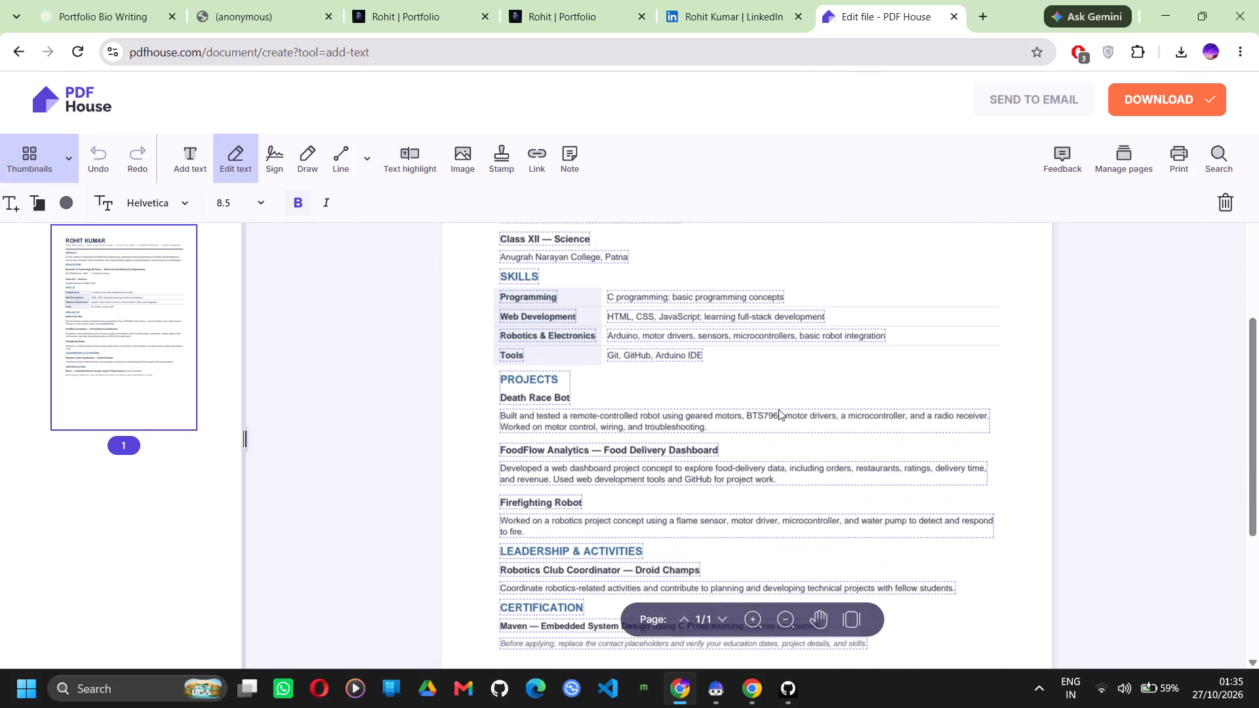
Insert "Vercel , Render ," between GitHub and Arduino IDE in the Tools row of the Skills section.
{"action": "scroll", "coordinate": [778, 409], "scroll_direction": "down", "scroll_amount": 2}
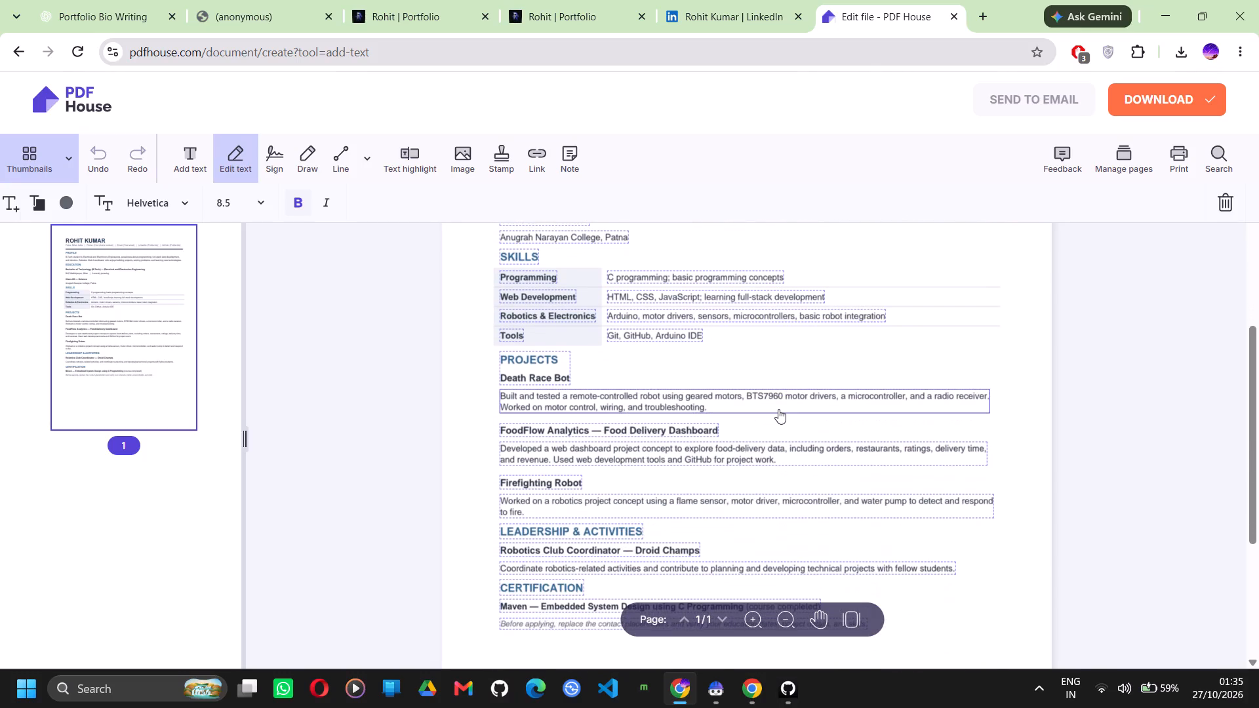
{"action": "left_click", "coordinate": [678, 334]}
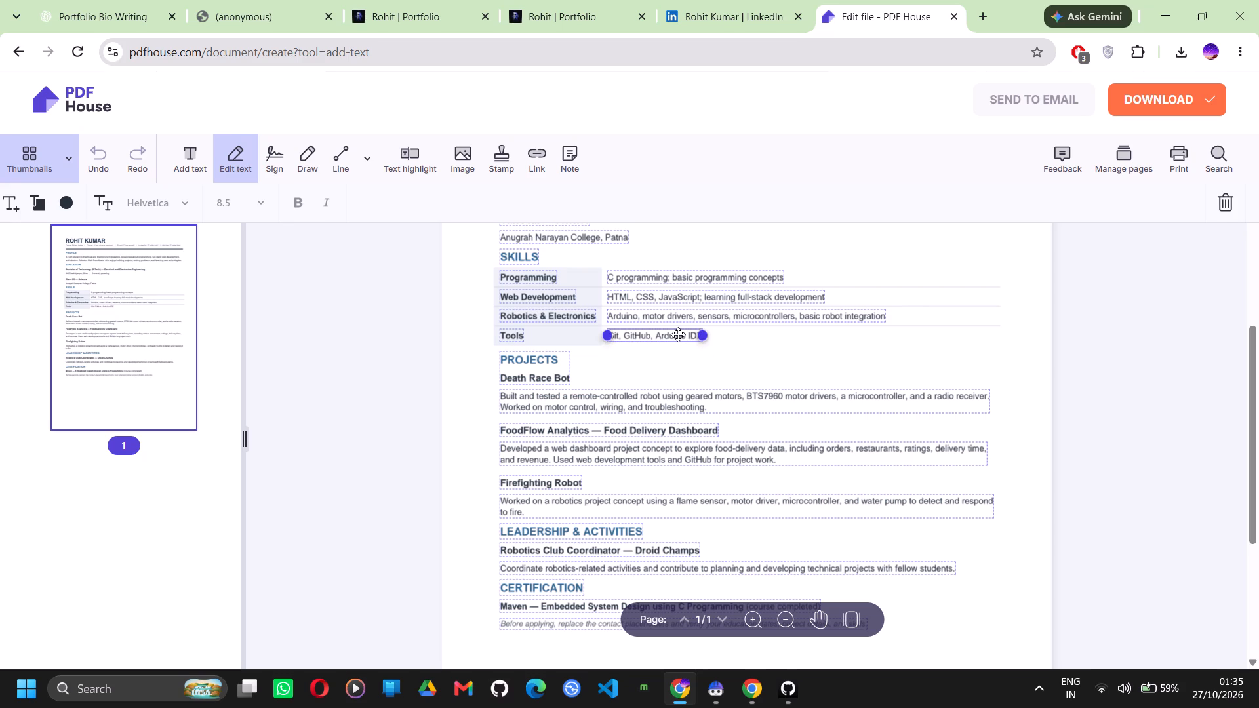
{"action": "left_click", "coordinate": [640, 334]}
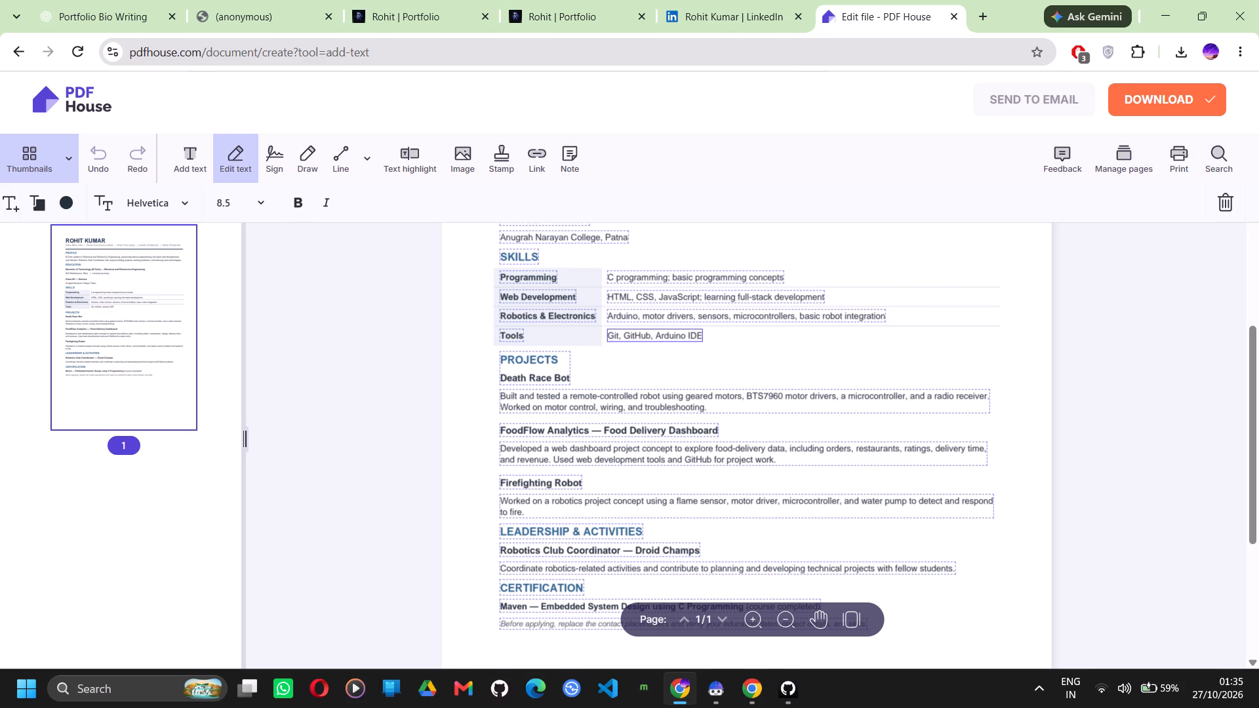
{"action": "left_click", "coordinate": [620, 336]}
{"action": "key", "text": "Left"}
{"action": "key", "text": "Left"}
{"action": "key", "text": "Left"}
{"action": "key", "text": "Right"}
{"action": "key", "text": "Right"}
{"action": "key", "text": "Right"}
{"action": "key", "text": "Right"}
{"action": "key", "text": "Right"}
{"action": "key", "text": "Right"}
{"action": "key", "text": "Right"}
{"action": "key", "text": "Right"}
{"action": "key", "text": "Right"}
{"action": "key", "text": "Right"}
{"action": "key", "text": "Right"}
{"action": "key", "text": "Right"}
{"action": "key", "text": "space"}
{"action": "type", "text": "Vercel , Re"}
{"action": "type", "text": "nder ,"}
{"action": "key", "text": "space"}
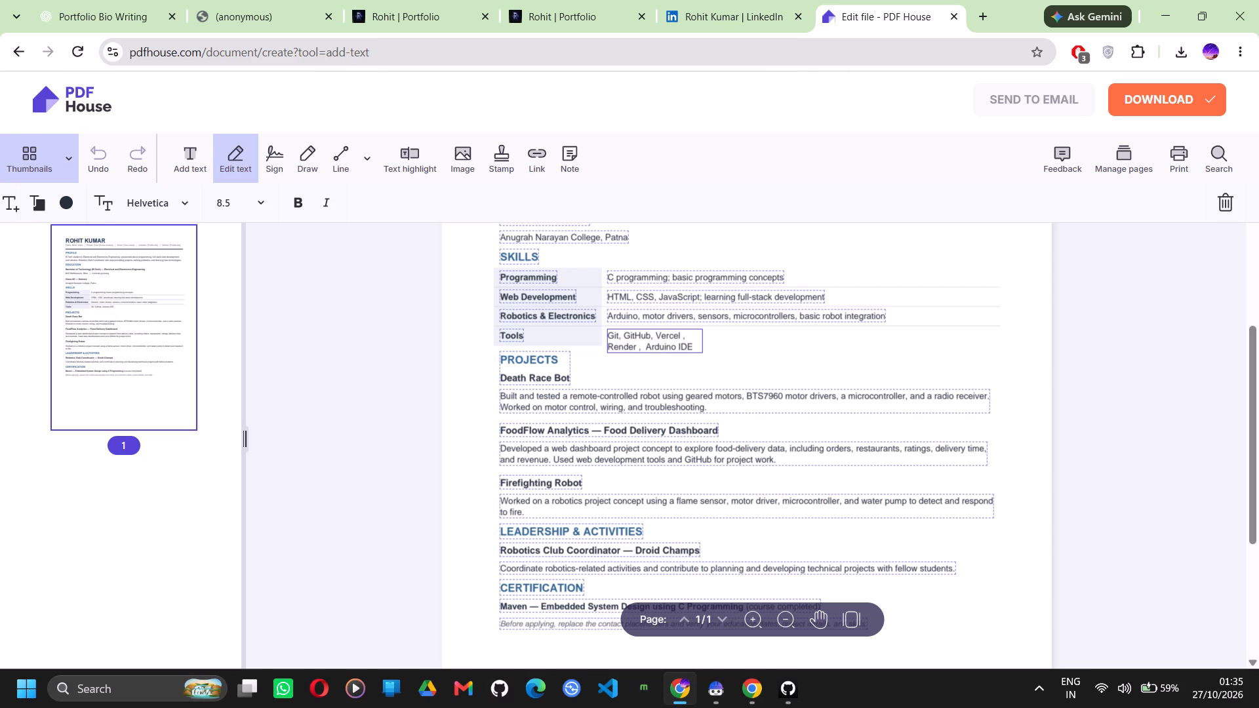
Append ", MultiSim , Proteus" after Arduino IDE at the end of the Tools list.
{"action": "left_click", "coordinate": [690, 345]}
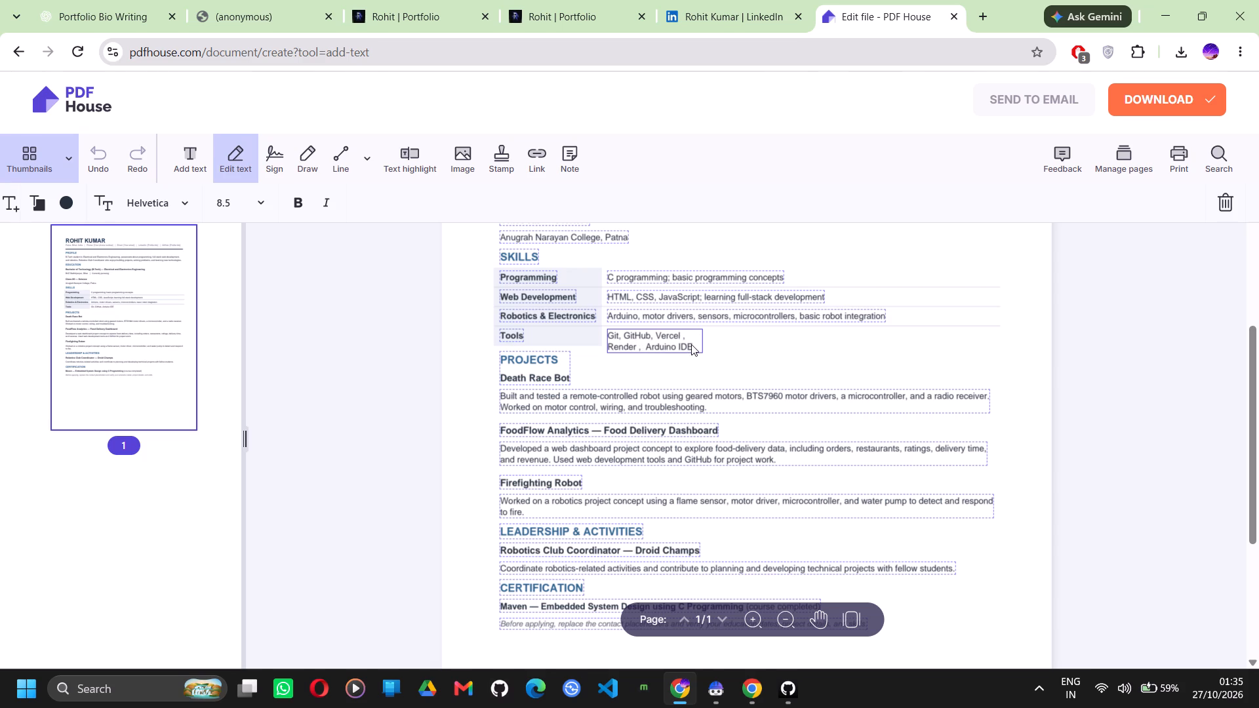
{"action": "left_click", "coordinate": [691, 344]}
{"action": "key", "text": "space"}
{"action": "type", "text": ","}
{"action": "key", "text": "space"}
{"action": "type", "text": "Mul"}
{"action": "key", "text": "t"}
{"action": "key", "text": "i"}
{"action": "type", "text": "su"}
{"action": "key", "text": "BackSpace"}
{"action": "key", "text": "BackSpace"}
{"action": "type", "text": "Sim , P"}
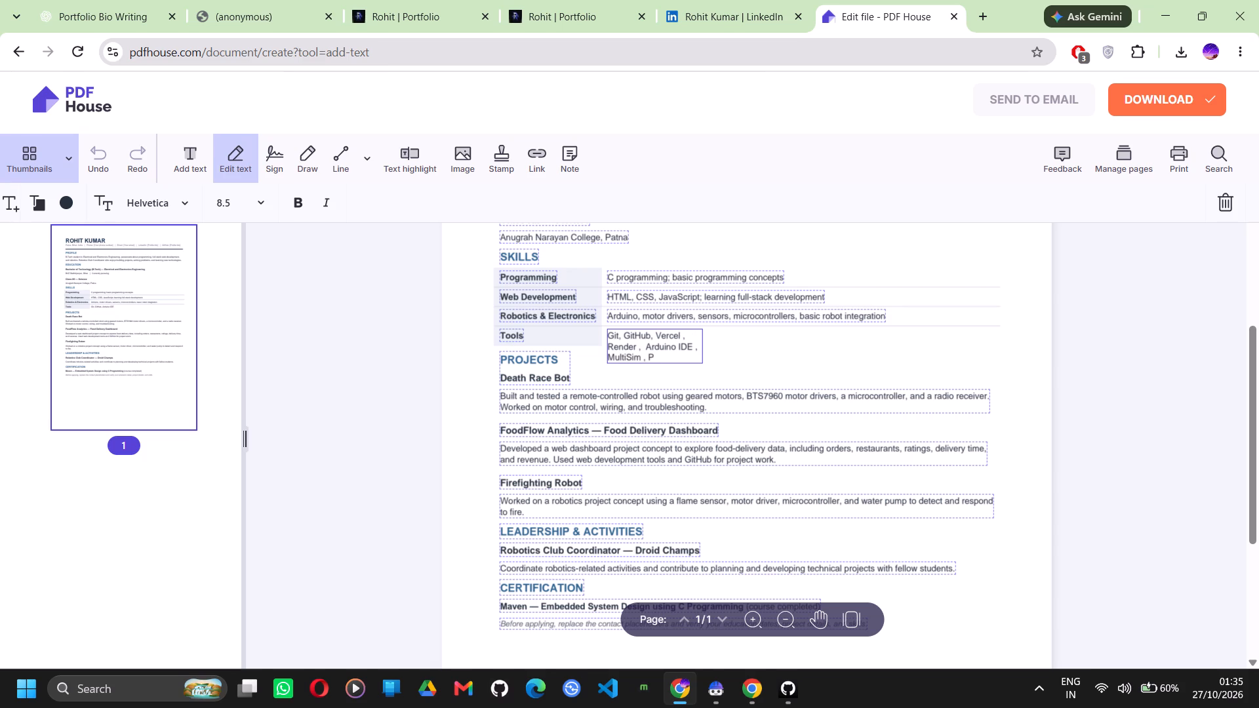
{"action": "type", "text": "rote"}
{"action": "type", "text": "ud Ide"}
{"action": "key", "text": "BackSpace"}
{"action": "key", "text": "BackSpace"}
{"action": "key", "text": "BackSpace"}
{"action": "key", "text": "BackSpace"}
{"action": "key", "text": "BackSpace"}
{"action": "key", "text": "s"}
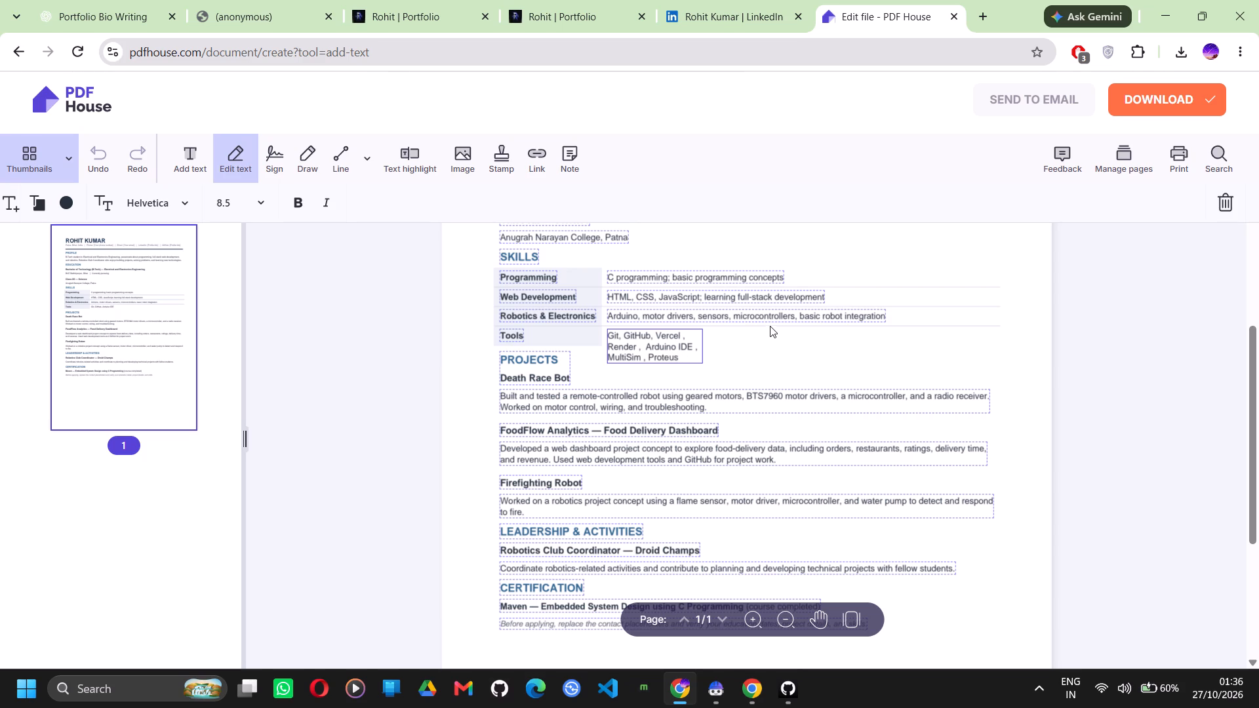
{"action": "left_click", "coordinate": [770, 326]}
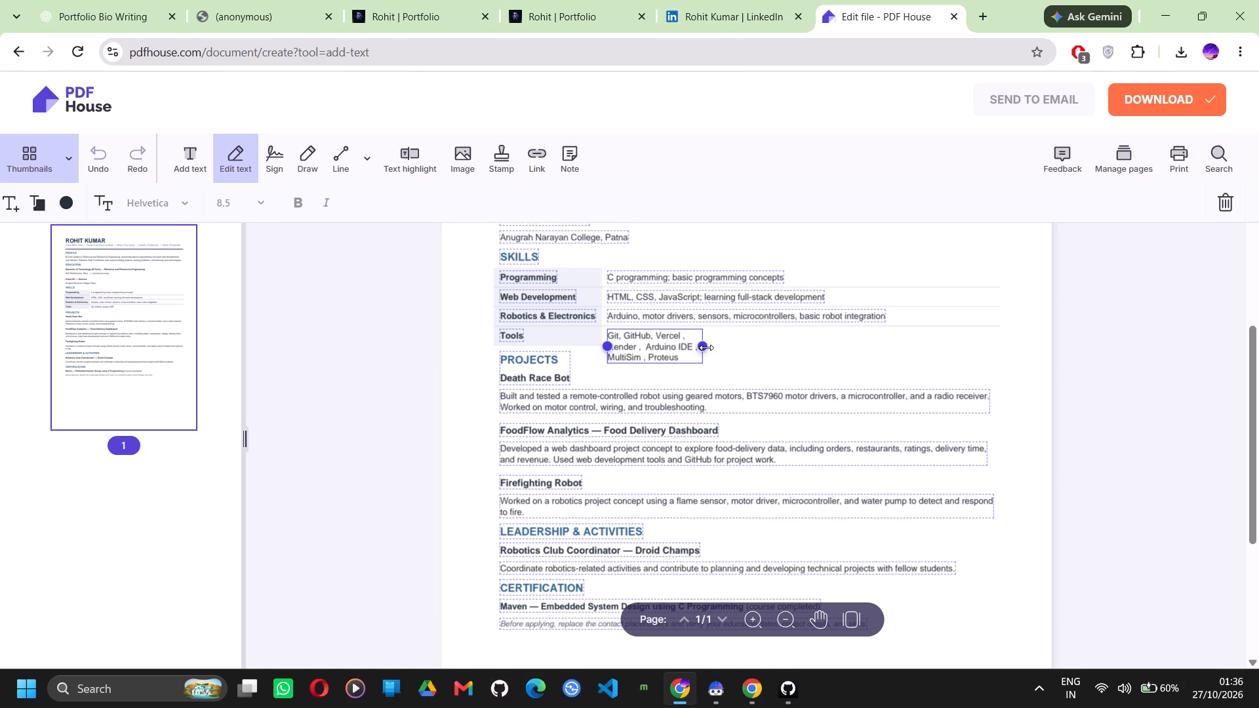
Widen the Tools text box so its list wraps onto two lines, with MultiSim starting the second.
{"action": "left_click_drag", "start_coordinate": [704, 349], "coordinate": [777, 345]}
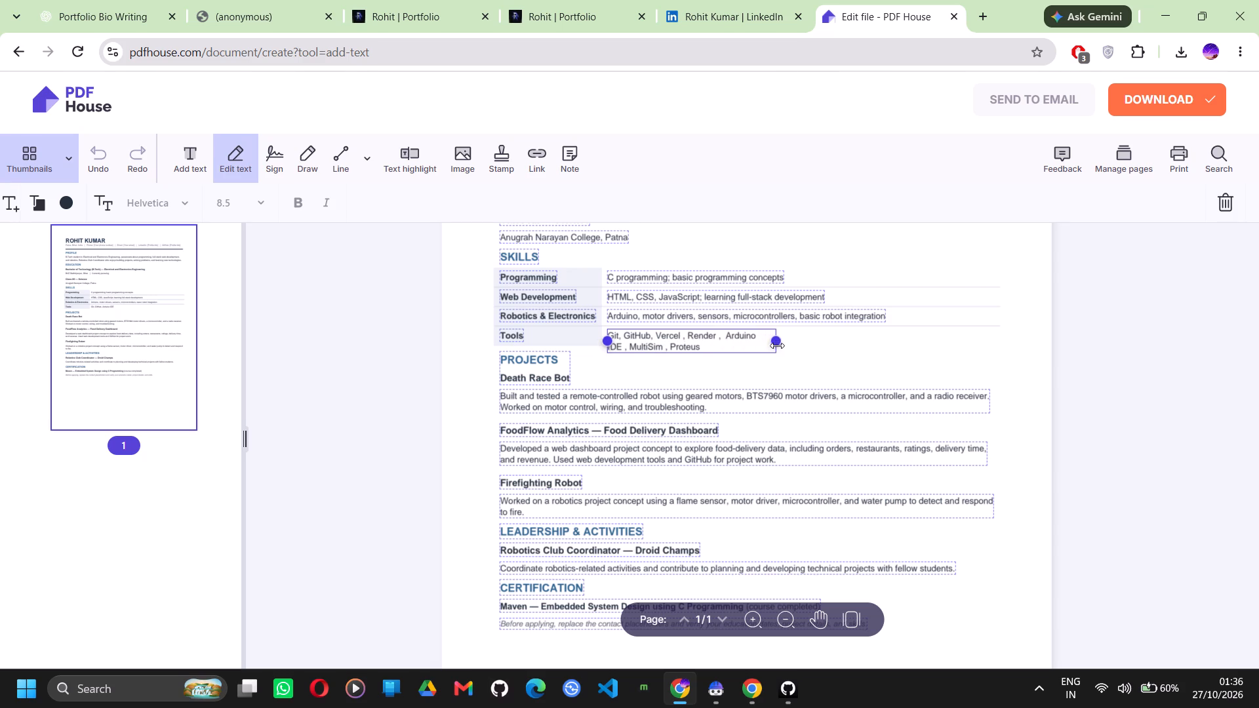
{"action": "left_click_drag", "start_coordinate": [777, 345], "coordinate": [789, 345]}
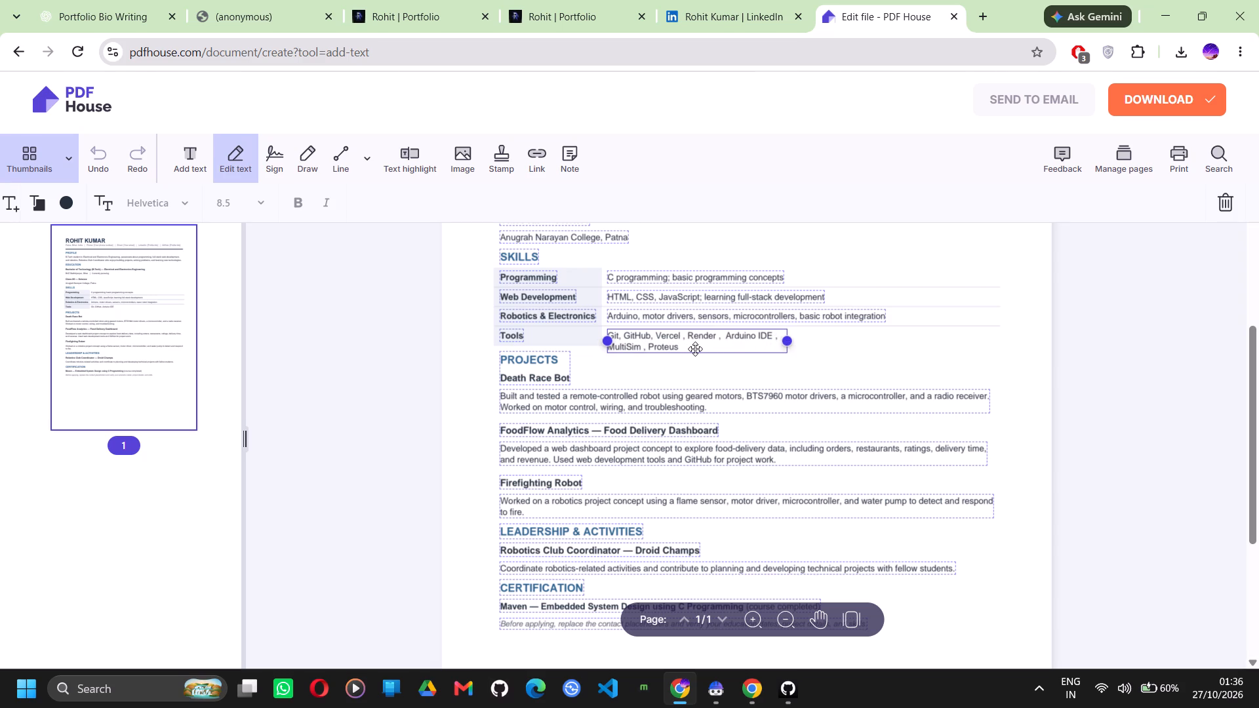
Add "etc." after Proteus at the end of the Tools list.
{"action": "left_click", "coordinate": [677, 345]}
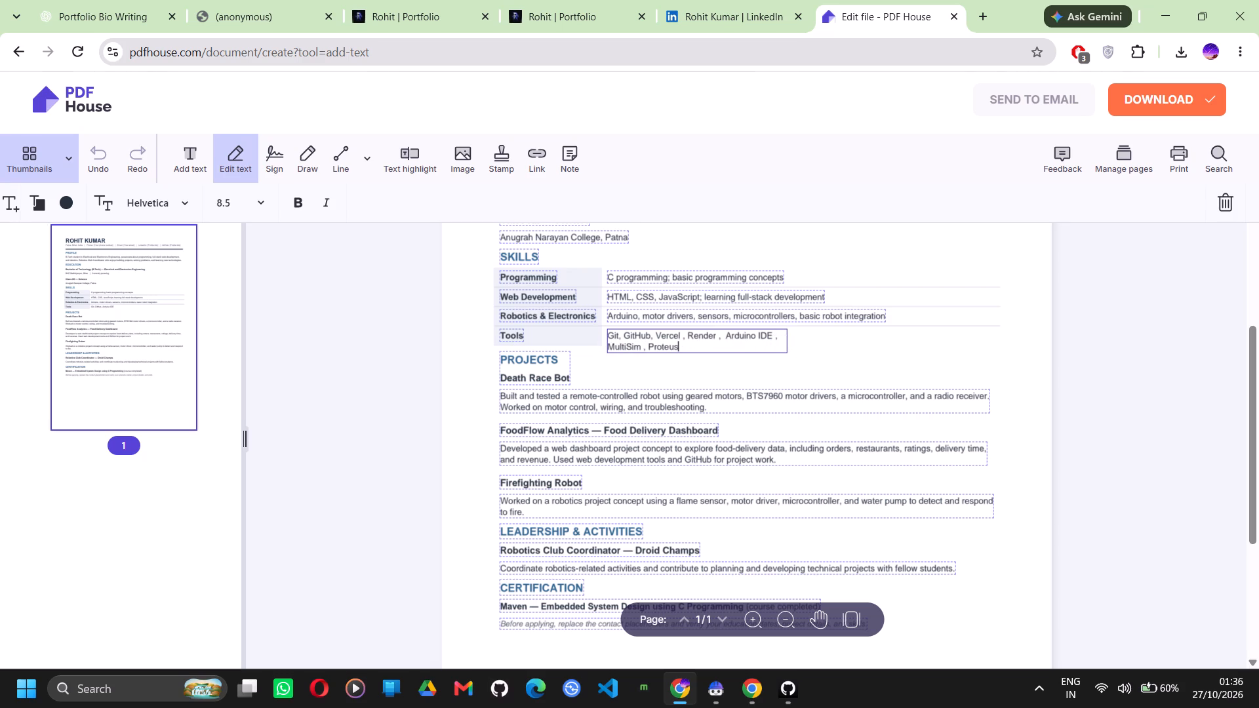
{"action": "left_click", "coordinate": [677, 345]}
{"action": "key", "text": "space"}
{"action": "key", "text": "e"}
{"action": "type", "text": "tc"}
{"action": "key", "text": "period"}
{"action": "left_click", "coordinate": [637, 369]}
Widen the Tools text box further until the whole list fits on a single line.
{"action": "left_click_drag", "start_coordinate": [788, 338], "coordinate": [856, 337]}
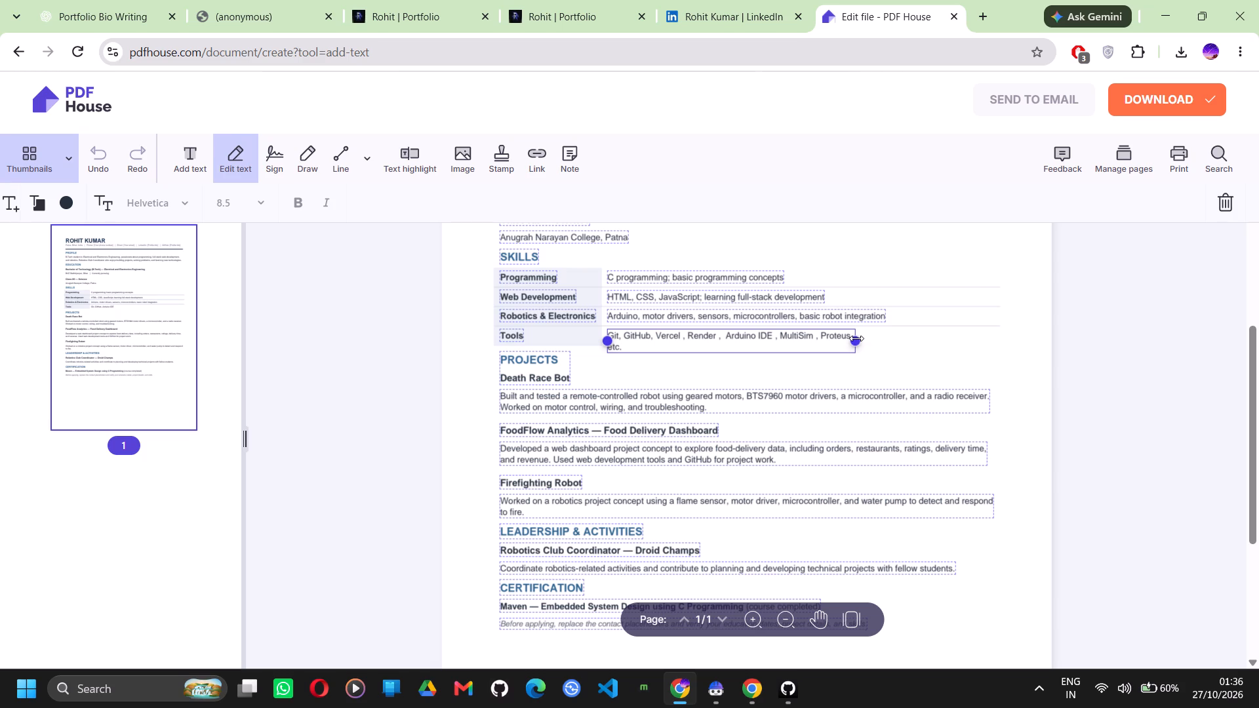
{"action": "left_click_drag", "start_coordinate": [856, 338], "coordinate": [881, 338]}
{"action": "left_click", "coordinate": [797, 362]}
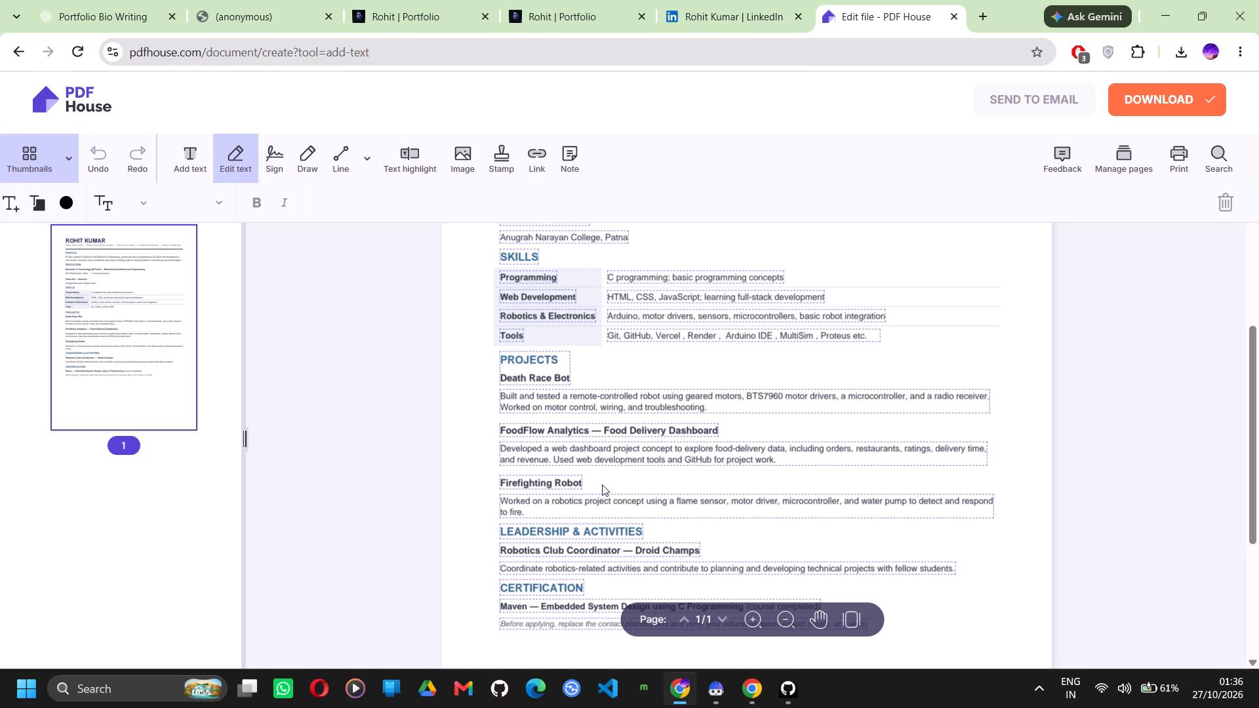
Delete the italic "Before applying" reminder text box below the Certification entry.
{"action": "scroll", "coordinate": [603, 486], "scroll_direction": "down", "scroll_amount": 2}
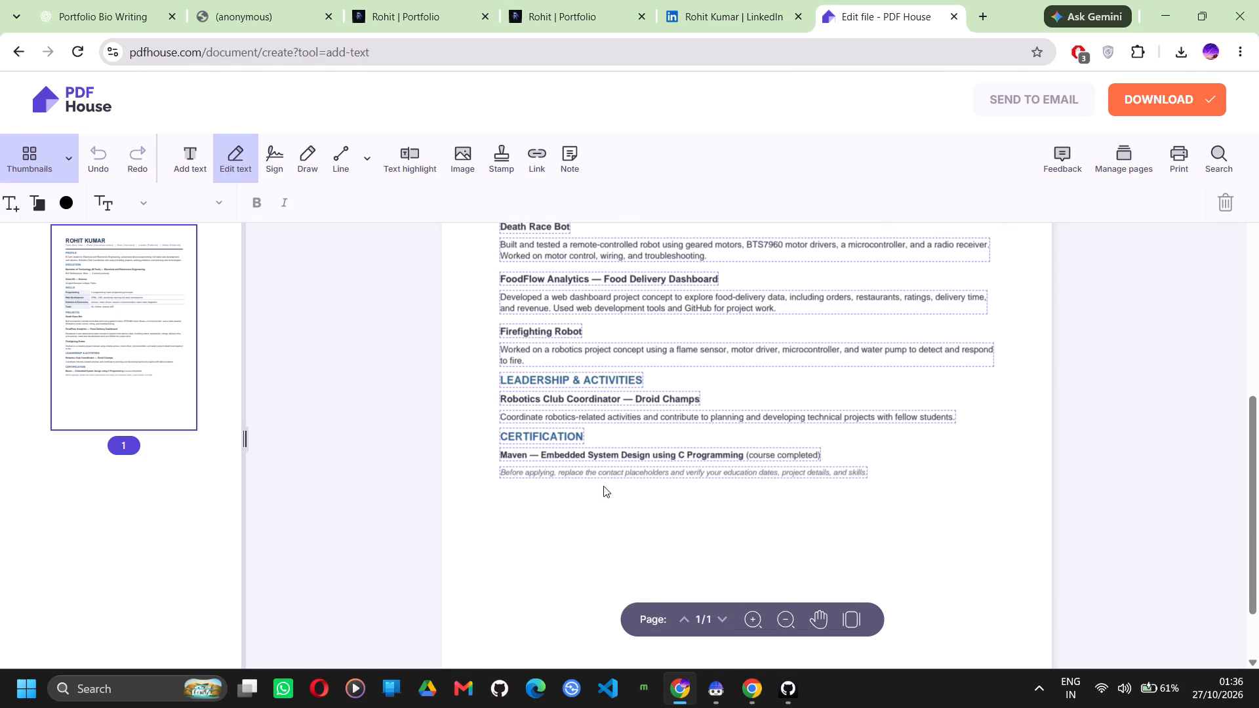
{"action": "scroll", "coordinate": [603, 486], "scroll_direction": "down", "scroll_amount": 1}
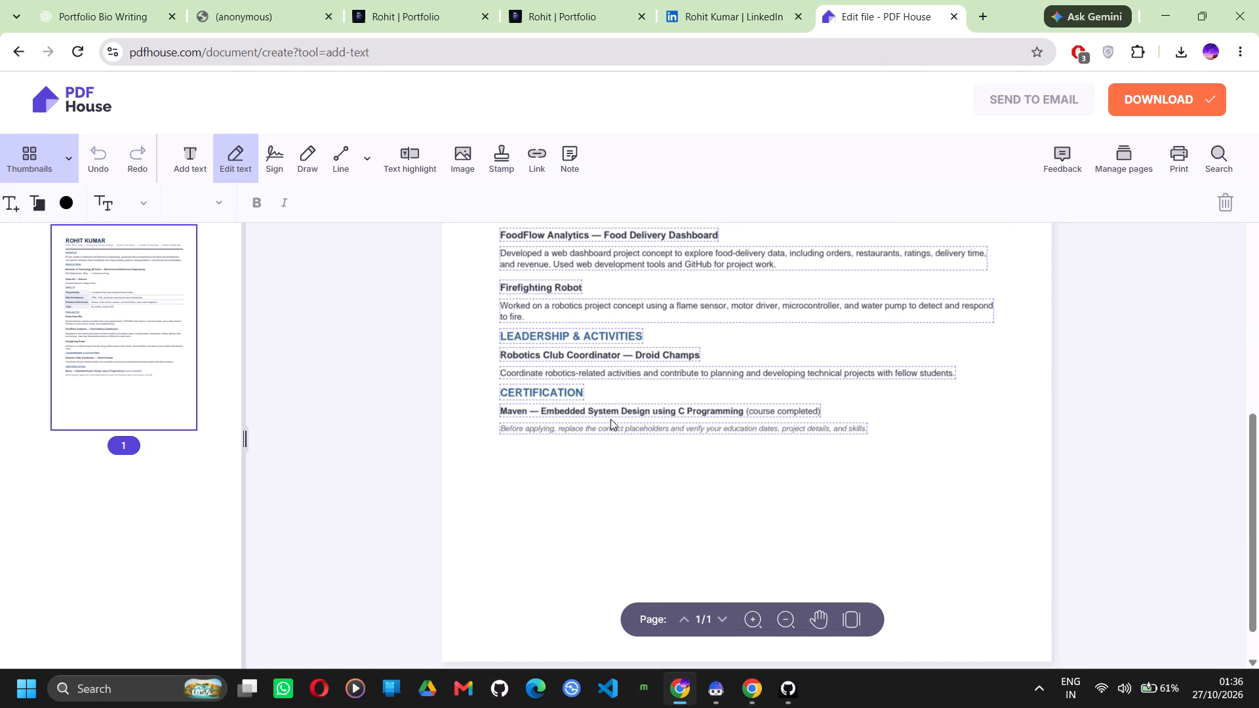
{"action": "left_click", "coordinate": [661, 432]}
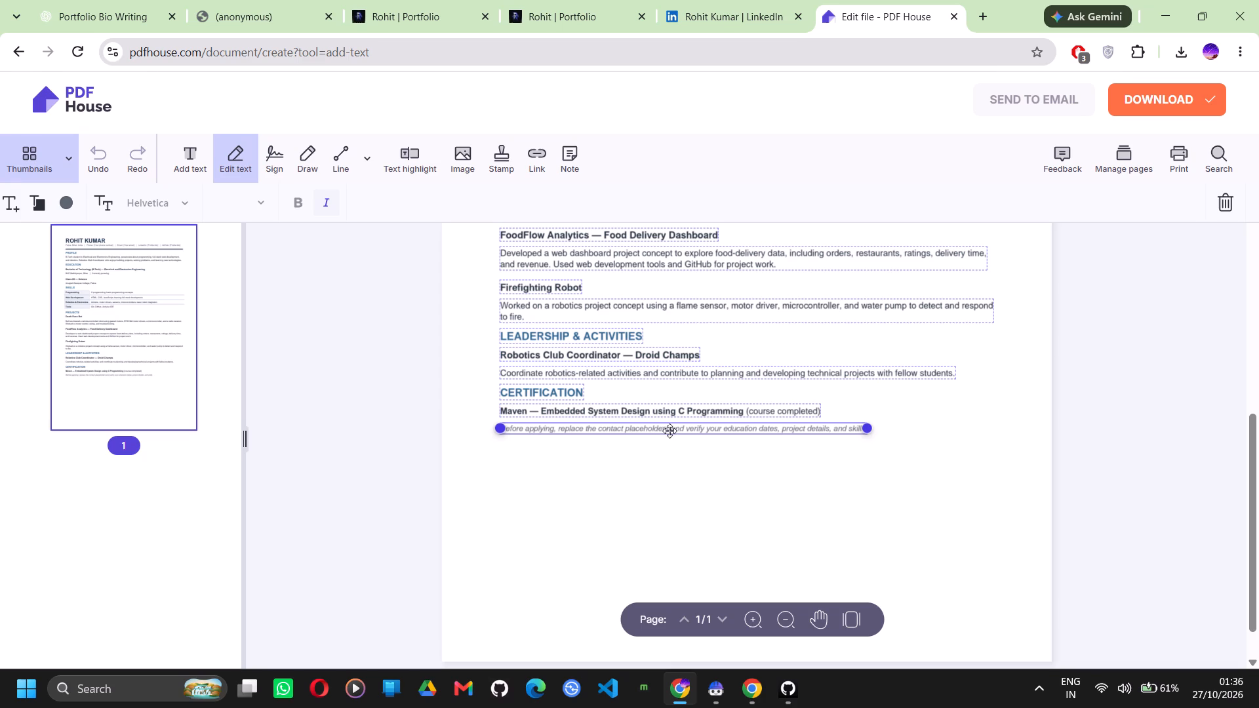
{"action": "left_click", "coordinate": [668, 424]}
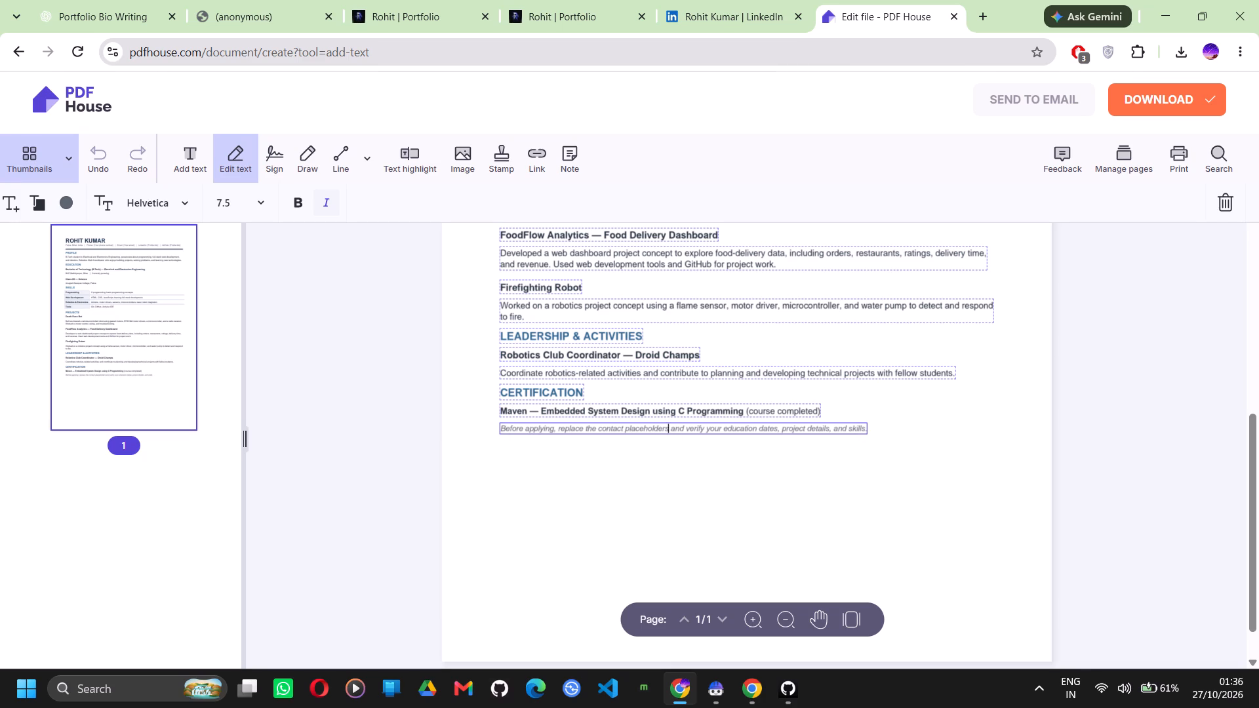
{"action": "key", "text": "Delete"}
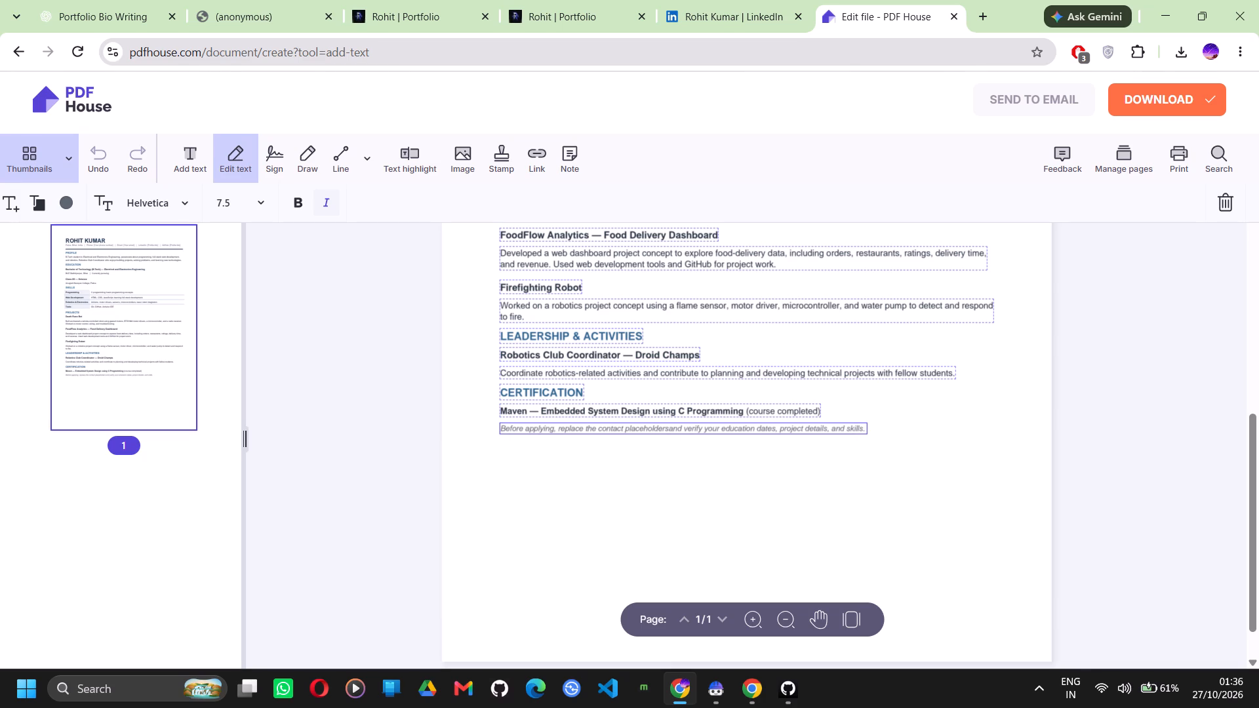
{"action": "left_click", "coordinate": [862, 423]}
{"action": "left_click", "coordinate": [860, 421]}
{"action": "key", "text": "Delete"}
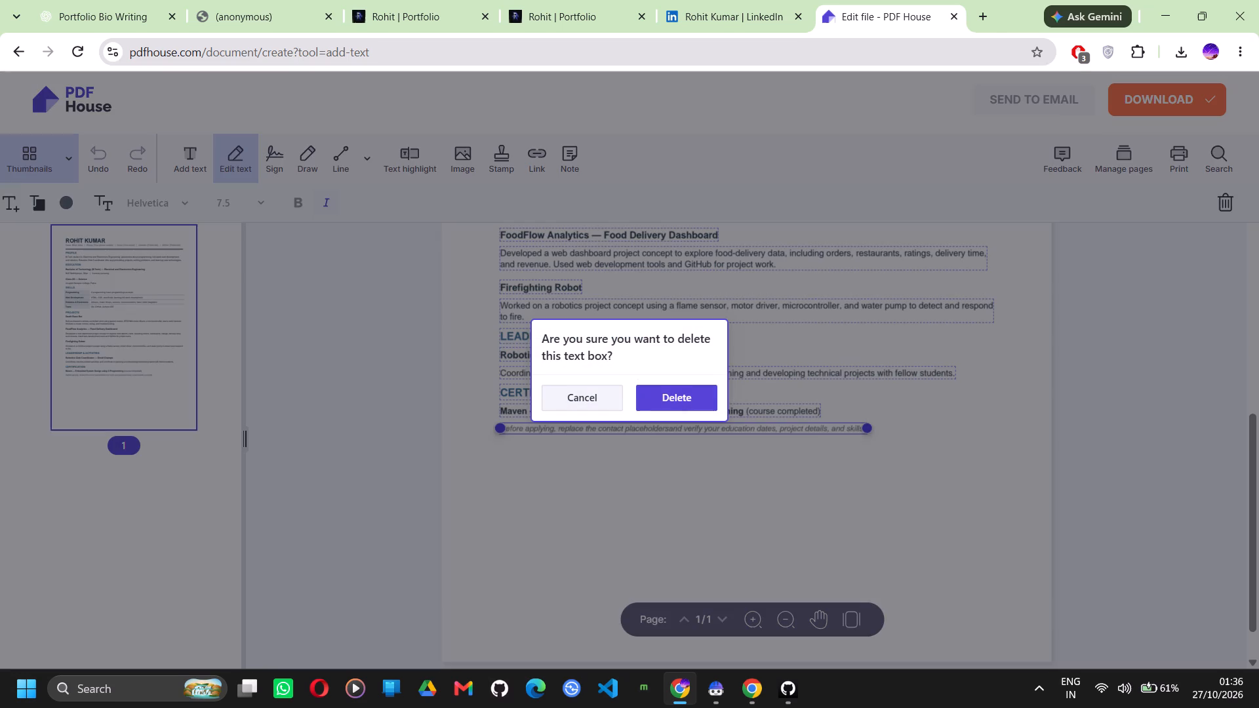
{"action": "left_click", "coordinate": [702, 402]}
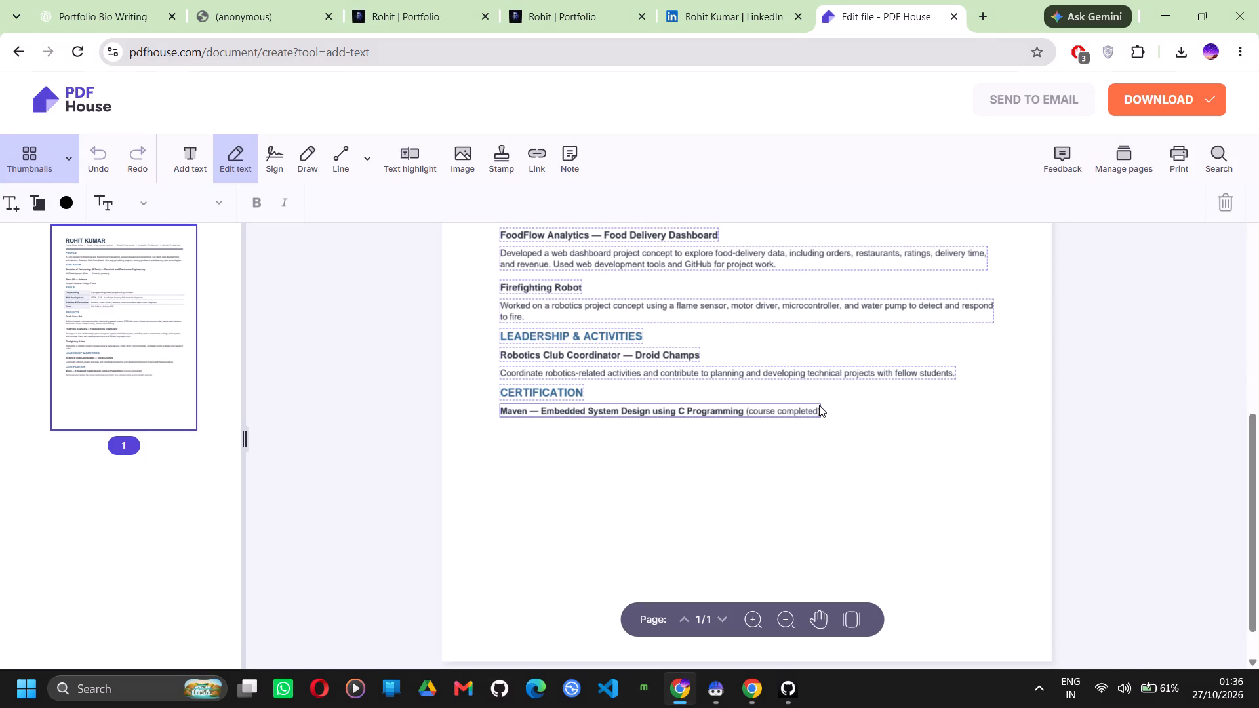
{"action": "left_click", "coordinate": [700, 463]}
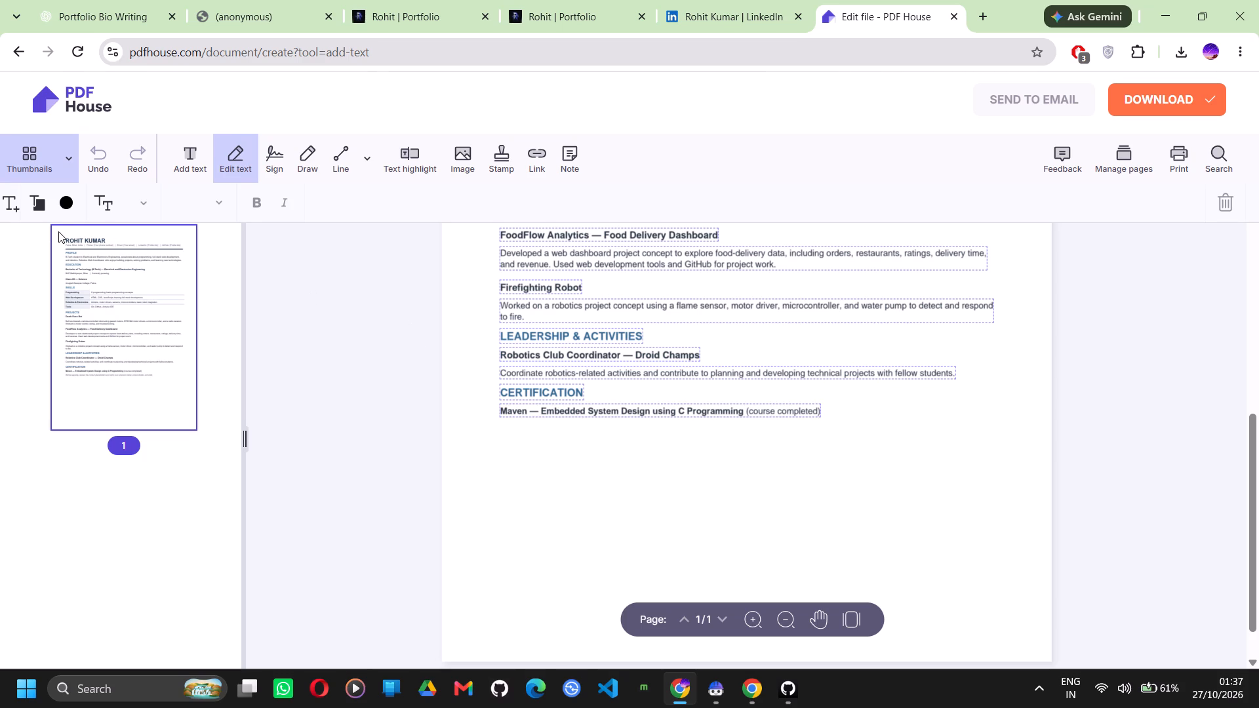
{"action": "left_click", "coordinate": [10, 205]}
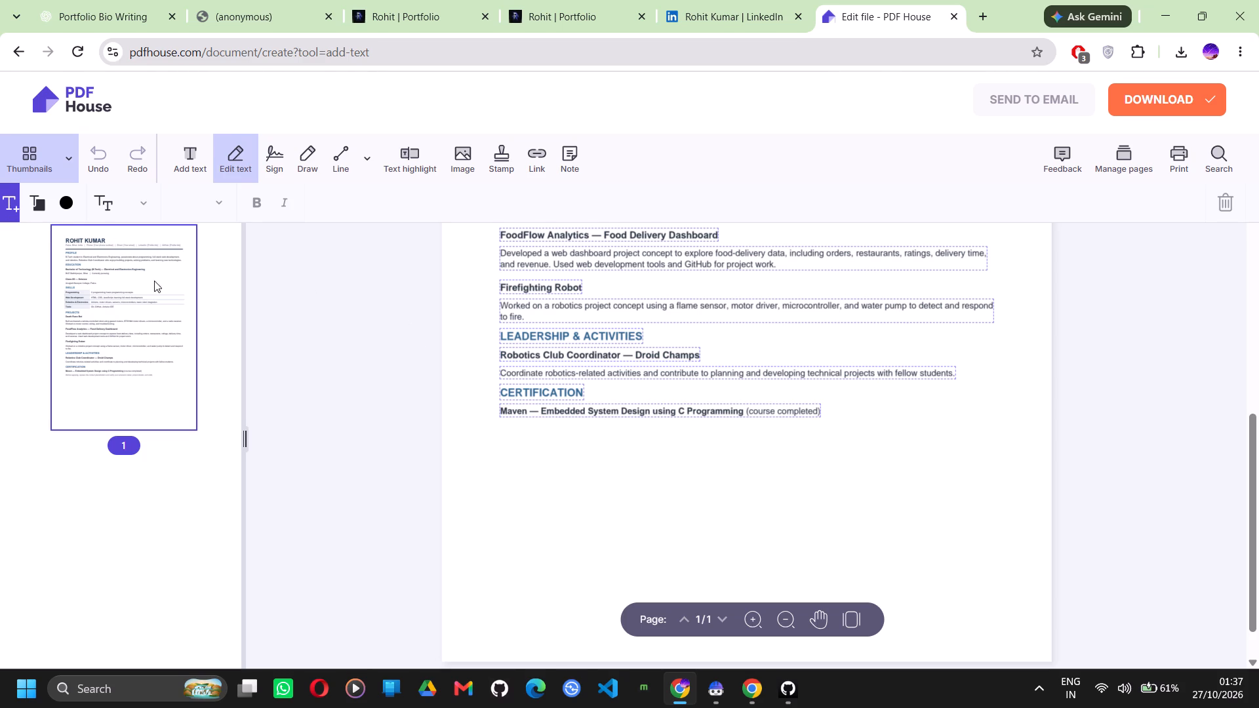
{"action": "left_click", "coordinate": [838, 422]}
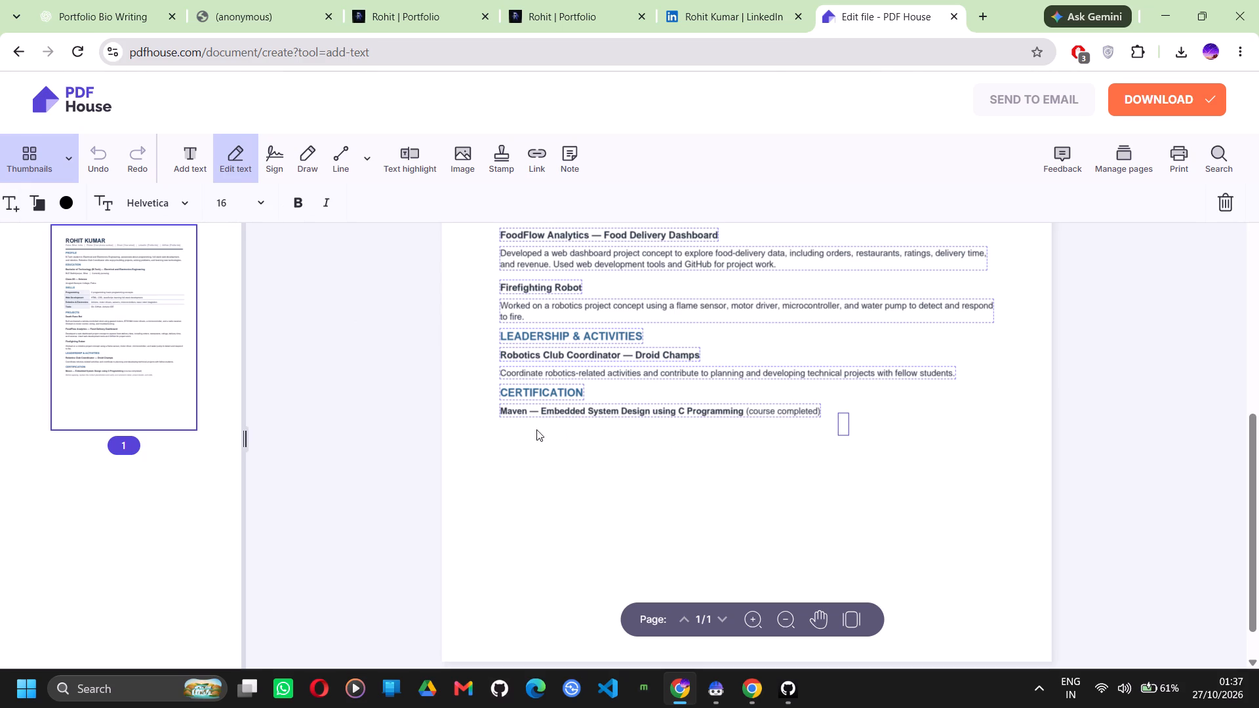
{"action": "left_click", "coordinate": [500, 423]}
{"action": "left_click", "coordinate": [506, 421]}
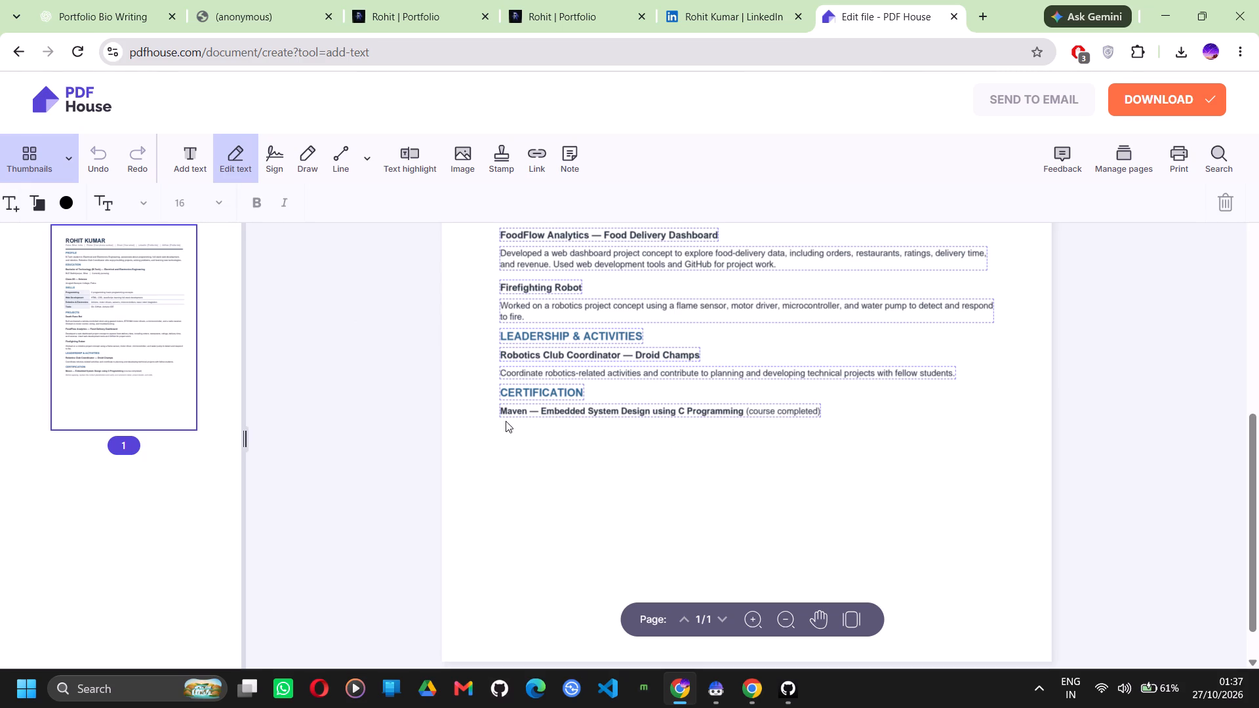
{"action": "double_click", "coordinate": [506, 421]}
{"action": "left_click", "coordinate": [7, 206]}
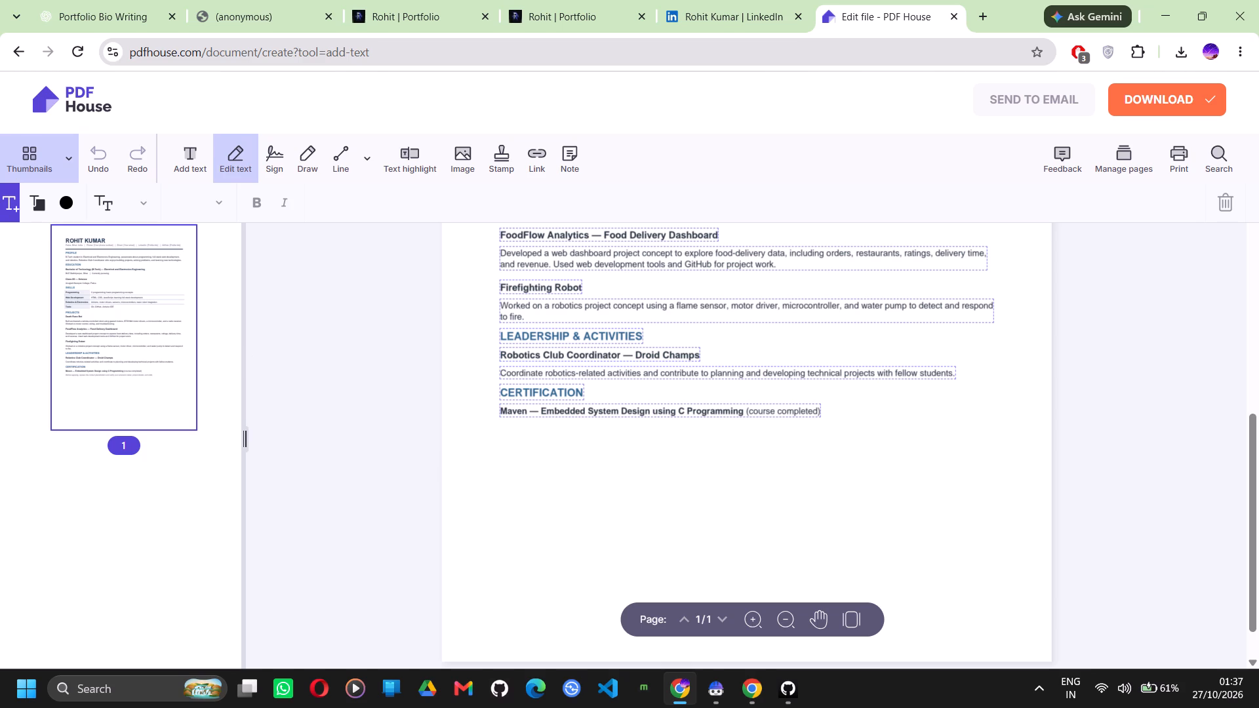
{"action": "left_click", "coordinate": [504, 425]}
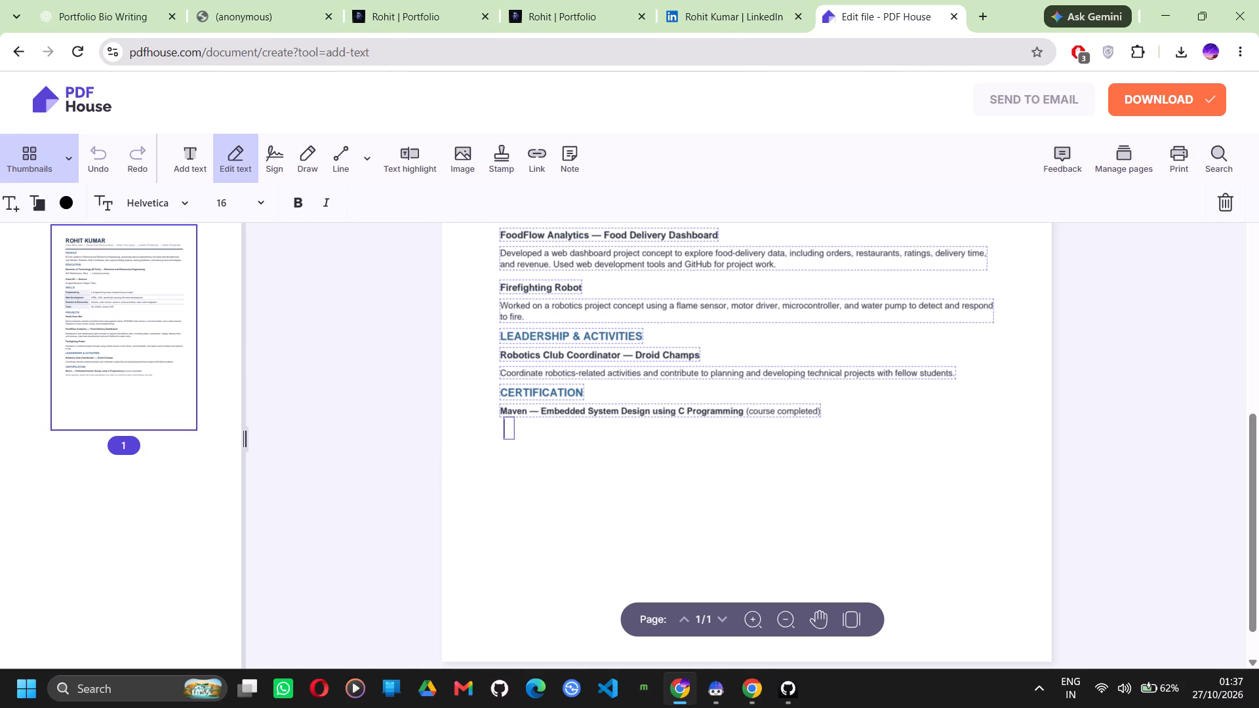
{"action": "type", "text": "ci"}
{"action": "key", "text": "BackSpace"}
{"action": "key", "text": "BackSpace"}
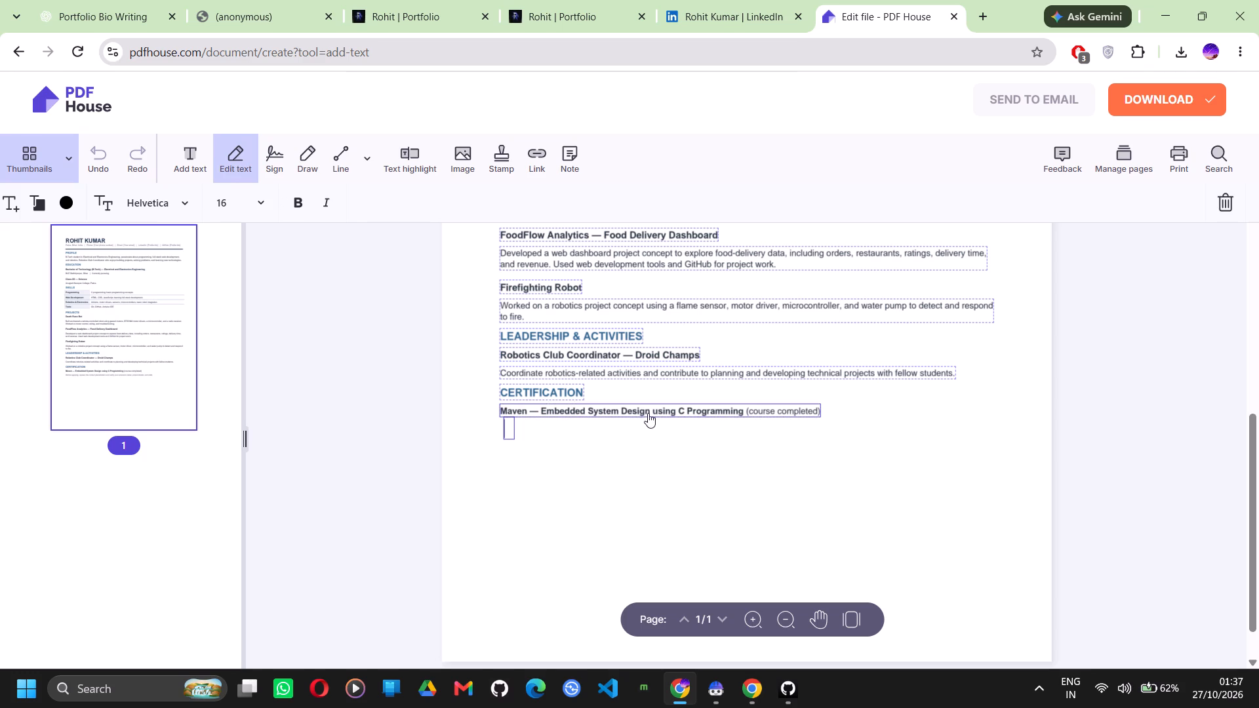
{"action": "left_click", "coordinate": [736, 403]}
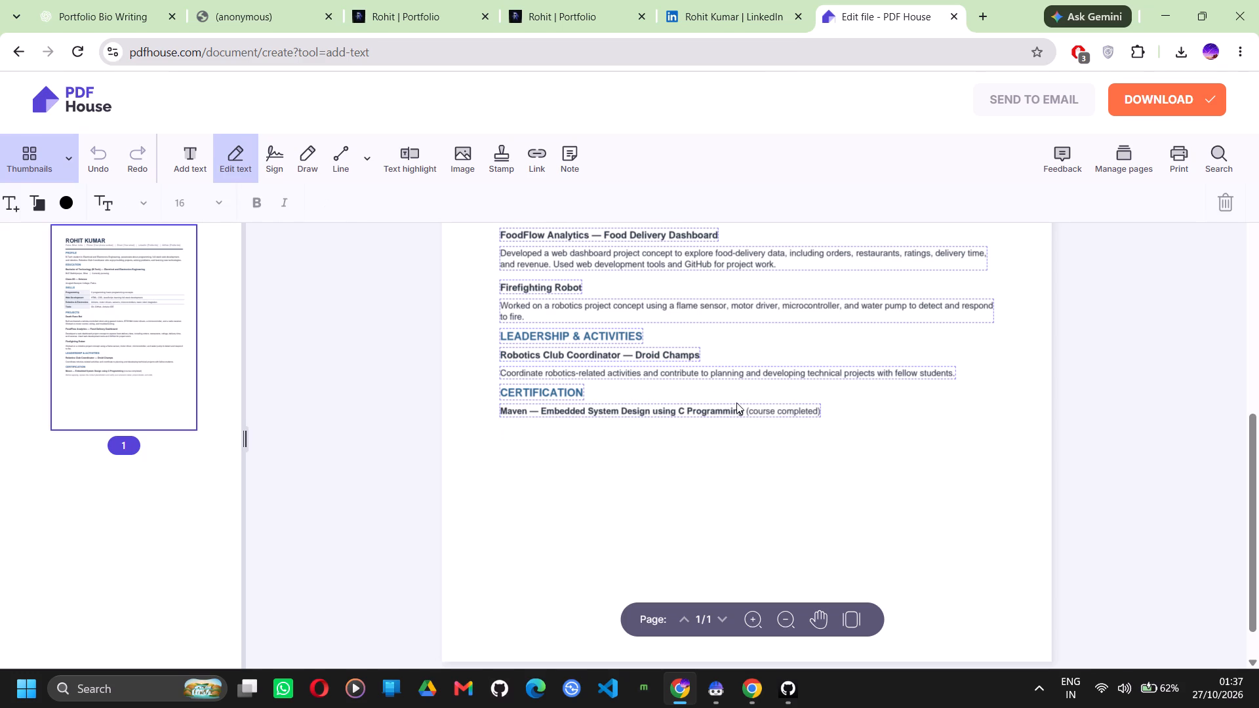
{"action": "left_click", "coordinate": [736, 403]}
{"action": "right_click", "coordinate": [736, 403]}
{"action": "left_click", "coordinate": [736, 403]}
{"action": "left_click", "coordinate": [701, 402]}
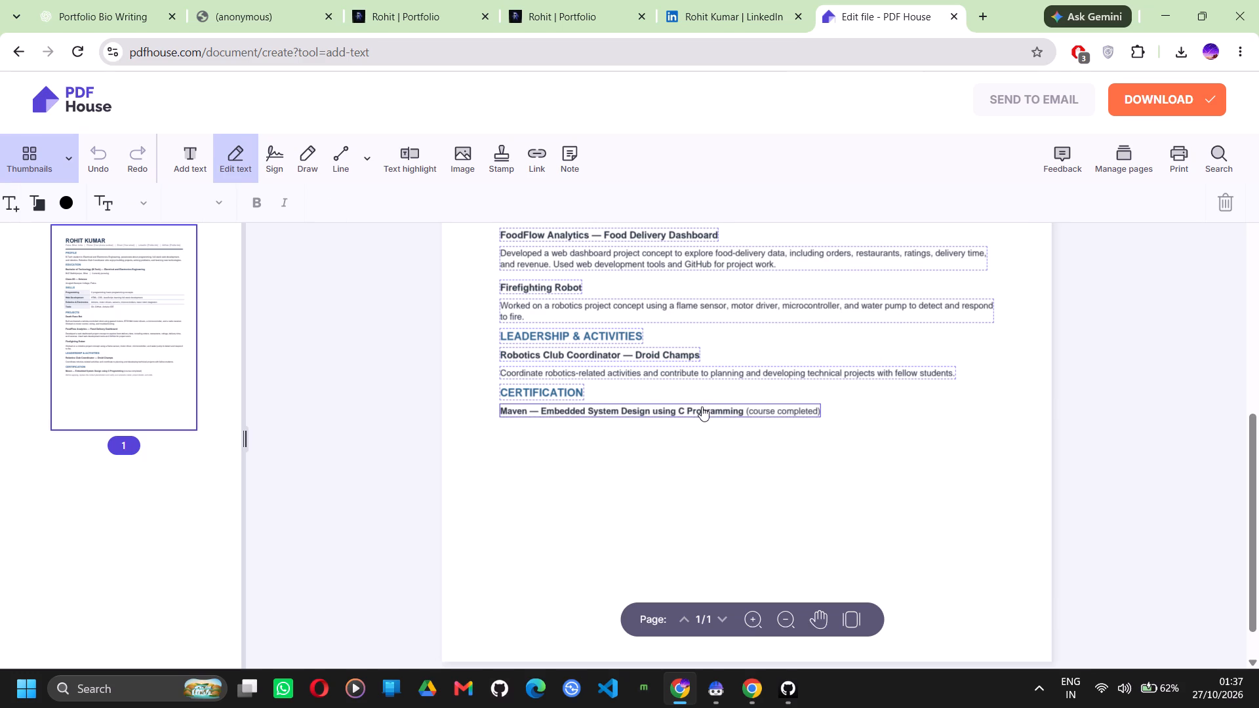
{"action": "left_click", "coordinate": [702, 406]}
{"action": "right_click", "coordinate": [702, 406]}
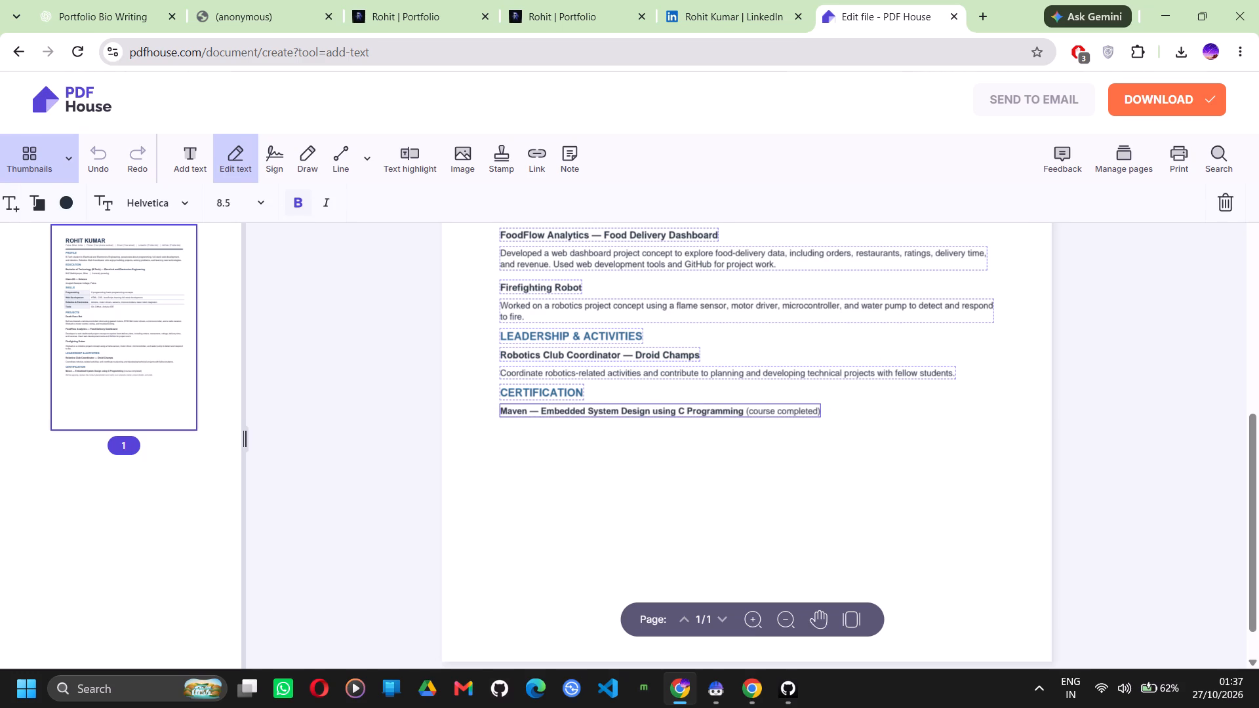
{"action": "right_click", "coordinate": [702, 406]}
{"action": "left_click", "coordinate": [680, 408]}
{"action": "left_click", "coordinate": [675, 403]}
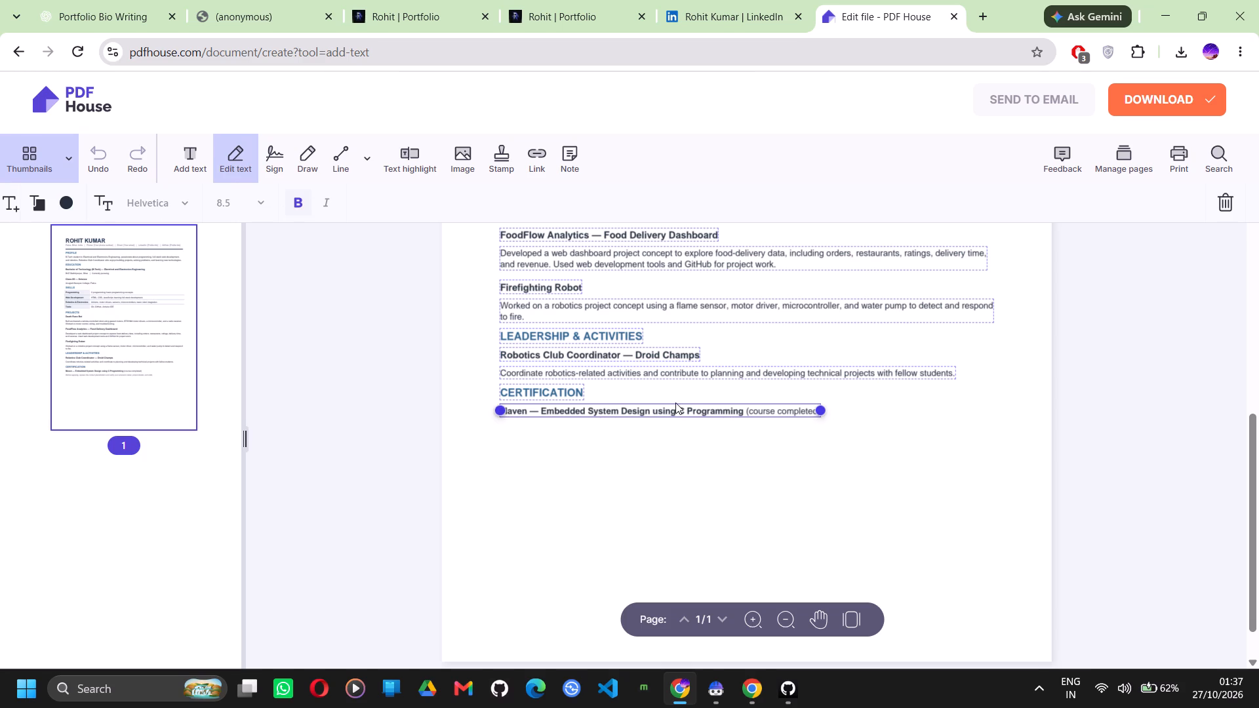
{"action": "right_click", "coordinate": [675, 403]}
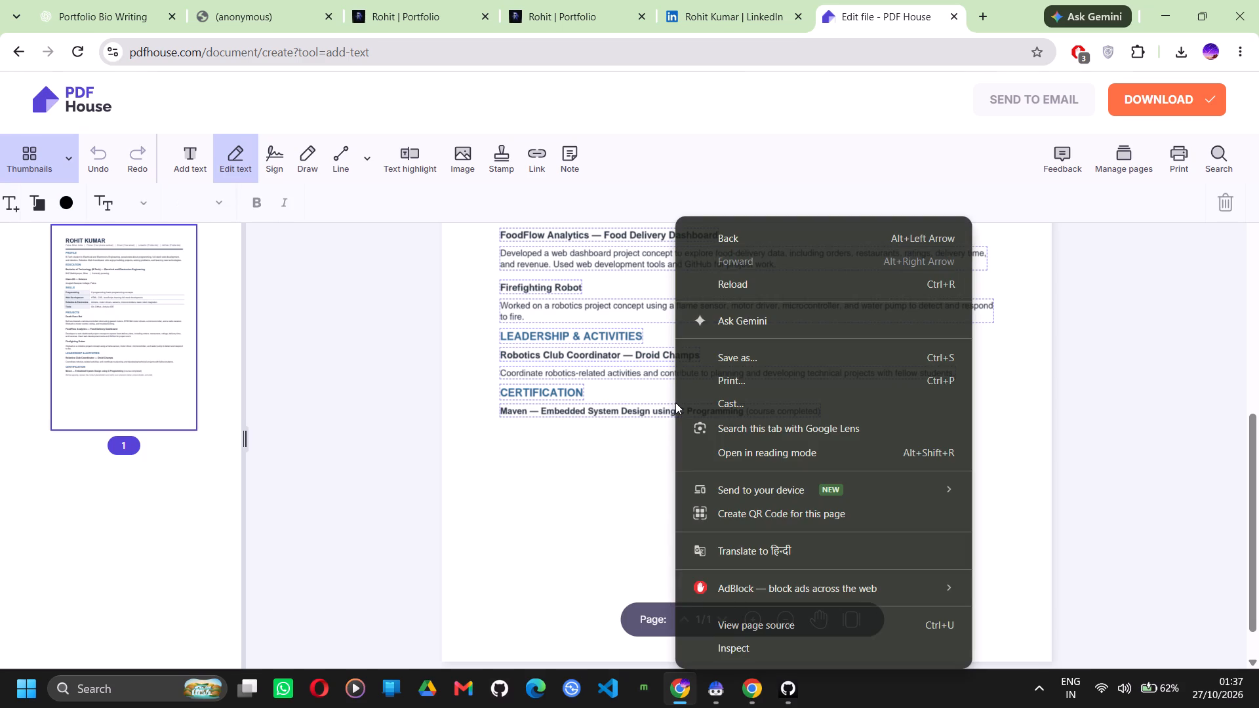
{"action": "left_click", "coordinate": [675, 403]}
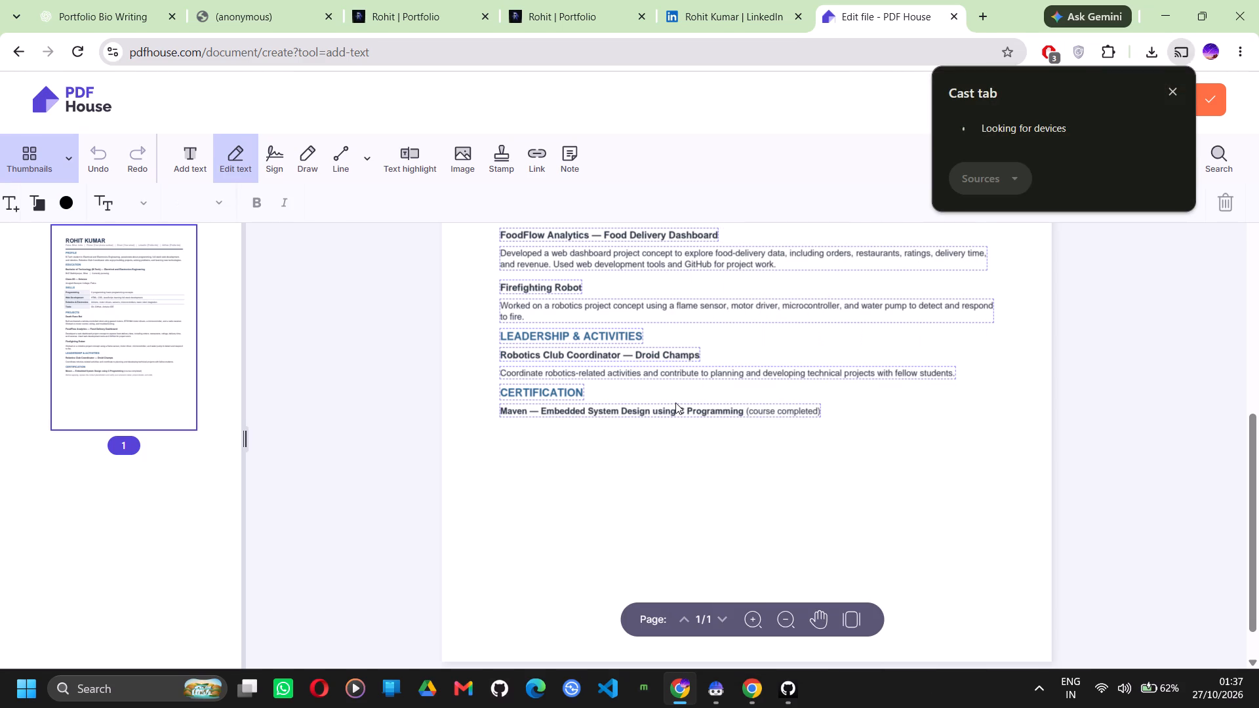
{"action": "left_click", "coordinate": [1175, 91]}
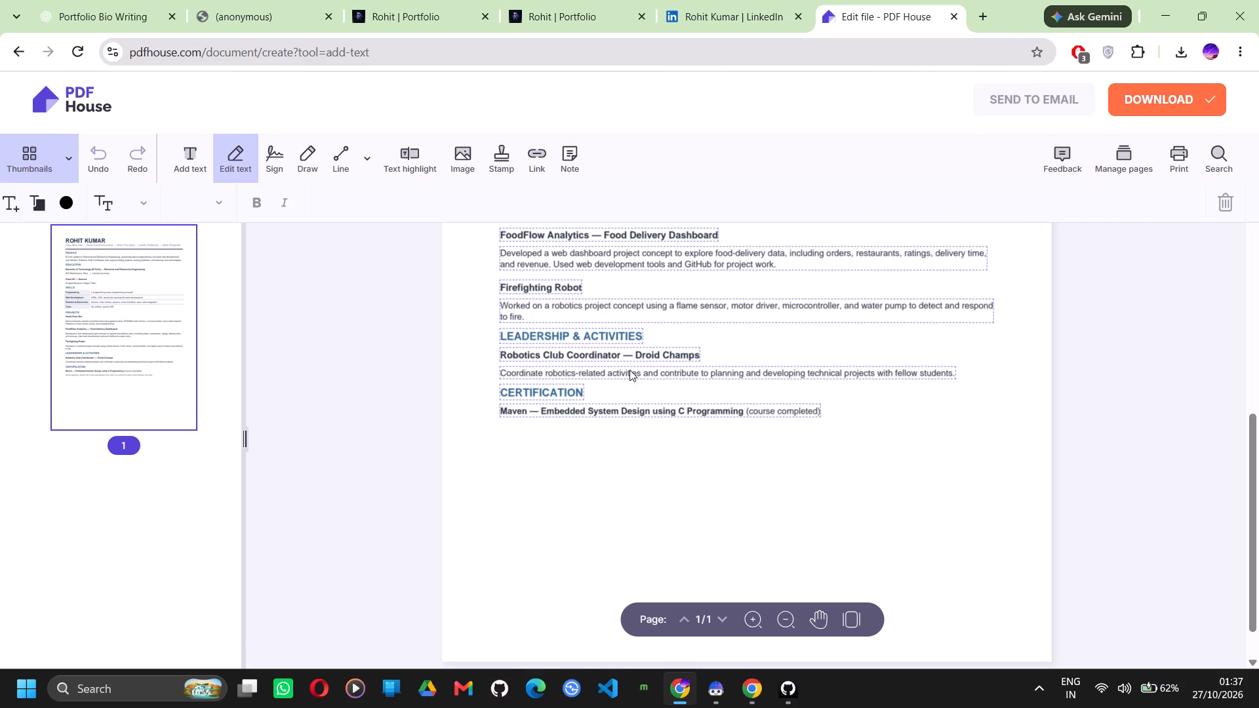
Copy the full text of the Maven — Embedded System Design line in the Certification section.
{"action": "left_click", "coordinate": [622, 403]}
{"action": "left_click", "coordinate": [690, 403]}
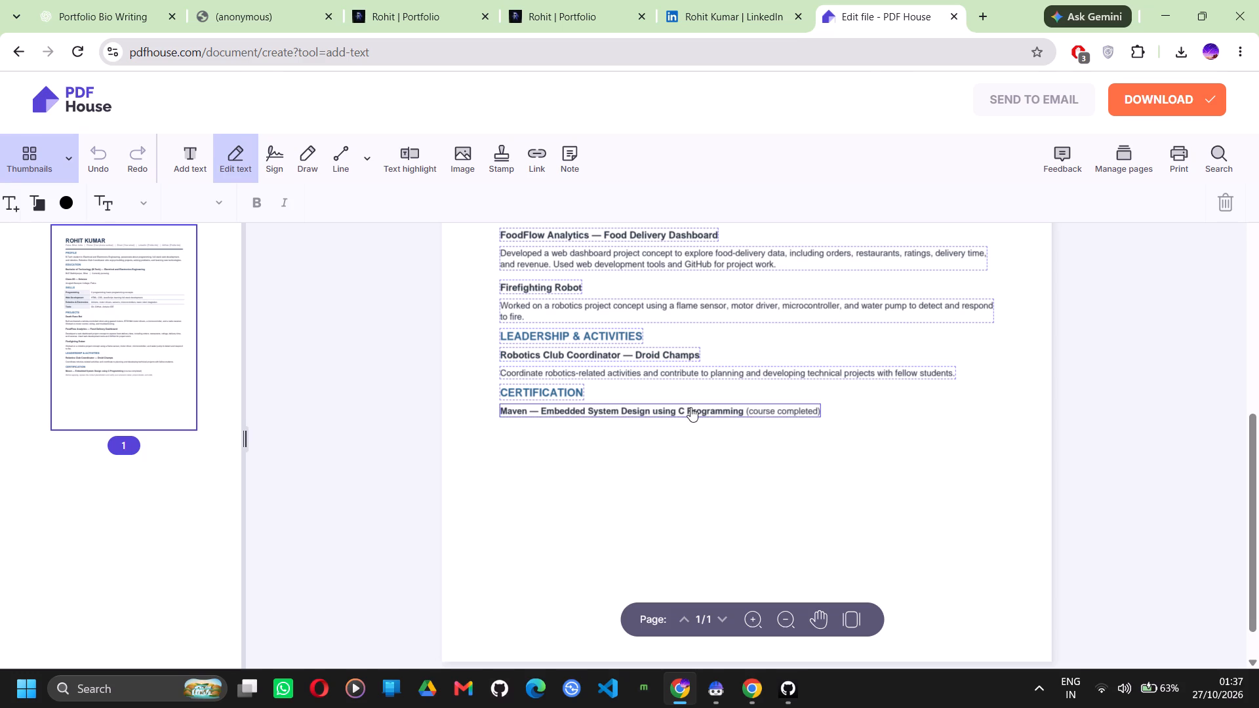
{"action": "left_click", "coordinate": [690, 407]}
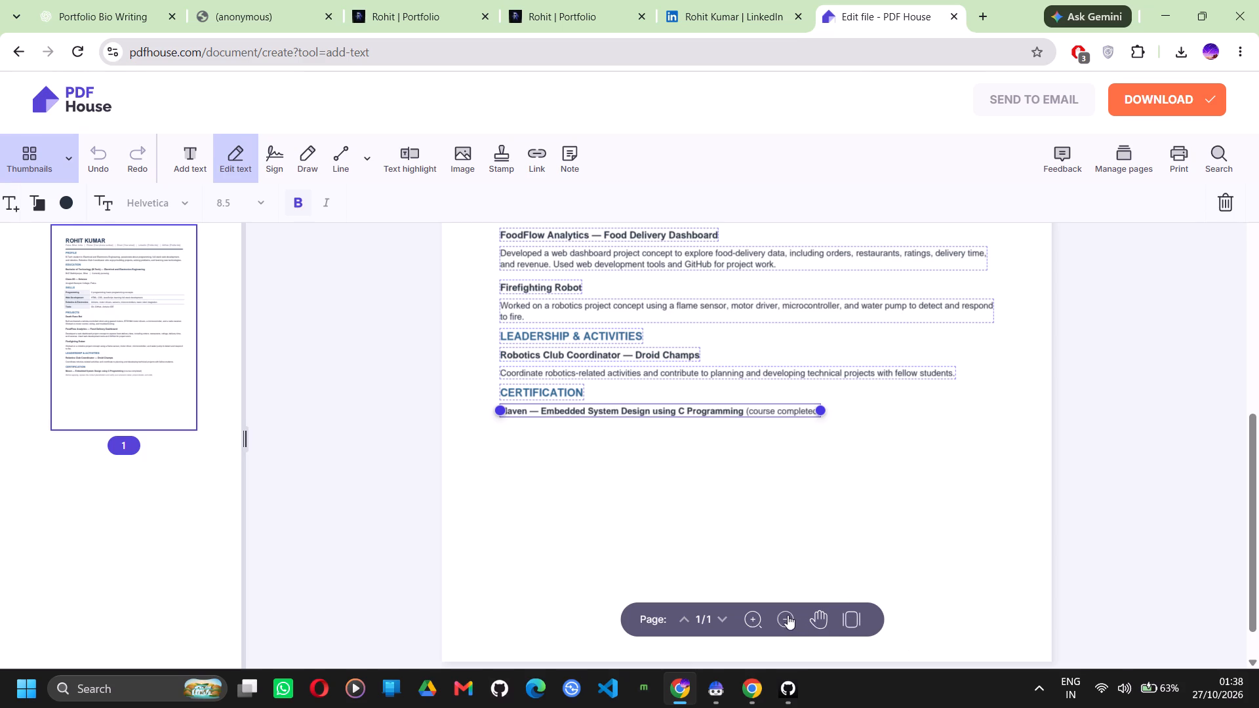
{"action": "left_click", "coordinate": [640, 400]}
{"action": "left_click", "coordinate": [639, 408]}
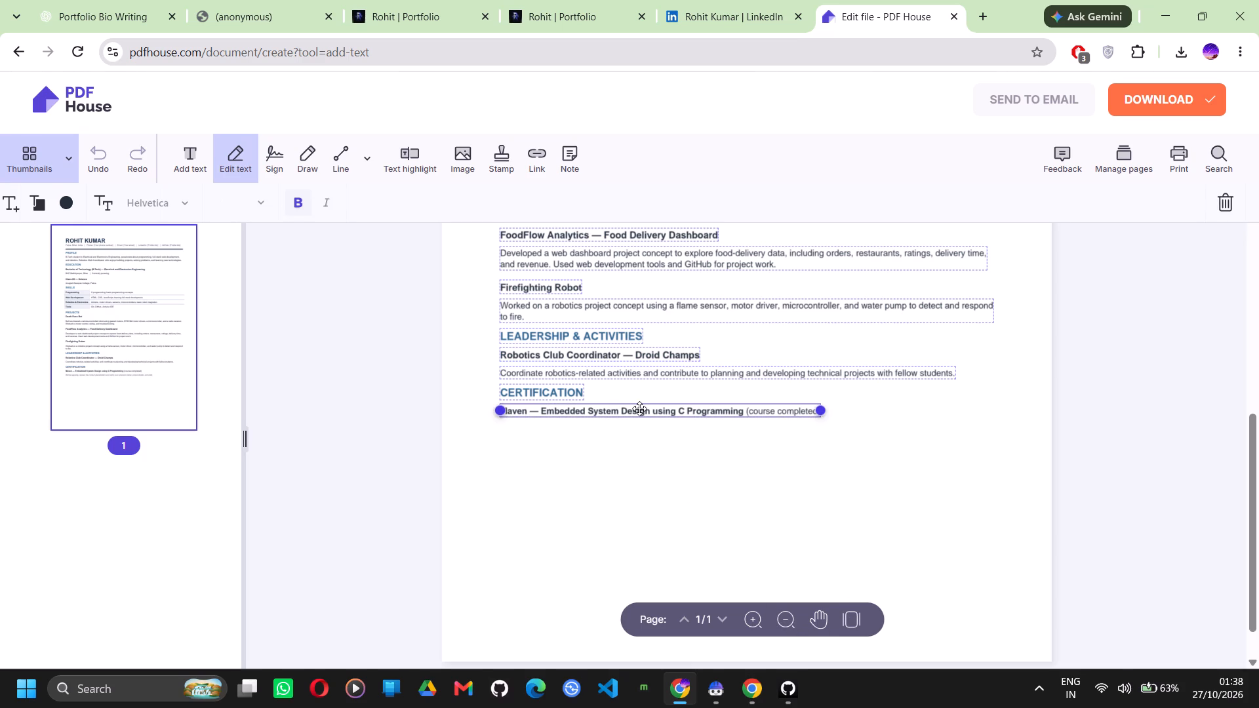
{"action": "right_click", "coordinate": [639, 408]}
{"action": "left_click", "coordinate": [660, 410]}
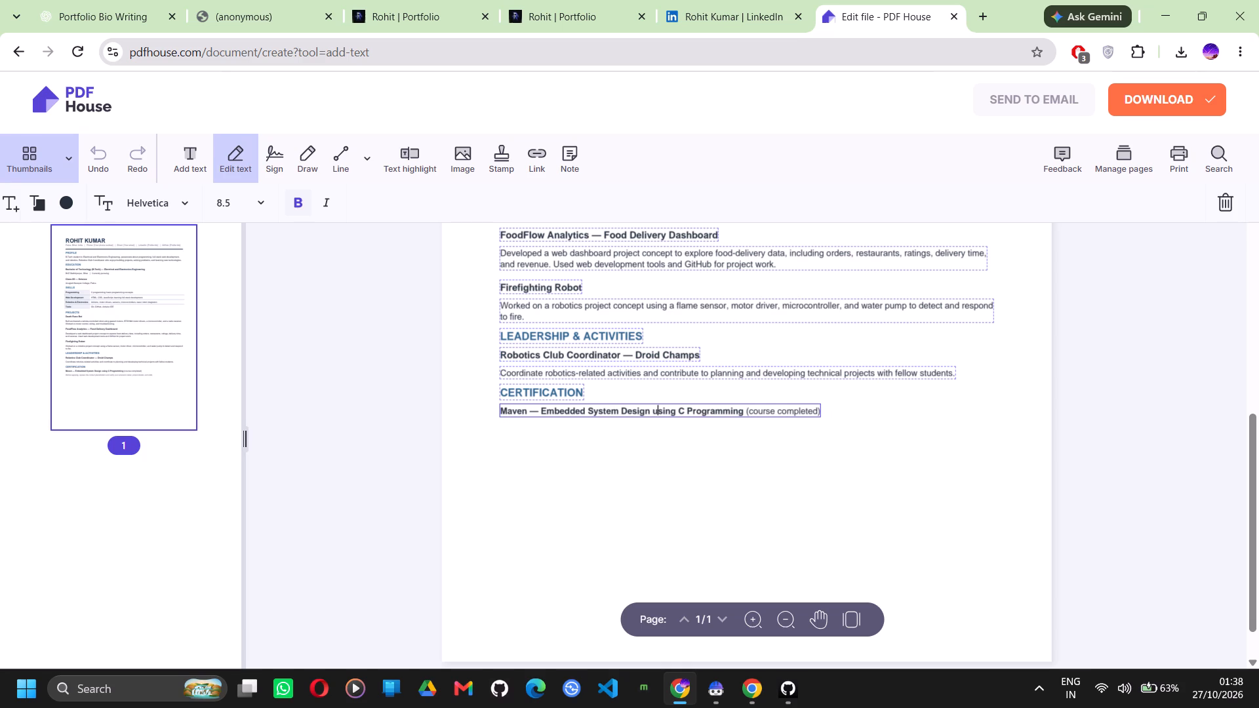
{"action": "key", "text": "ctrl+a"}
{"action": "key", "text": "ctrl+c"}
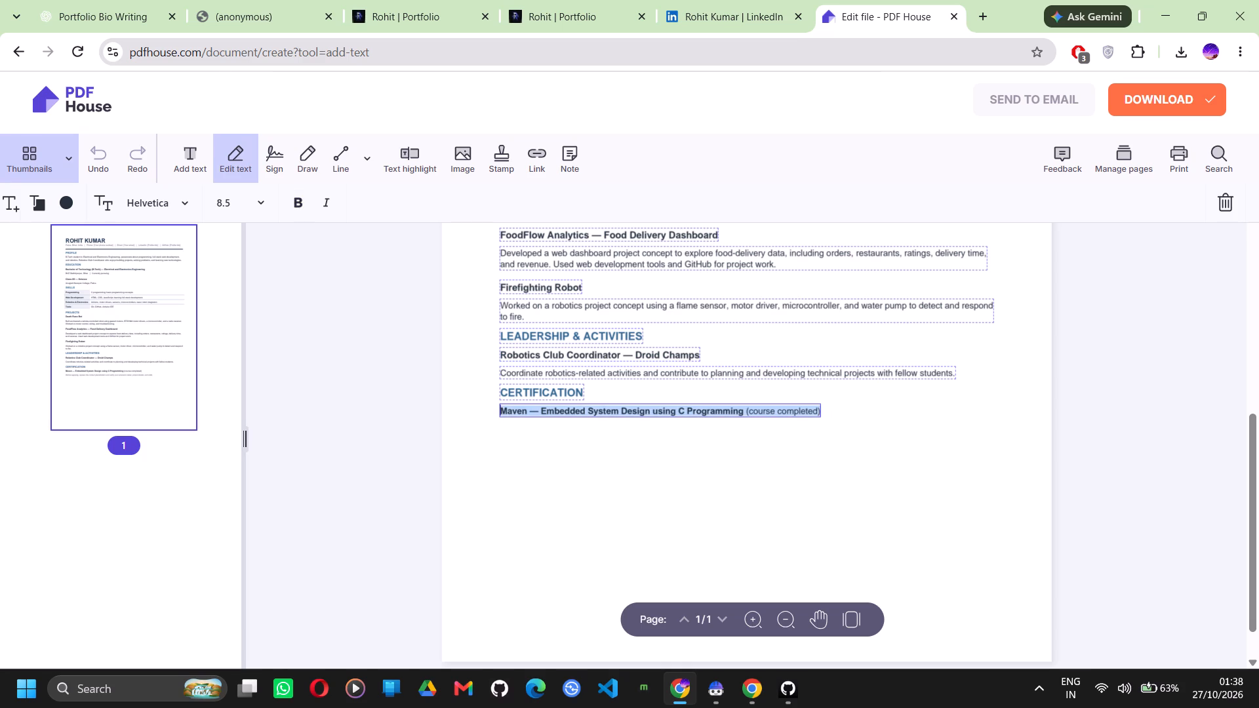
Add a new text box directly below the Maven certification line and paste the copied line into it.
{"action": "left_click", "coordinate": [638, 425]}
{"action": "left_click", "coordinate": [628, 434]}
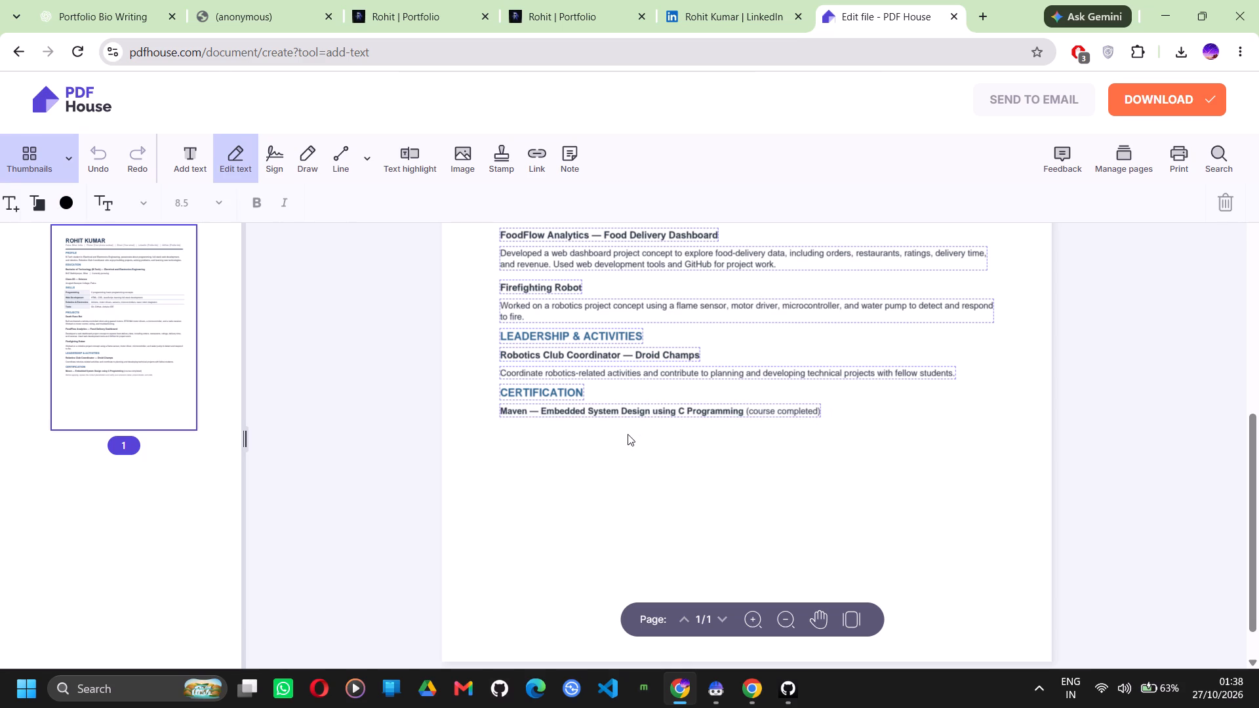
{"action": "key", "text": "ctrl+v"}
{"action": "left_click", "coordinate": [662, 439]}
{"action": "left_click", "coordinate": [620, 430]}
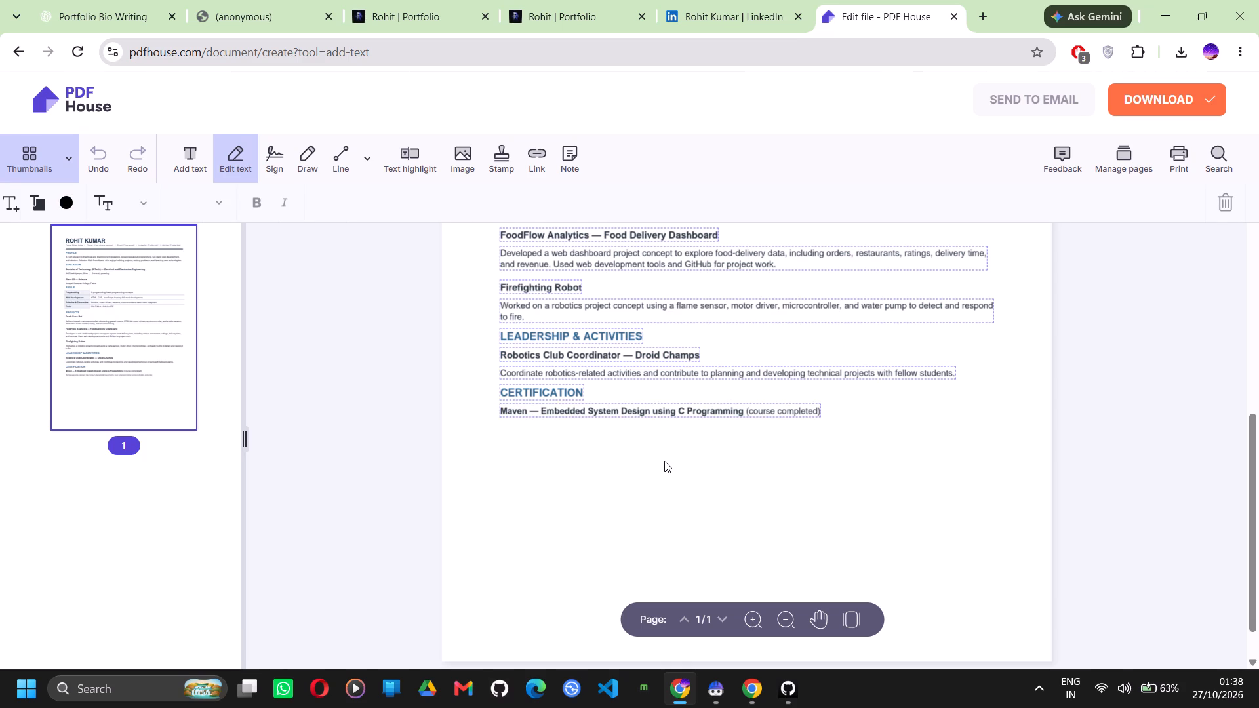
{"action": "left_click", "coordinate": [664, 461]}
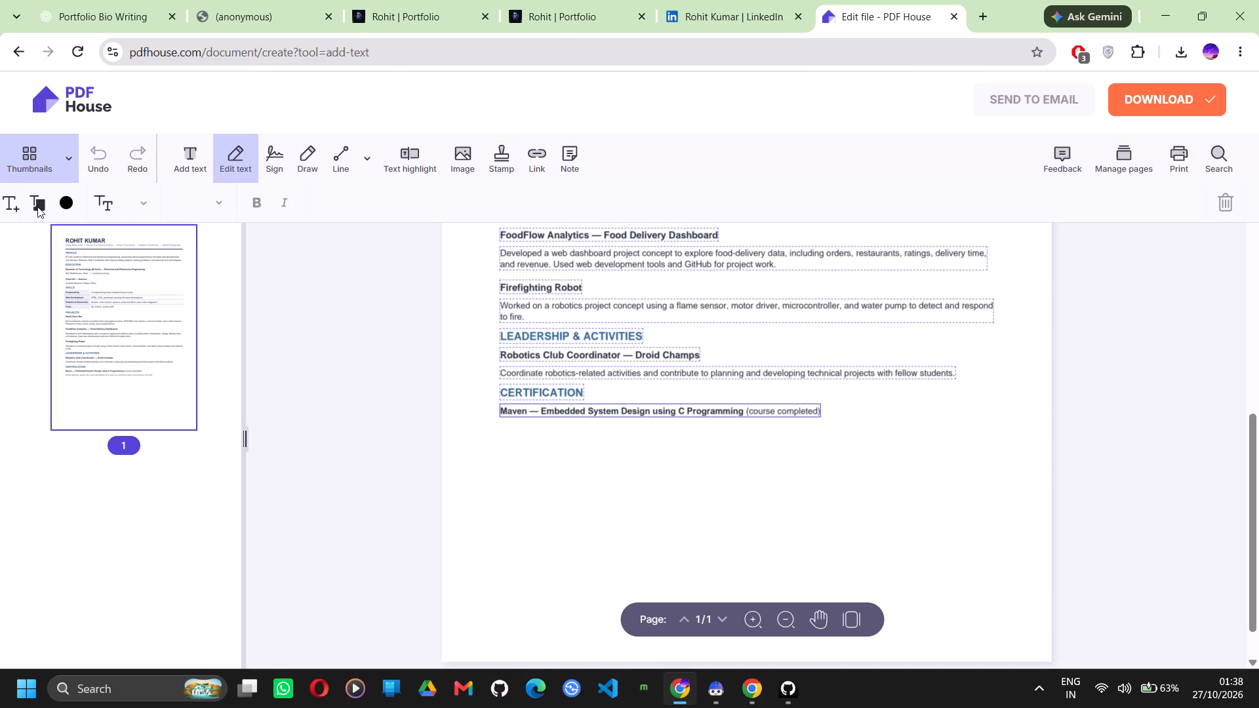
{"action": "left_click", "coordinate": [16, 205]}
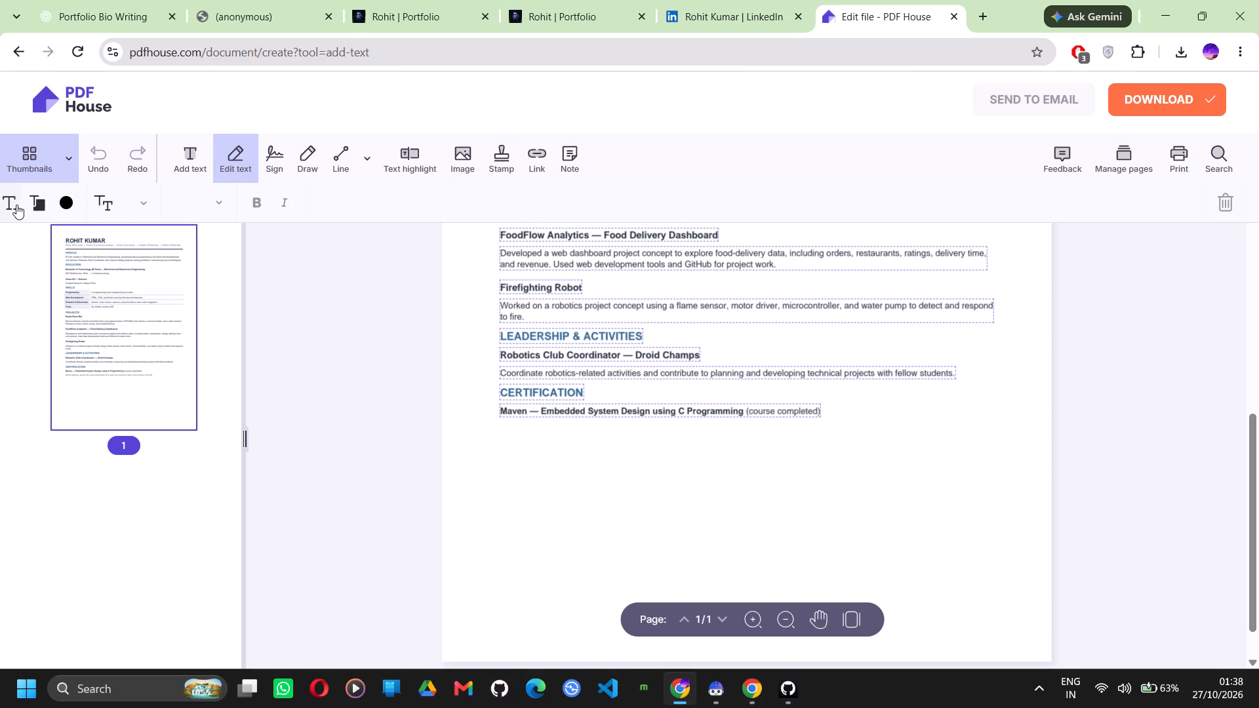
{"action": "left_click", "coordinate": [502, 431]}
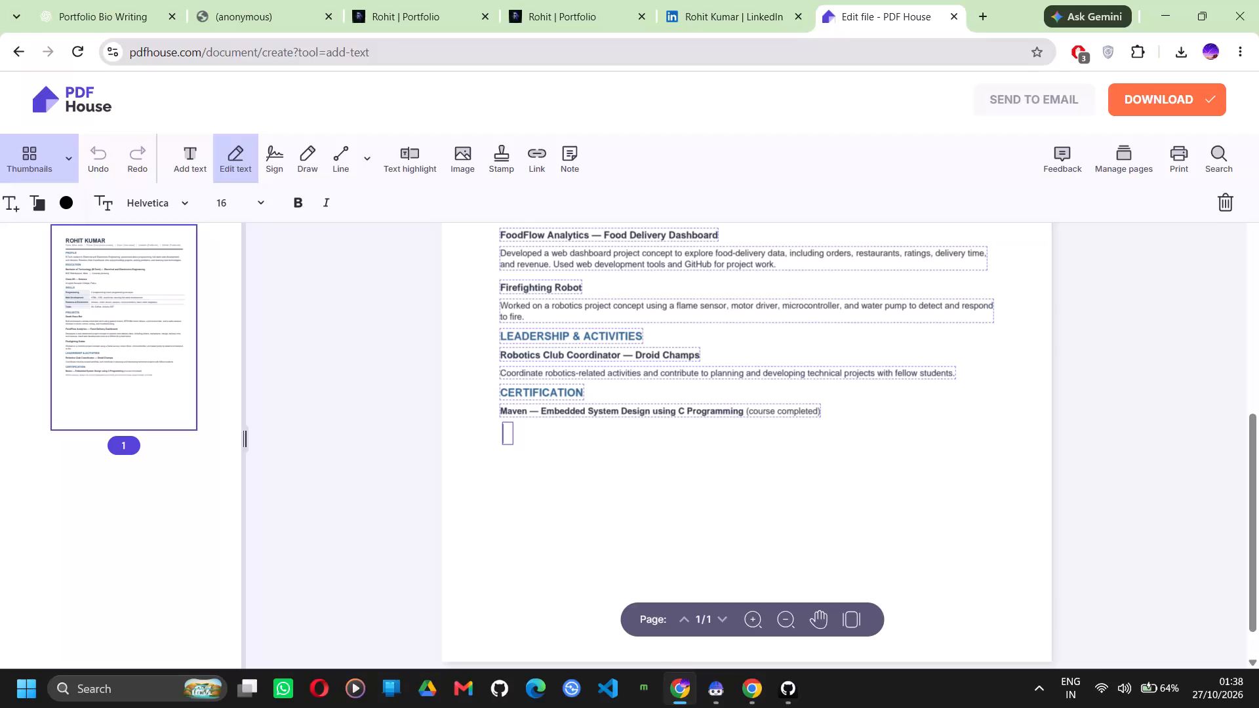
{"action": "key", "text": "ctrl+v"}
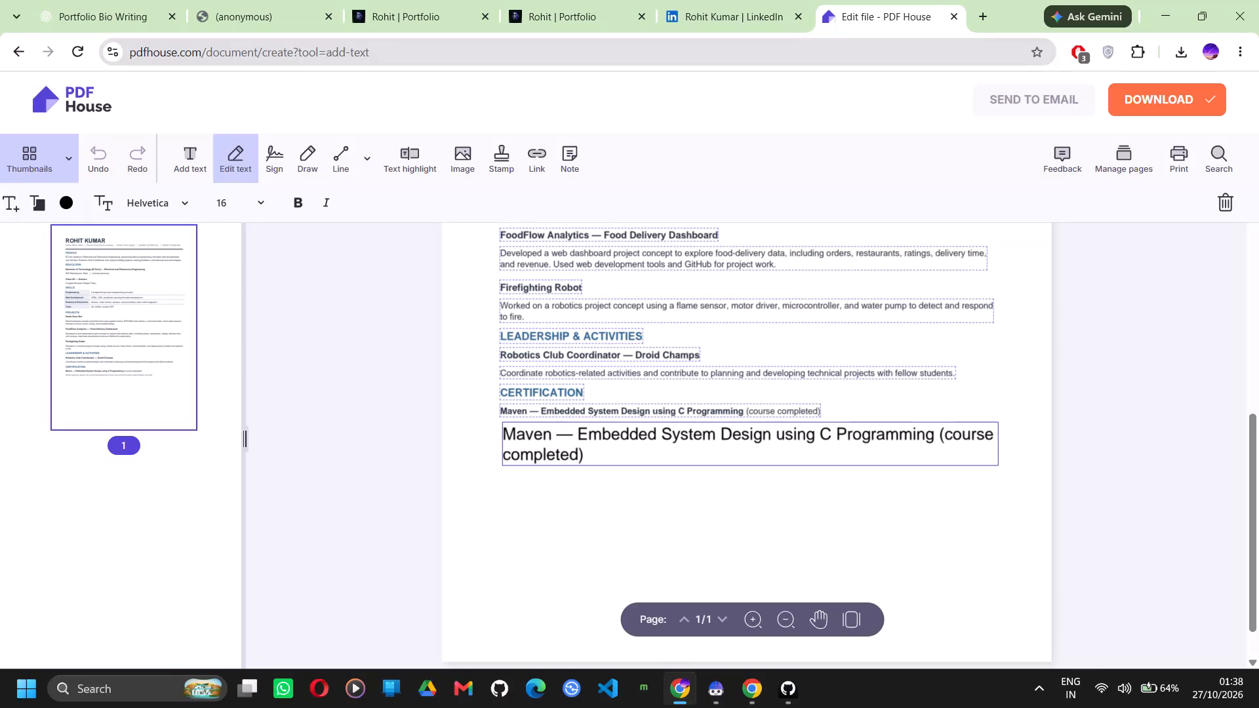
Clear all of the pasted Maven text from the new text box below the Maven certification line.
{"action": "key", "text": "BackSpace"}
{"action": "key", "text": "BackSpace"}
{"action": "key", "text": "BackSpace"}
{"action": "key", "text": "BackSpace"}
{"action": "key", "text": "BackSpace"}
{"action": "key", "text": "BackSpace"}
{"action": "key", "text": "BackSpace"}
{"action": "key", "text": "BackSpace"}
{"action": "key", "text": "BackSpace"}
{"action": "key", "text": "BackSpace"}
{"action": "key", "text": "BackSpace"}
{"action": "key", "text": "BackSpace"}
{"action": "key", "text": "BackSpace"}
{"action": "key", "text": "BackSpace"}
{"action": "key", "text": "BackSpace"}
{"action": "key", "text": "BackSpace"}
{"action": "key", "text": "BackSpace"}
{"action": "key", "text": "BackSpace"}
{"action": "key", "text": "BackSpace"}
{"action": "key", "text": "BackSpace"}
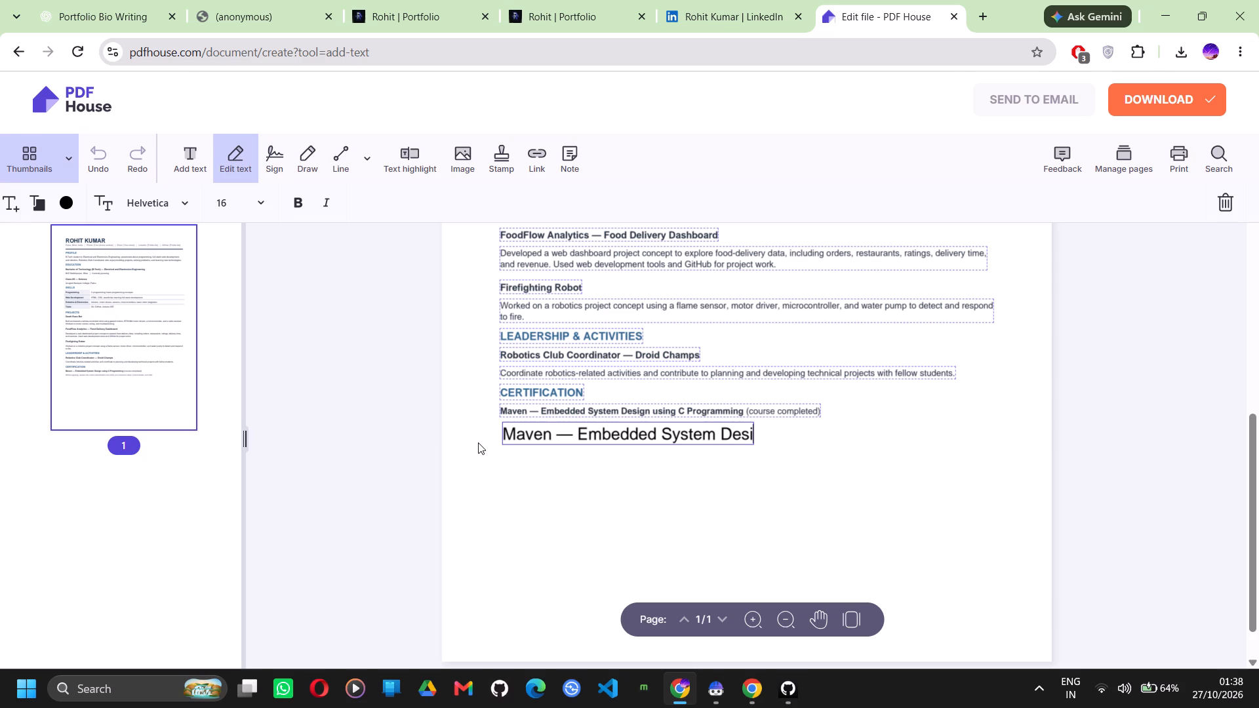
{"action": "left_click_drag", "start_coordinate": [500, 432], "coordinate": [612, 437]}
{"action": "key", "text": "BackSpace"}
{"action": "key", "text": "BackSpace"}
{"action": "key", "text": "BackSpace"}
{"action": "key", "text": "BackSpace"}
{"action": "key", "text": "BackSpace"}
{"action": "key", "text": "BackSpace"}
{"action": "key", "text": "BackSpace"}
{"action": "key", "text": "BackSpace"}
{"action": "key", "text": "BackSpace"}
{"action": "key", "text": "BackSpace"}
{"action": "key", "text": "BackSpace"}
{"action": "key", "text": "BackSpace"}
{"action": "key", "text": "BackSpace"}
{"action": "key", "text": "BackSpace"}
{"action": "key", "text": "BackSpace"}
{"action": "key", "text": "BackSpace"}
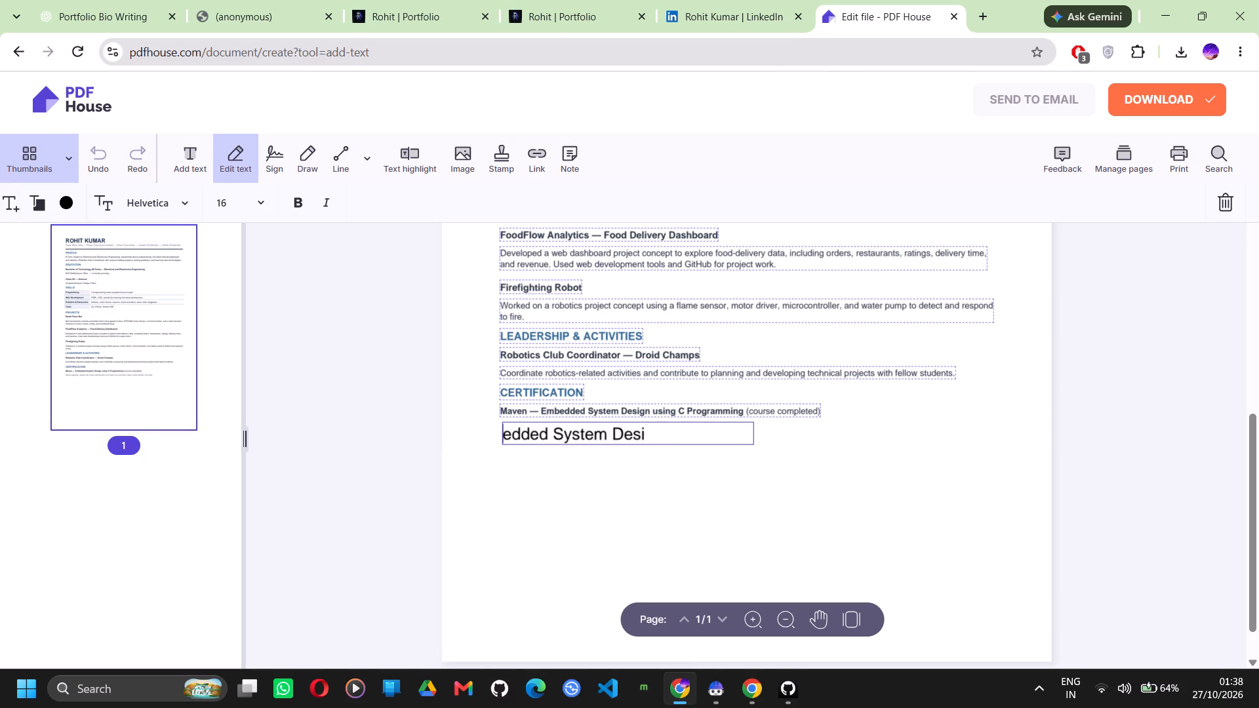
{"action": "key", "text": "BackSpace"}
{"action": "key", "text": "Delete"}
{"action": "key", "text": "Delete"}
{"action": "key", "text": "Delete"}
{"action": "key", "text": "Delete"}
{"action": "key", "text": "Delete"}
{"action": "key", "text": "Delete"}
{"action": "key", "text": "Delete"}
{"action": "key", "text": "Delete"}
{"action": "key", "text": "Delete"}
{"action": "key", "text": "Delete"}
{"action": "key", "text": "Delete"}
{"action": "key", "text": "Delete"}
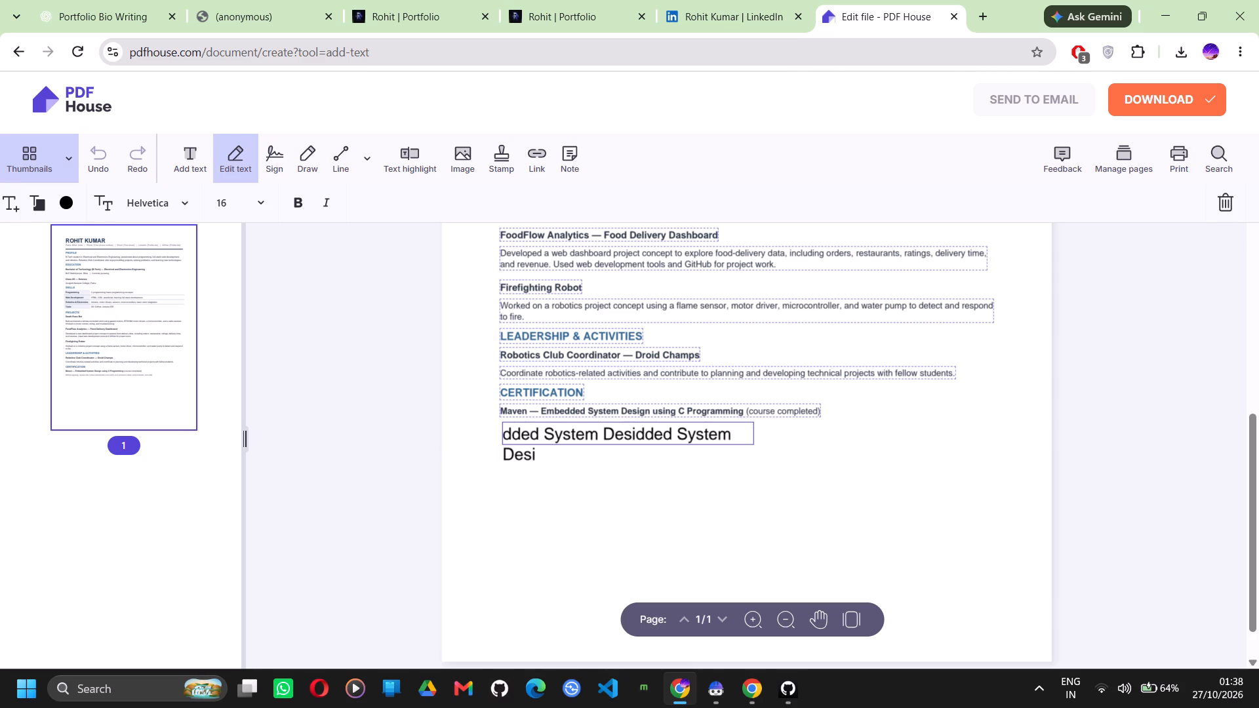
{"action": "key", "text": "Delete"}
{"action": "key", "text": "Delete"}
{"action": "key", "text": "Delete"}
{"action": "key", "text": "Delete"}
{"action": "key", "text": "Delete"}
{"action": "key", "text": "Delete"}
{"action": "key", "text": "Delete"}
{"action": "key", "text": "Delete"}
{"action": "key", "text": "Delete"}
{"action": "key", "text": "Delete"}
{"action": "key", "text": "Delete"}
{"action": "key", "text": "Delete"}
{"action": "key", "text": "Delete"}
{"action": "key", "text": "Delete"}
{"action": "key", "text": "Delete"}
{"action": "key", "text": "Delete"}
{"action": "key", "text": "Delete"}
{"action": "key", "text": "Delete"}
{"action": "key", "text": "Delete"}
{"action": "key", "text": "Delete"}
{"action": "key", "text": "Delete"}
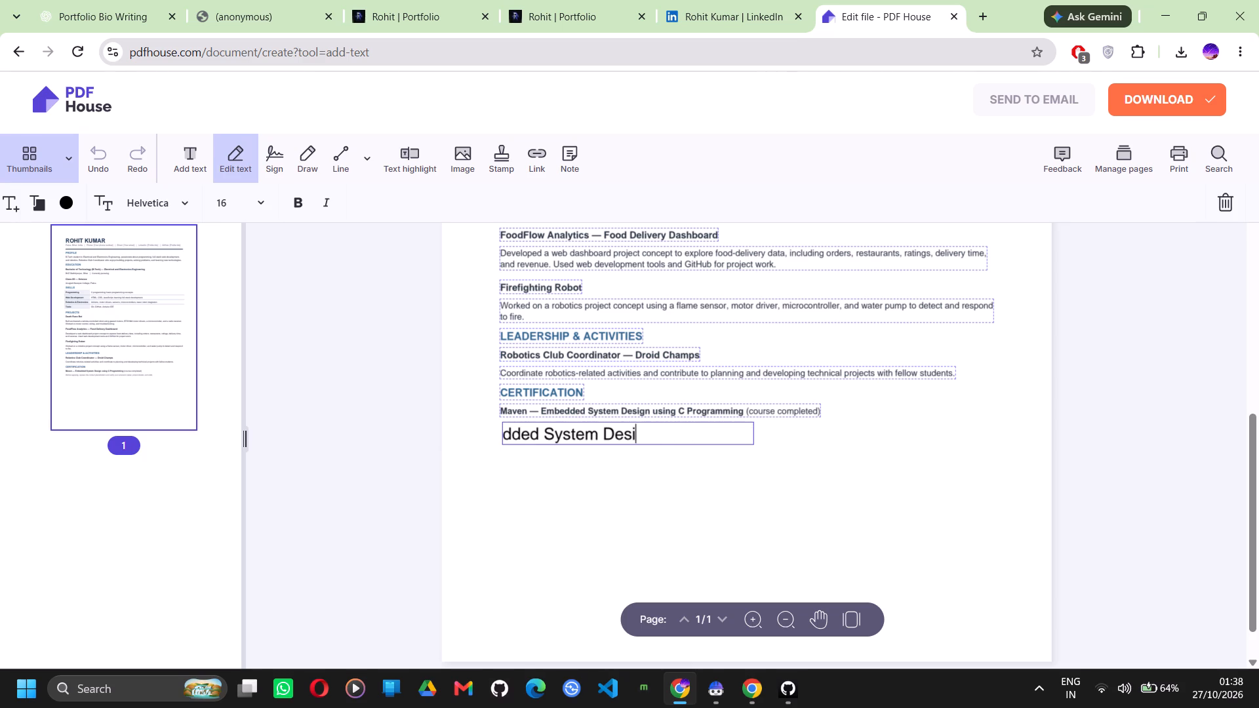
{"action": "key", "text": "BackSpace"}
{"action": "key", "text": "BackSpace"}
{"action": "key", "text": "BackSpace"}
{"action": "key", "text": "BackSpace"}
{"action": "key", "text": "BackSpace"}
{"action": "key", "text": "BackSpace"}
{"action": "key", "text": "BackSpace"}
{"action": "key", "text": "BackSpace"}
{"action": "key", "text": "BackSpace"}
{"action": "key", "text": "BackSpace"}
{"action": "key", "text": "BackSpace"}
{"action": "key", "text": "BackSpace"}
{"action": "key", "text": "BackSpace"}
{"action": "key", "text": "BackSpace"}
{"action": "key", "text": "BackSpace"}
{"action": "key", "text": "BackSpace"}
{"action": "key", "text": "BackSpace"}
{"action": "key", "text": "BackSpace"}
{"action": "key", "text": "BackSpace"}
{"action": "key", "text": "BackSpace"}
Enter "cisco - Introduction to cyberSecurity" in the emptied text box in the Certification section.
{"action": "type", "text": "cisco"}
{"action": "key", "text": "space"}
{"action": "type", "text": "-"}
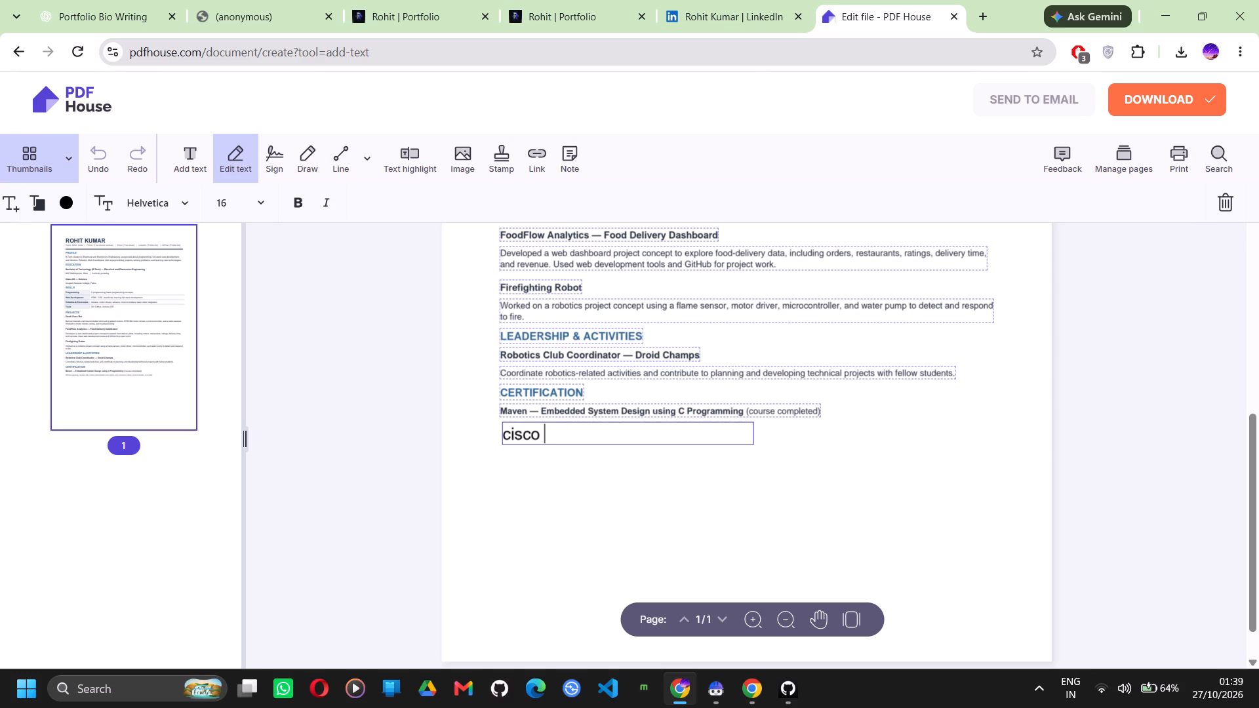
{"action": "key", "text": "space"}
{"action": "key", "text": "shift+i"}
{"action": "type", "text": "ntr"}
{"action": "type", "text": "oduction to"}
{"action": "key", "text": "space"}
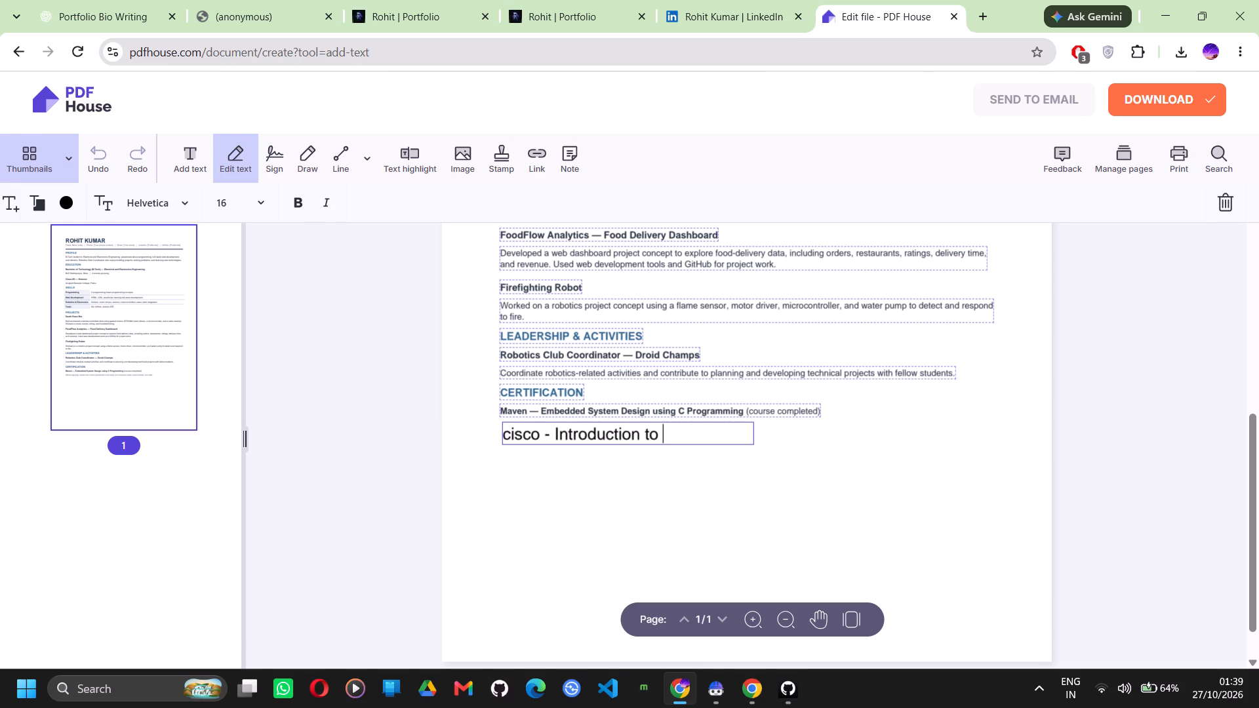
{"action": "key", "text": "b"}
{"action": "key", "text": "BackSpace"}
{"action": "type", "text": "cybers"}
{"action": "key", "text": "BackSpace"}
{"action": "type", "text": "Security"}
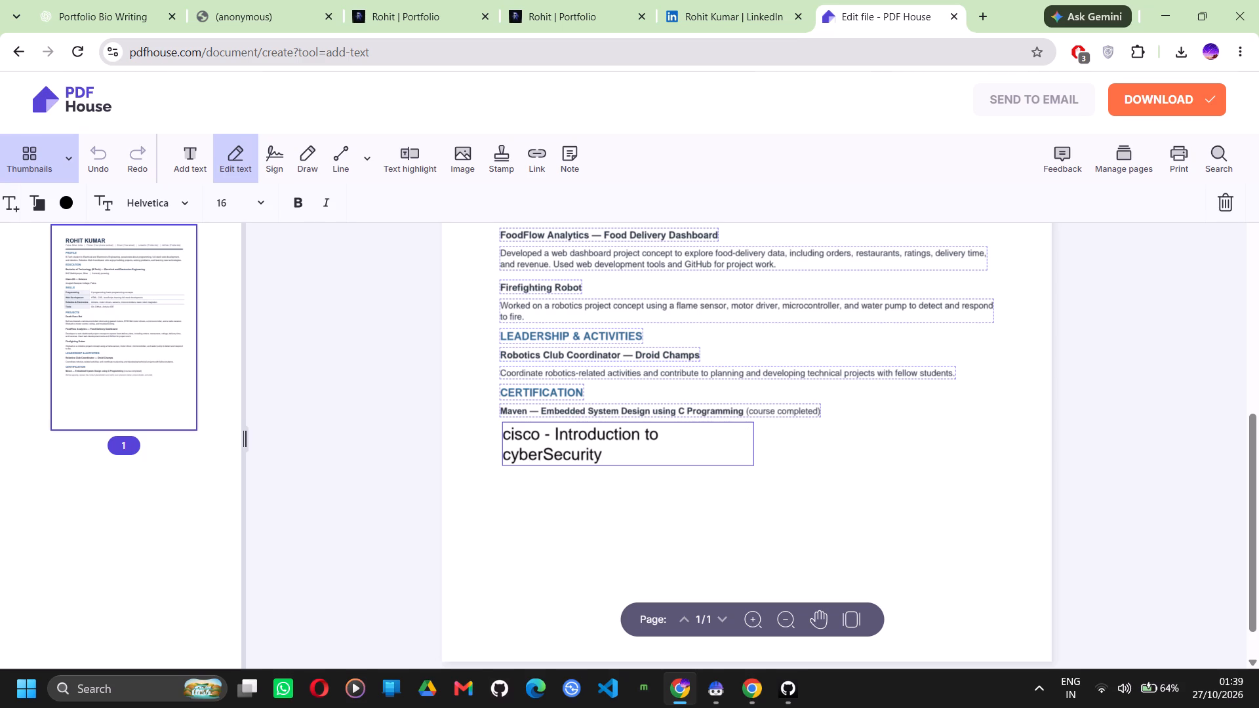
Capitalise the first letters of "cyberSecurity" and "cisco" so the new entry reads "Cisco - Introduction to CyberSecurity".
{"action": "left_click", "coordinate": [511, 458]}
{"action": "key", "text": "BackSpace"}
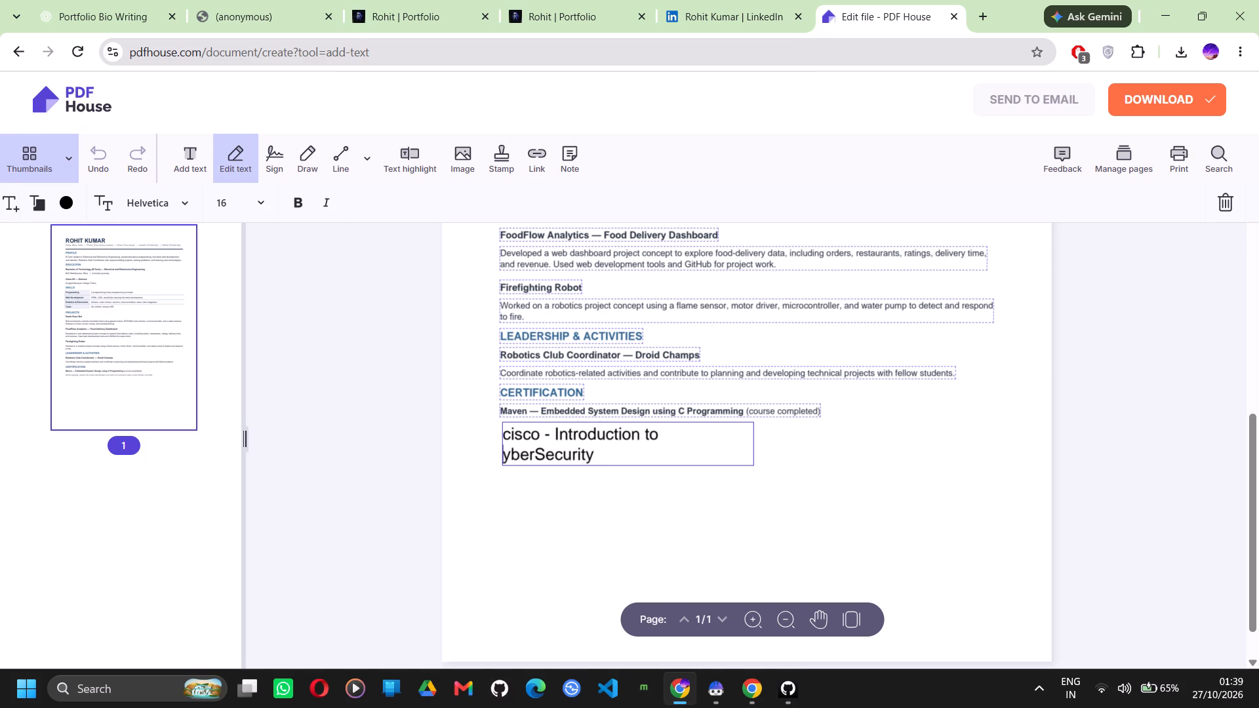
{"action": "key", "text": "c"}
{"action": "key", "text": "BackSpace"}
{"action": "key", "text": "shift+c"}
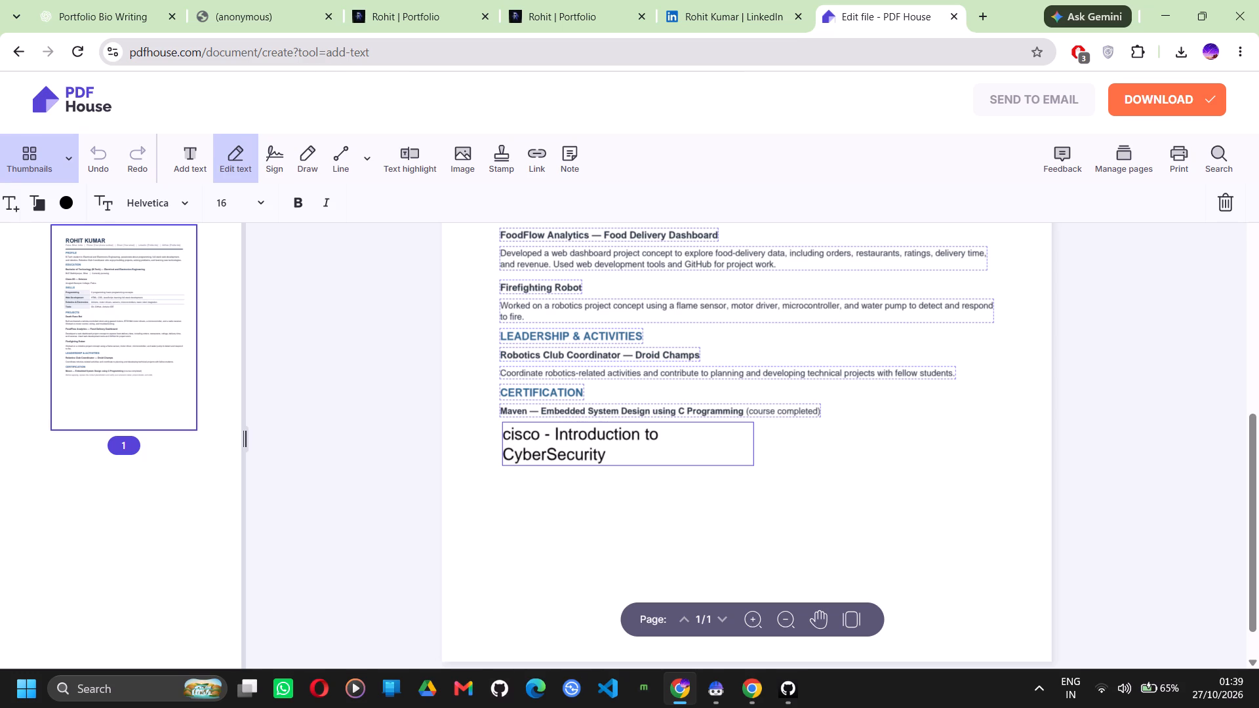
{"action": "left_click", "coordinate": [618, 446]}
{"action": "left_click", "coordinate": [509, 434]}
{"action": "key", "text": "BackSpace"}
{"action": "key", "text": "shift+c"}
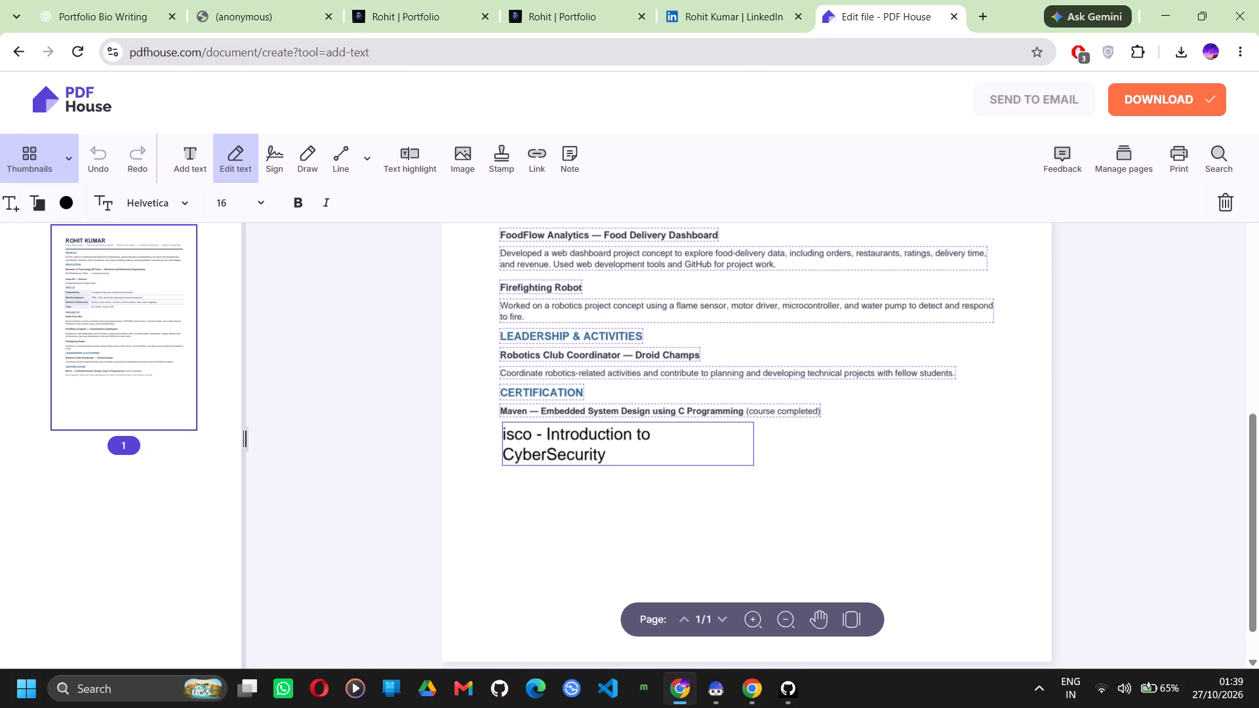
{"action": "left_click", "coordinate": [635, 449]}
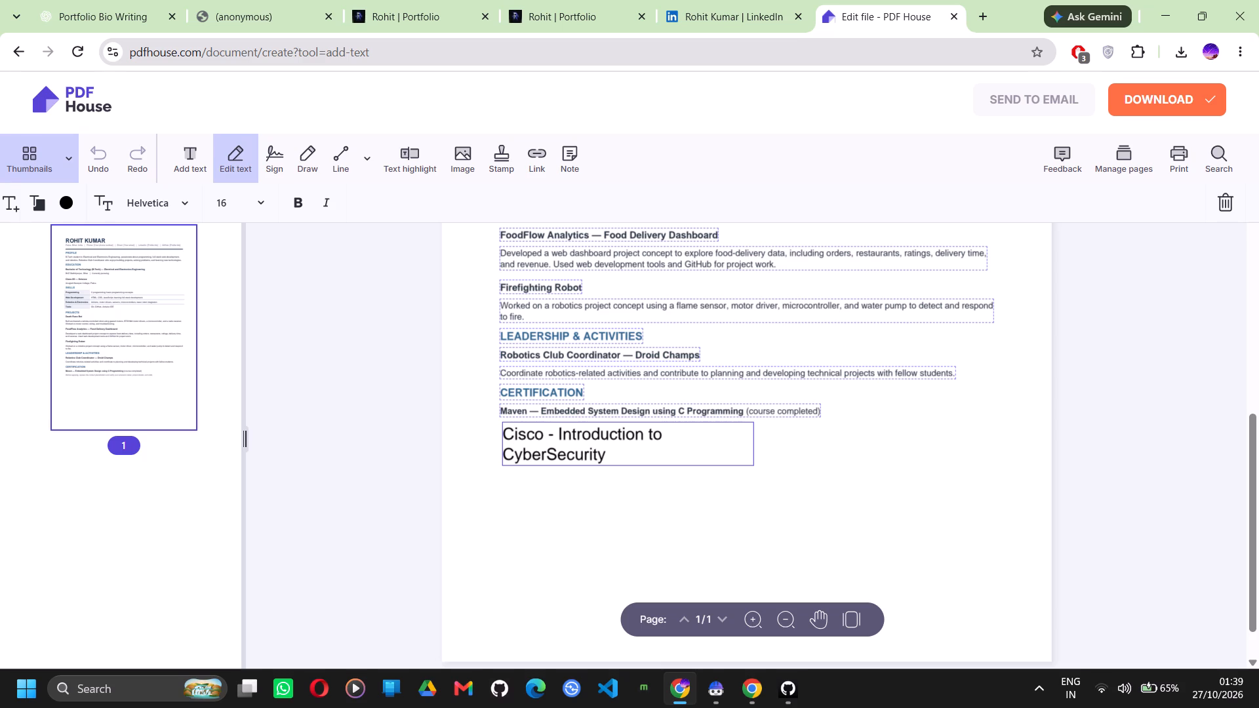
Set the font size of the whole "Cisco - Introduction to CyberSecurity" line to 10.
{"action": "left_click", "coordinate": [557, 437]}
{"action": "left_click_drag", "start_coordinate": [622, 449], "coordinate": [487, 432]}
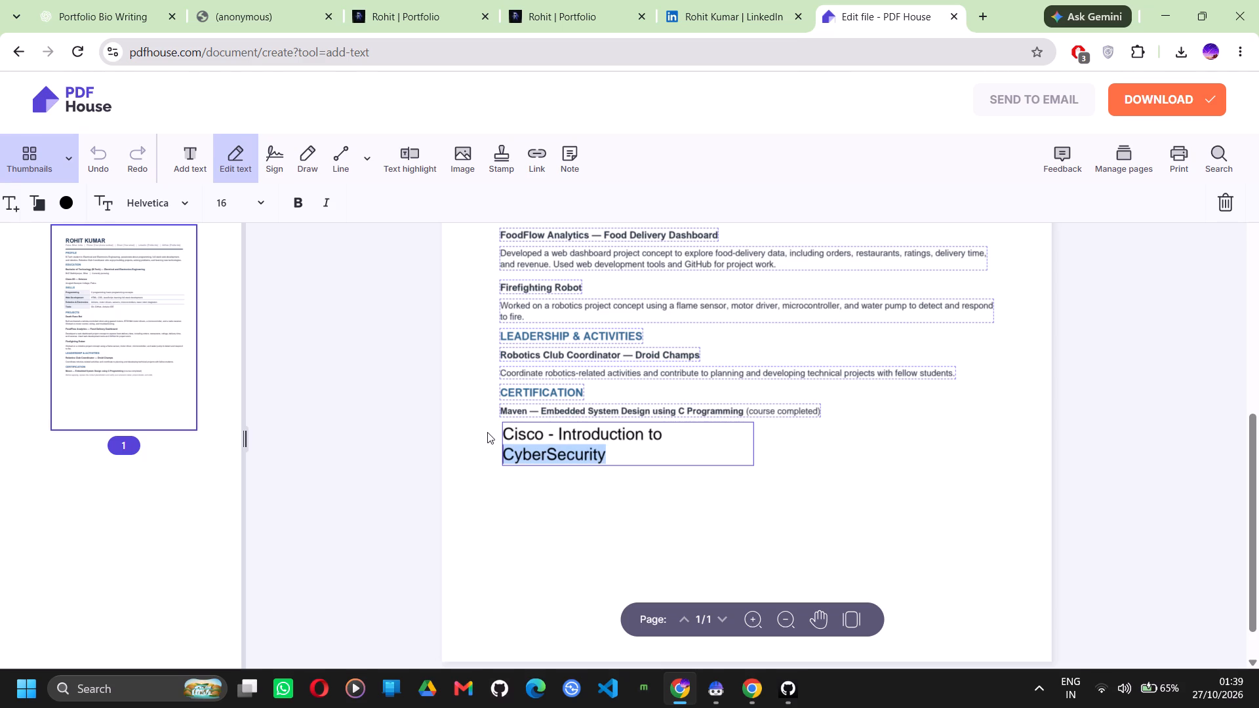
{"action": "left_click_drag", "start_coordinate": [487, 432], "coordinate": [491, 412]}
{"action": "left_click", "coordinate": [619, 458]}
{"action": "left_click_drag", "start_coordinate": [619, 458], "coordinate": [458, 420]}
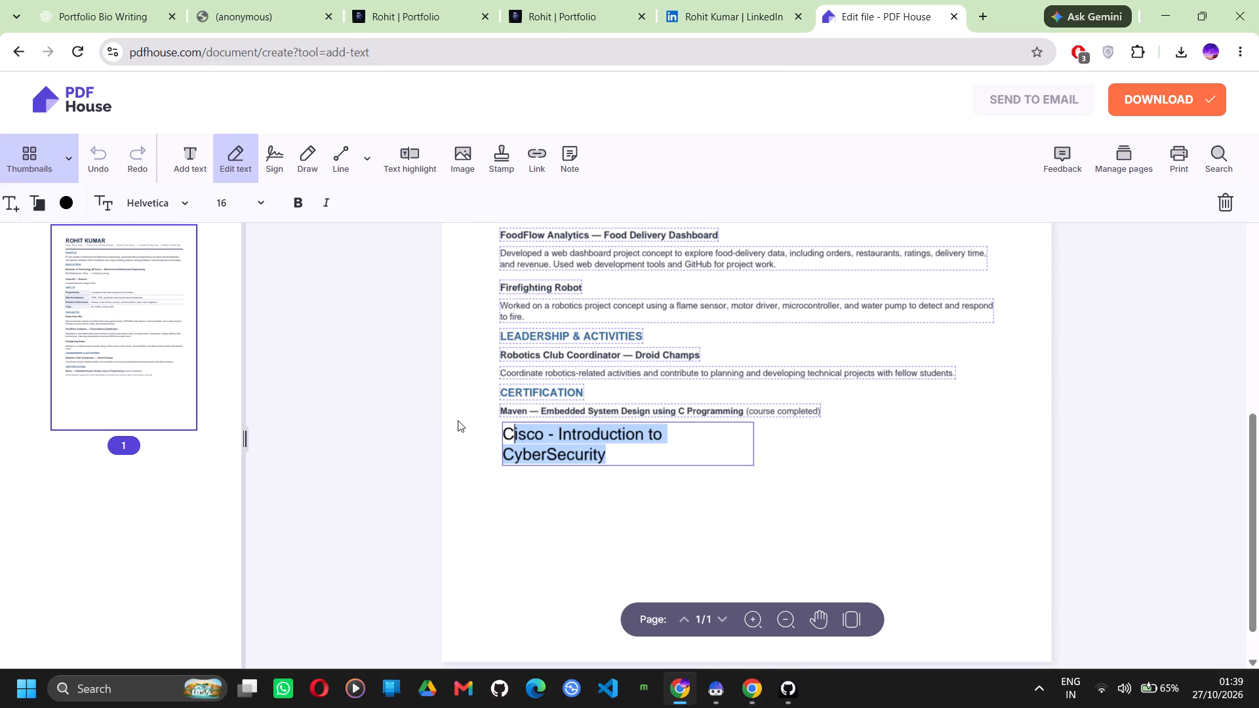
{"action": "left_click_drag", "start_coordinate": [458, 420], "coordinate": [490, 437]}
{"action": "left_click", "coordinate": [256, 202]}
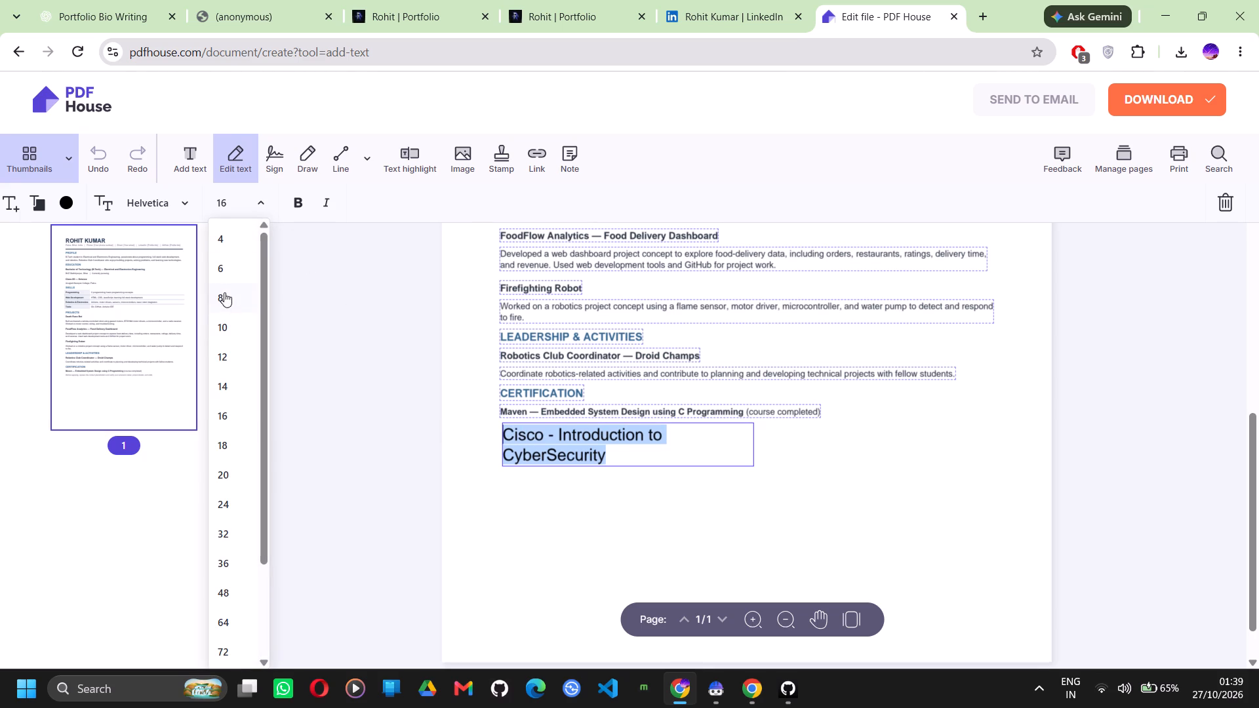
{"action": "left_click", "coordinate": [225, 305]}
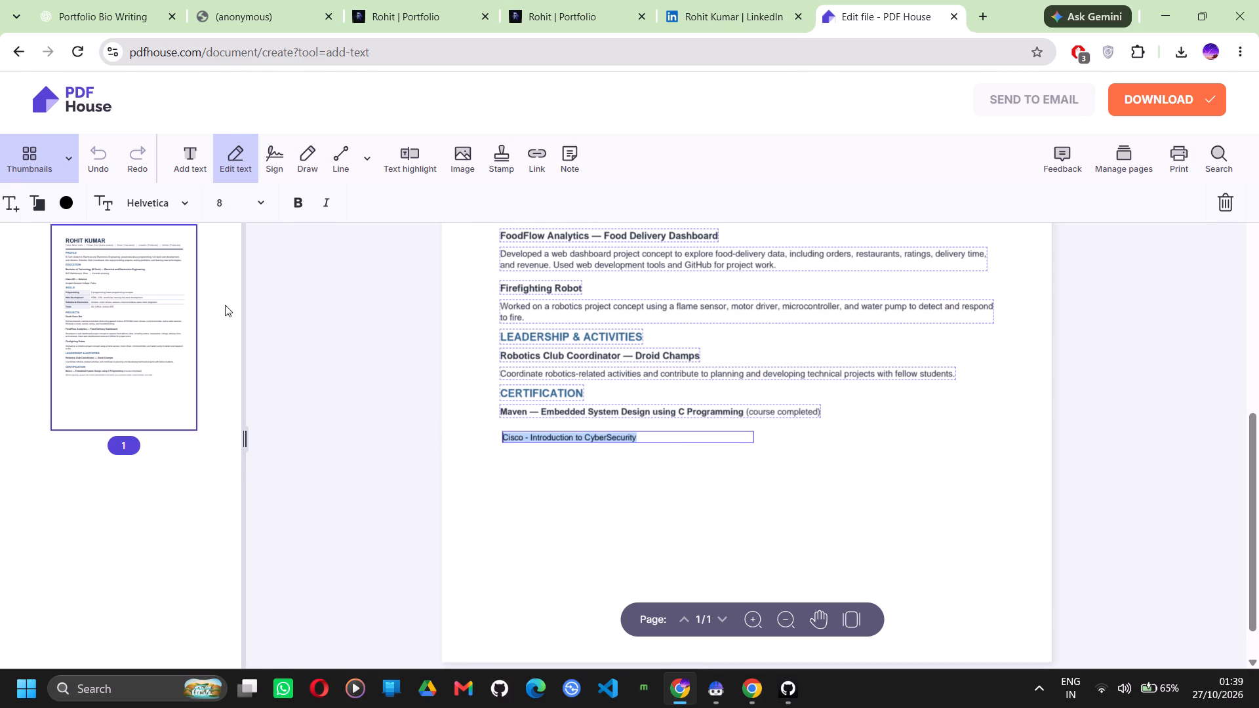
{"action": "left_click", "coordinate": [257, 208]}
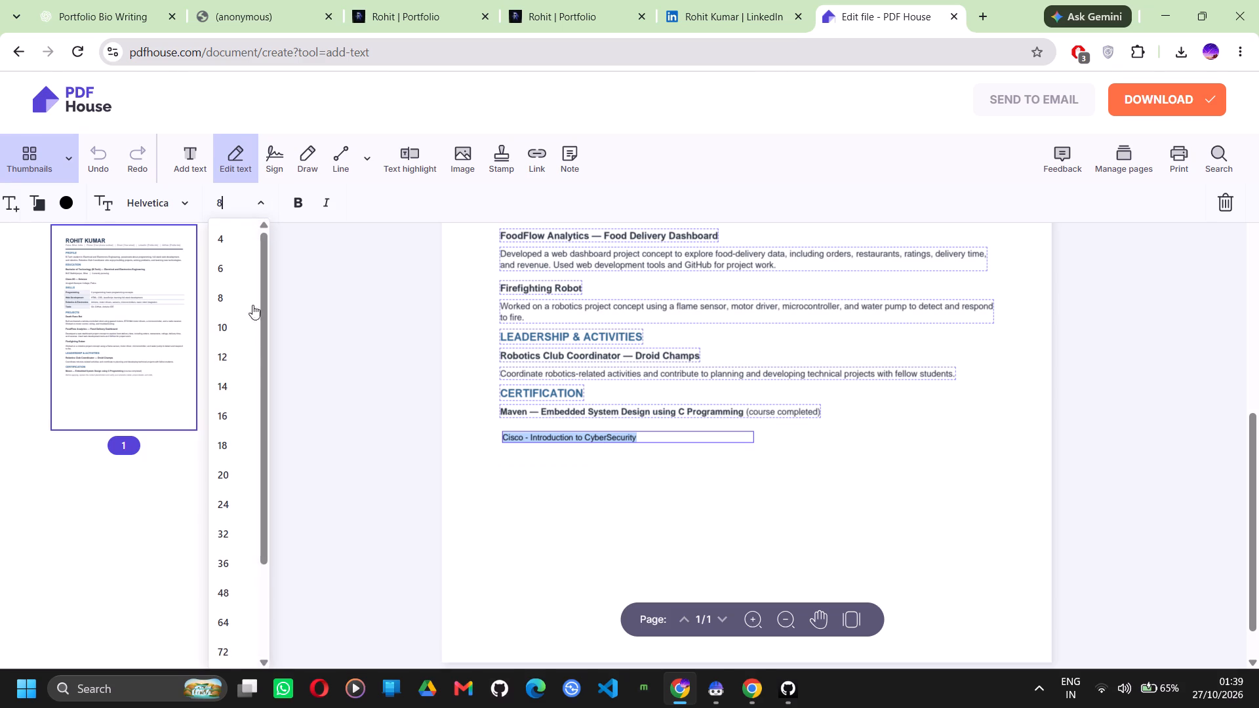
{"action": "left_click", "coordinate": [226, 334]}
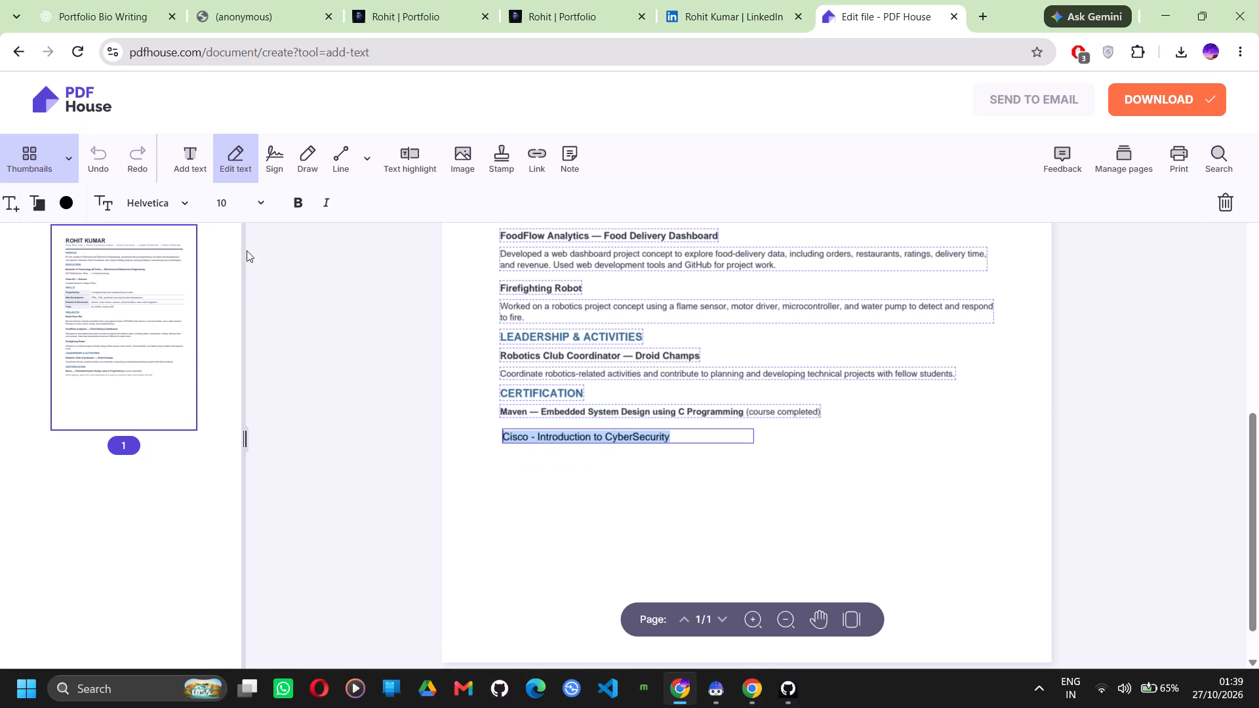
Make the Cisco certification line bold and change its font to Times.
{"action": "left_click", "coordinate": [300, 199]}
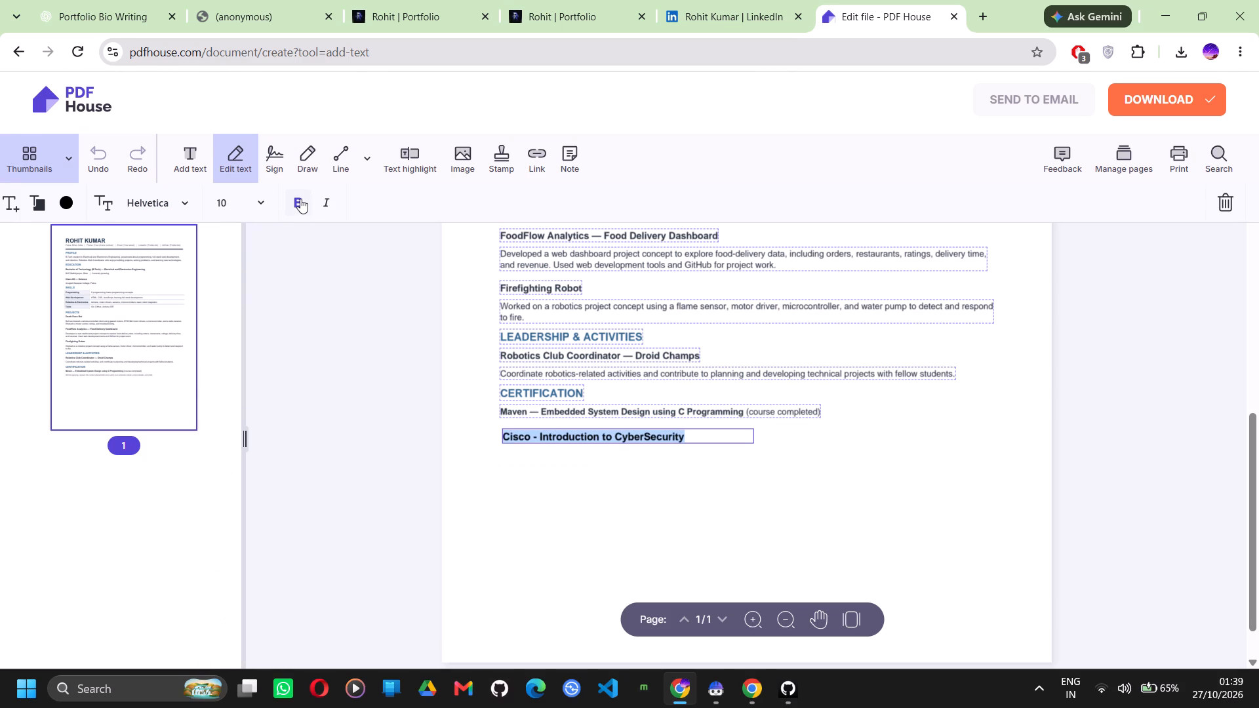
{"action": "left_click", "coordinate": [190, 206]}
{"action": "left_click", "coordinate": [185, 235]}
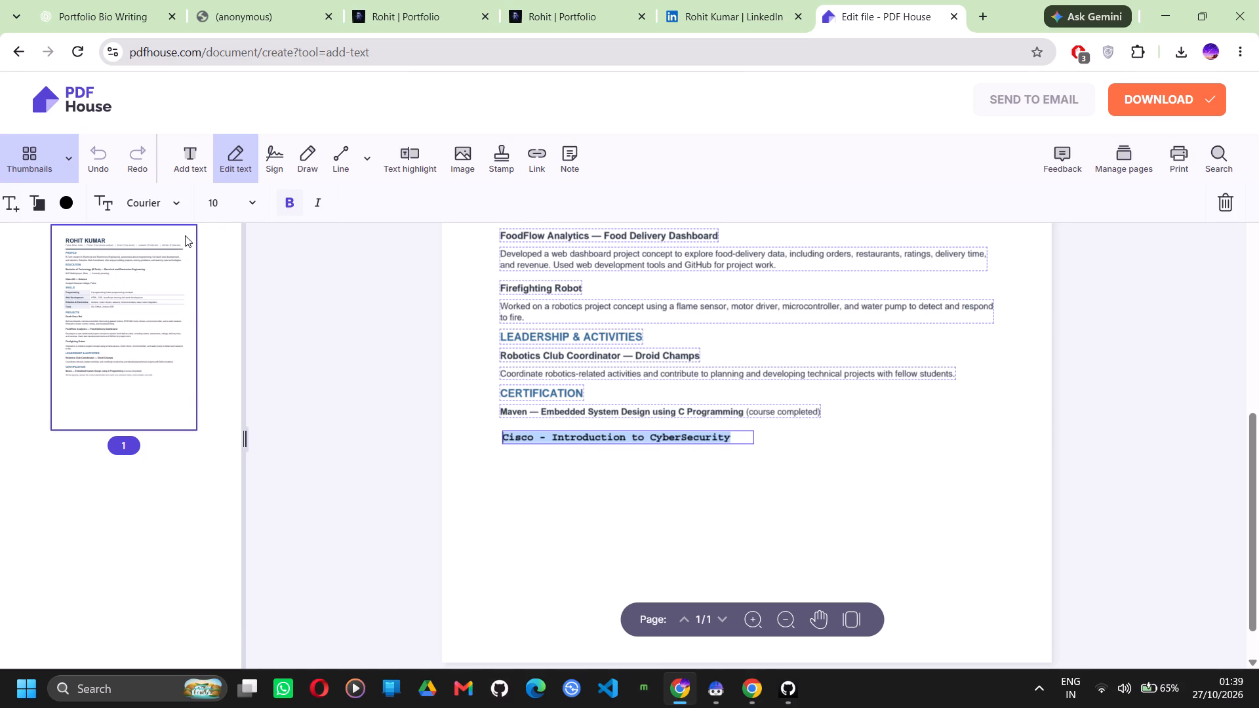
{"action": "left_click", "coordinate": [179, 208]}
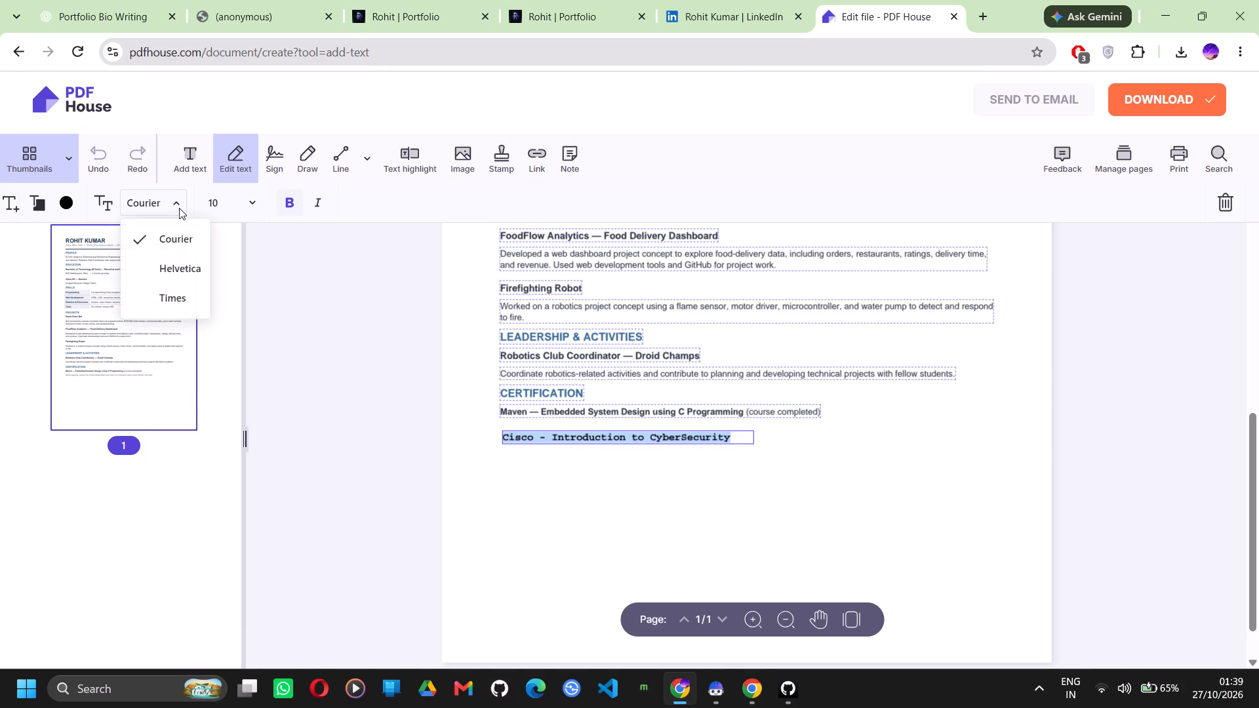
{"action": "left_click", "coordinate": [179, 291]}
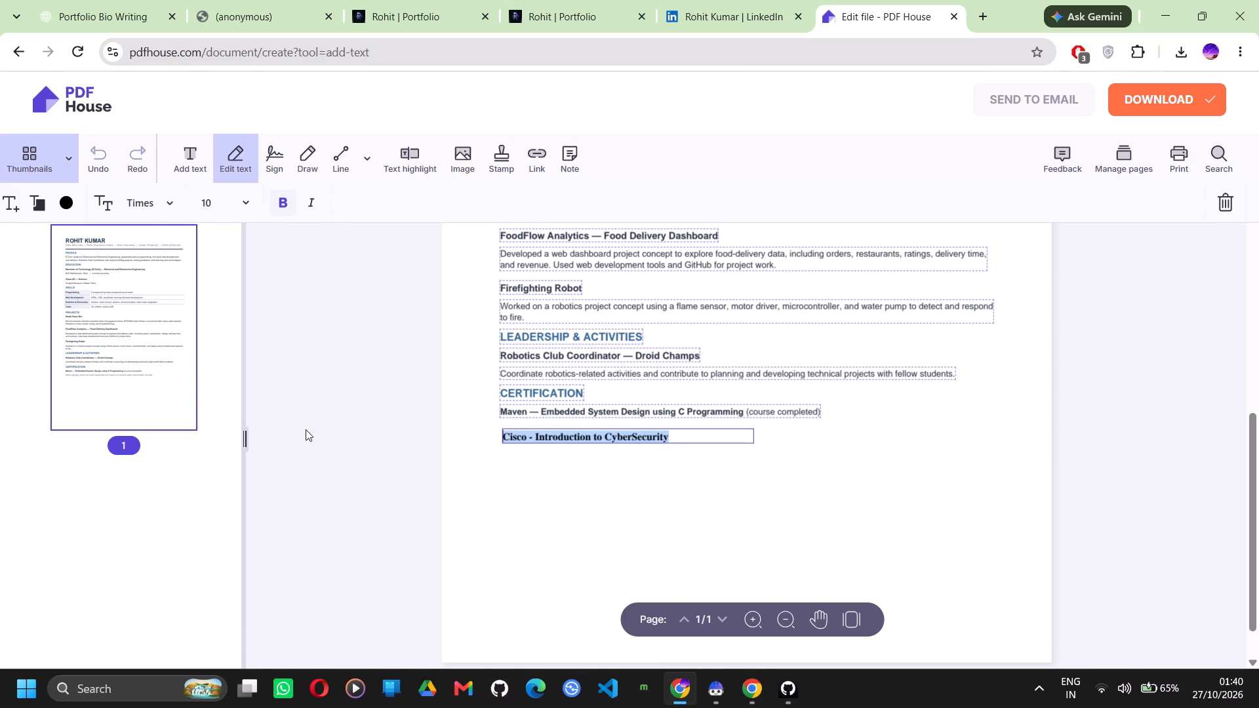
Append "(course Completed)" to the end of the Cisco certification line.
{"action": "left_click", "coordinate": [692, 434]}
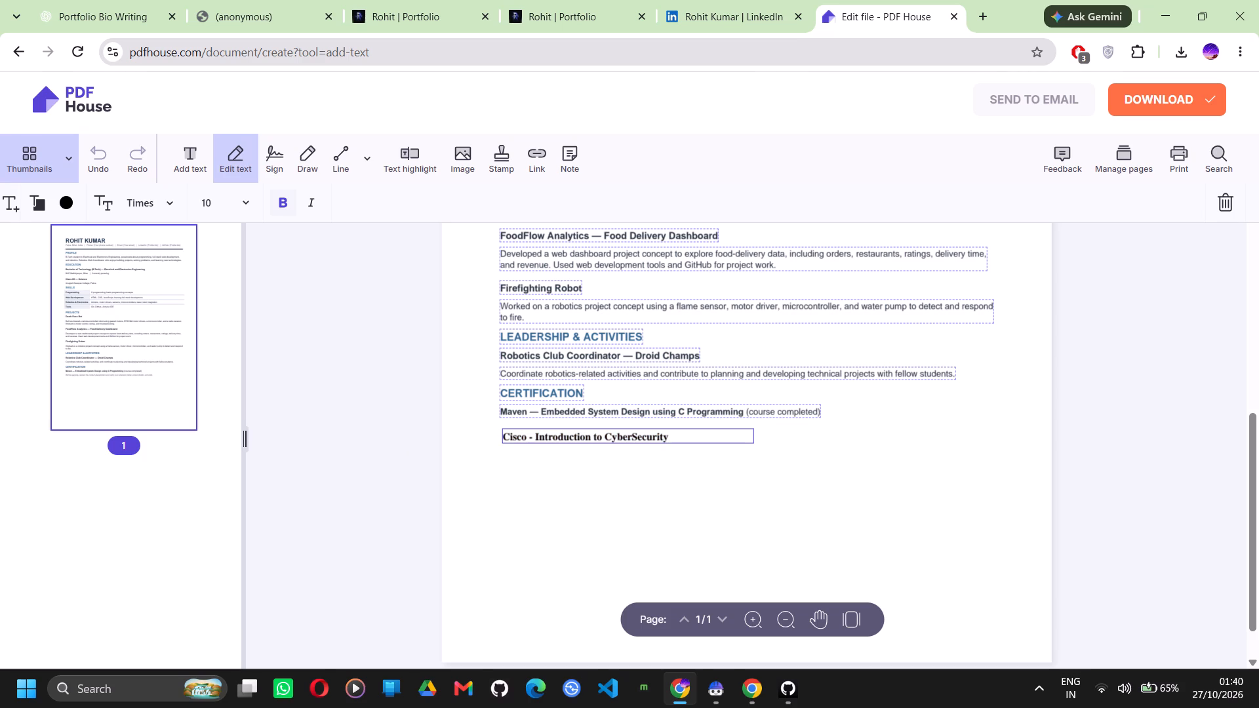
{"action": "key", "text": "shift+parenleft"}
{"action": "type", "text": "course Comple"}
{"action": "scroll", "coordinate": [692, 434], "scroll_direction": "down", "scroll_amount": 1}
{"action": "key", "text": "t"}
{"action": "type", "text": "ed"}
{"action": "key", "text": "shift+parenright"}
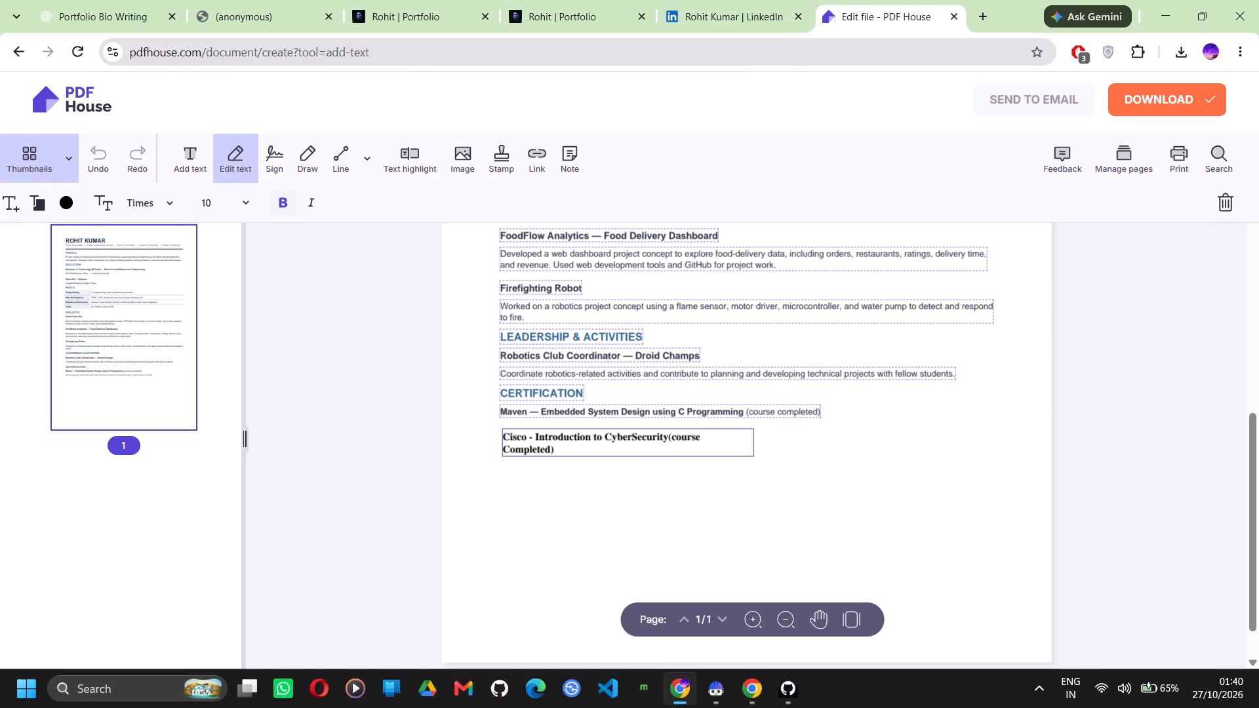
Remove the bold formatting from "(course Completed)" in the Cisco certification line.
{"action": "left_click_drag", "start_coordinate": [554, 451], "coordinate": [492, 445]}
{"action": "left_click_drag", "start_coordinate": [492, 445], "coordinate": [478, 431]}
{"action": "left_click", "coordinate": [283, 213]}
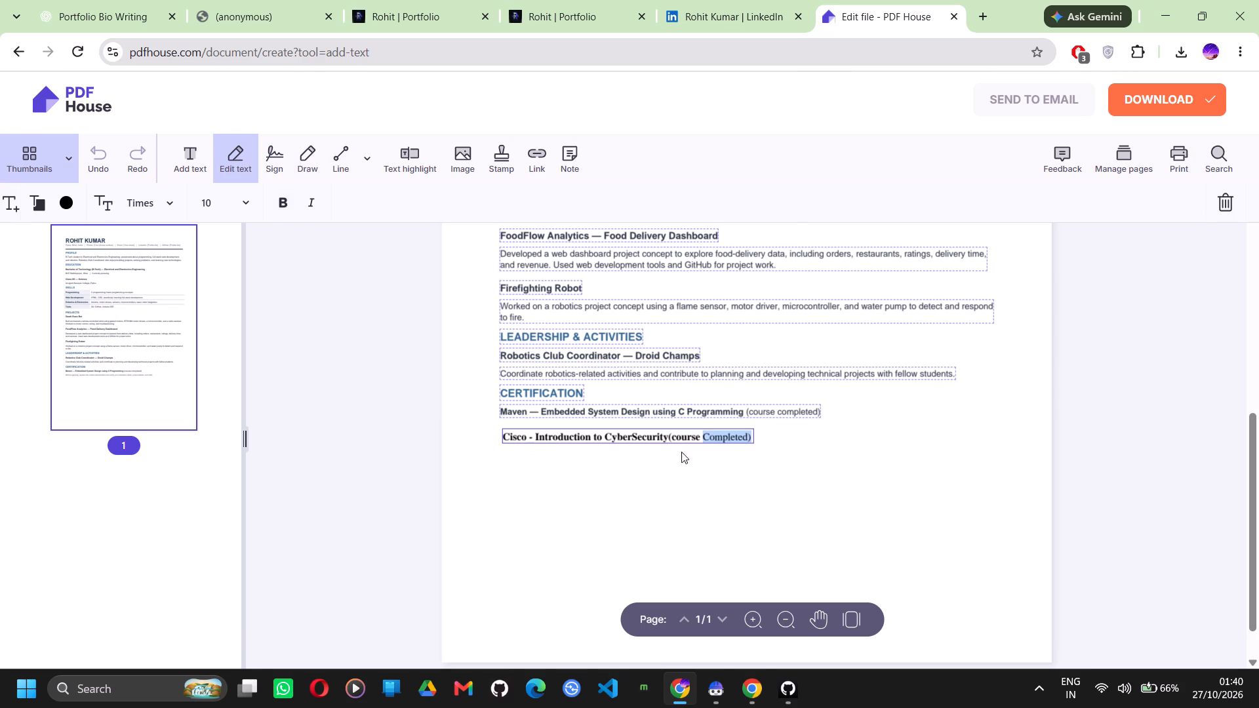
{"action": "left_click_drag", "start_coordinate": [702, 437], "coordinate": [683, 437]}
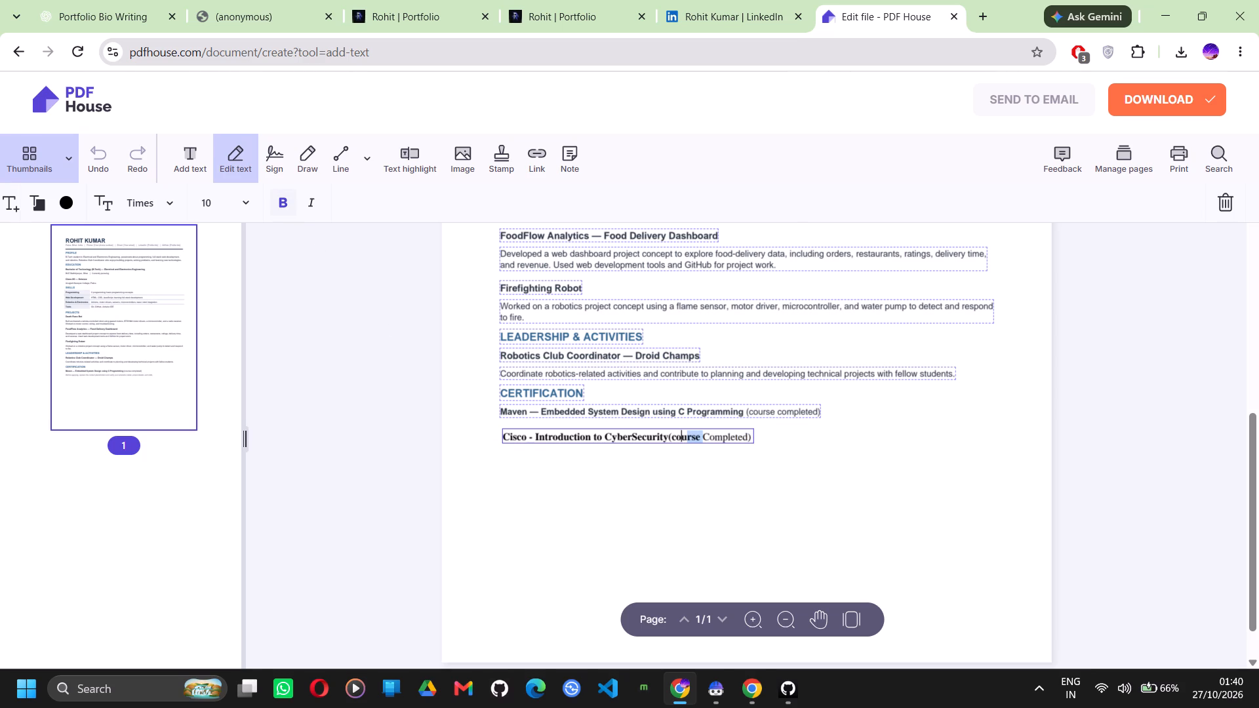
{"action": "left_click_drag", "start_coordinate": [683, 437], "coordinate": [667, 438]}
{"action": "left_click", "coordinate": [285, 199]}
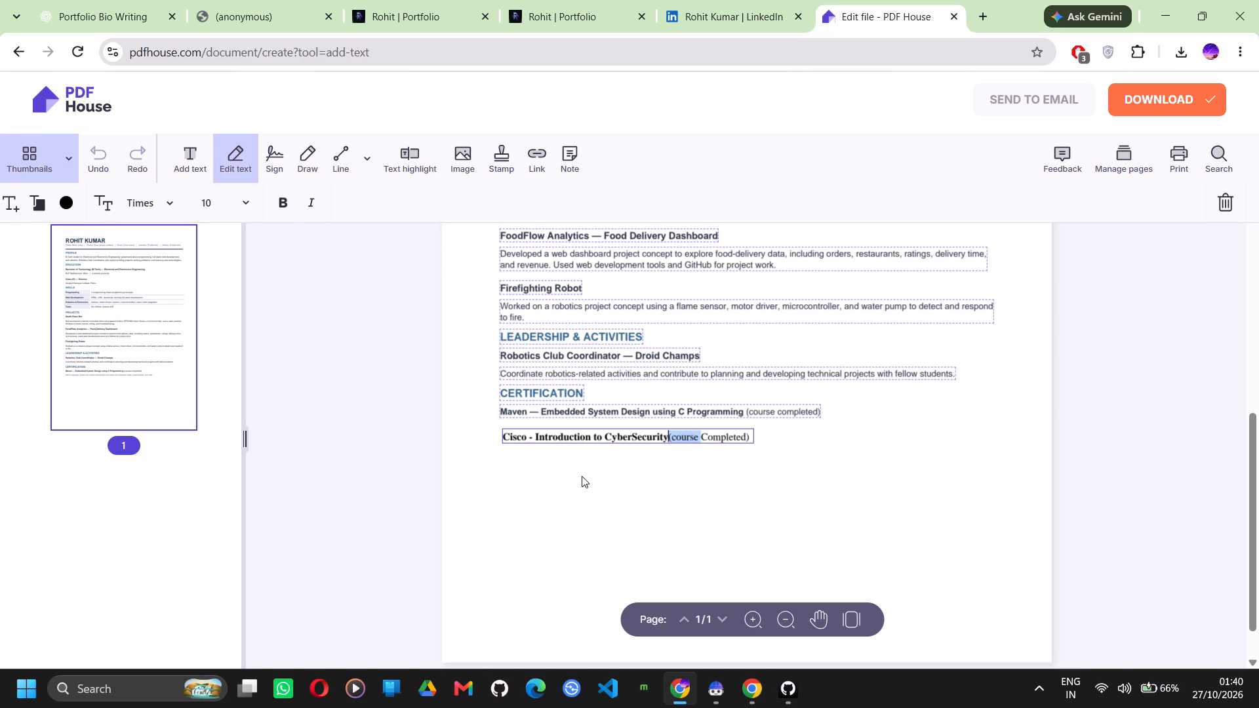
{"action": "left_click", "coordinate": [582, 476]}
{"action": "left_click", "coordinate": [772, 464]}
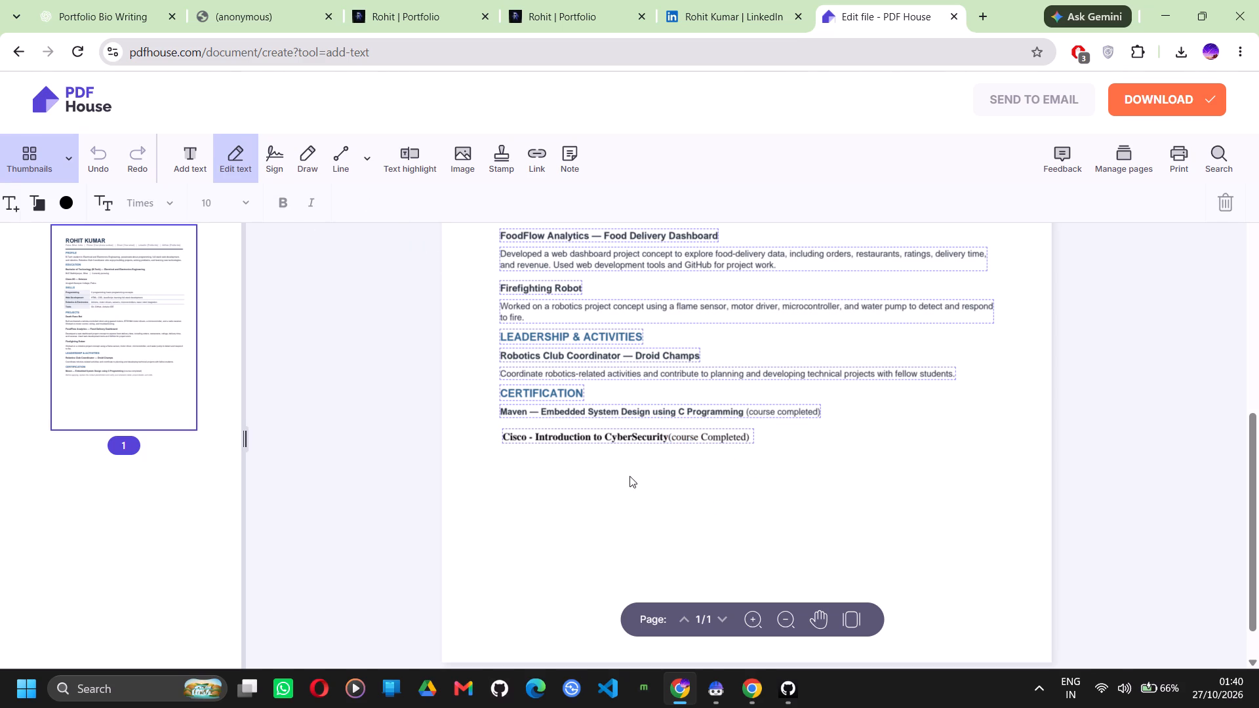
Move the Cisco certification line up closer beneath the Maven entry, aligned with that entry's starting edge.
{"action": "double_click", "coordinate": [575, 433]}
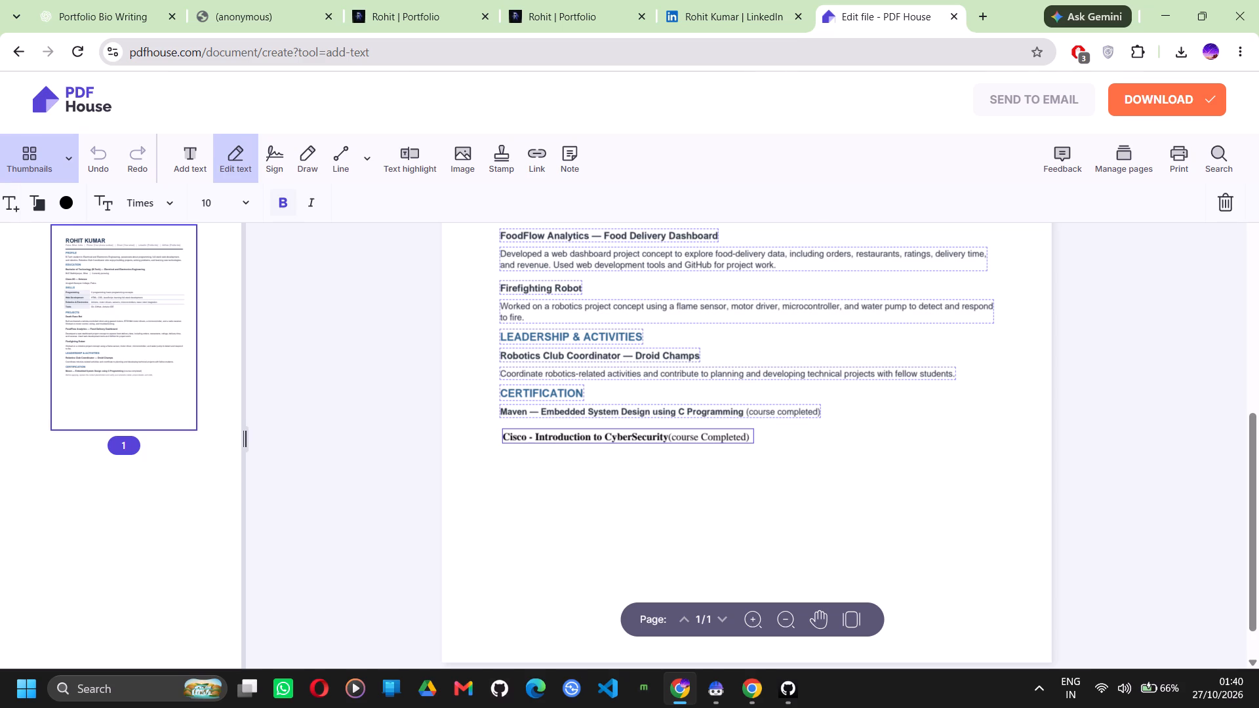
{"action": "left_click", "coordinate": [572, 429]}
{"action": "left_click", "coordinate": [560, 429]}
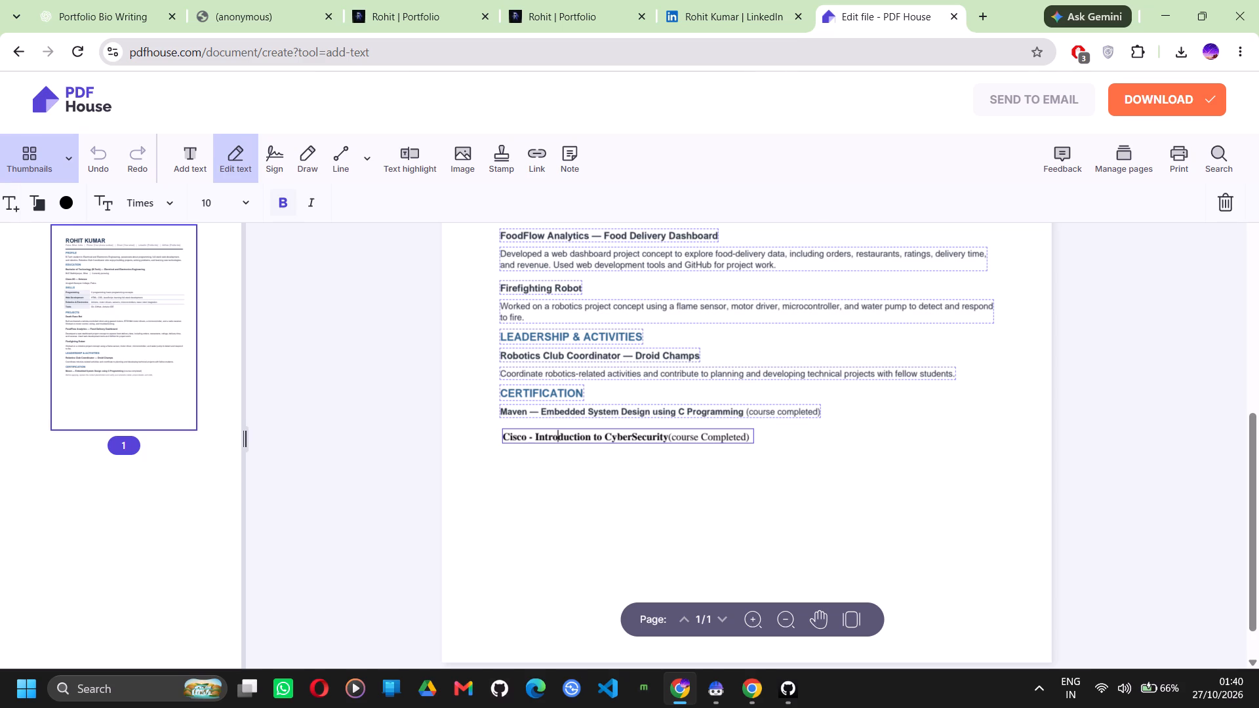
{"action": "left_click", "coordinate": [560, 435]}
{"action": "left_click", "coordinate": [563, 444]}
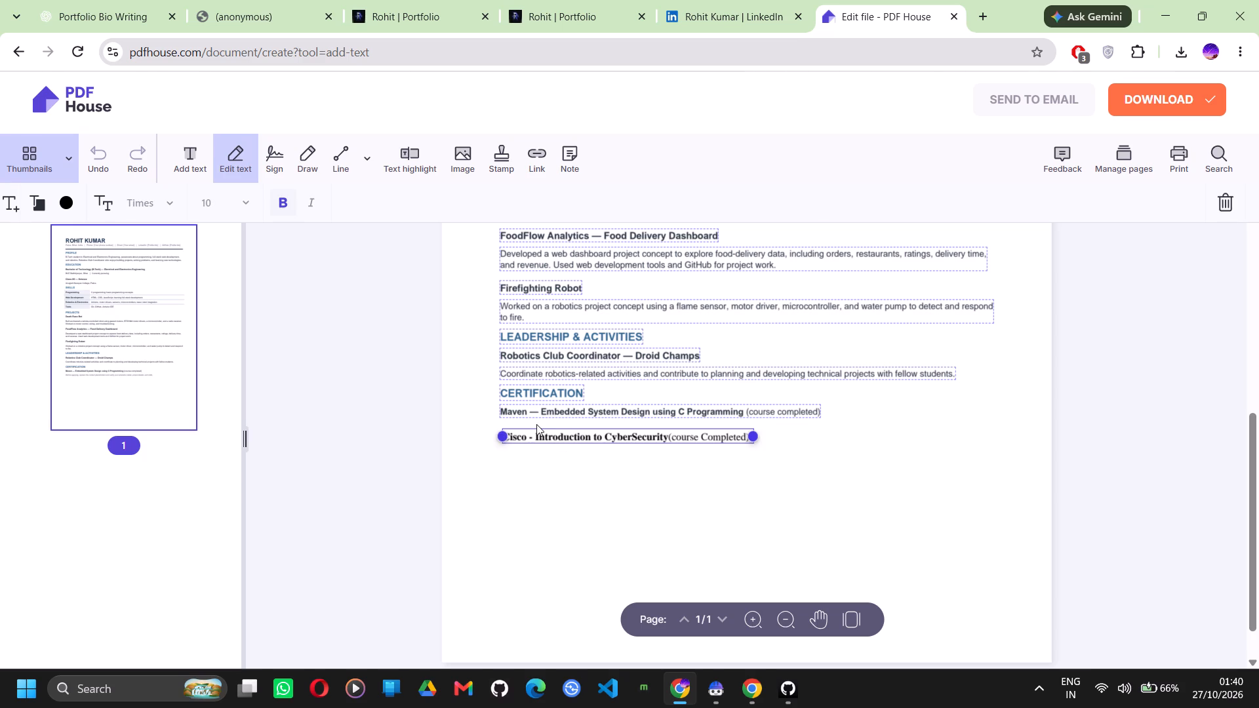
{"action": "left_click", "coordinate": [541, 429]}
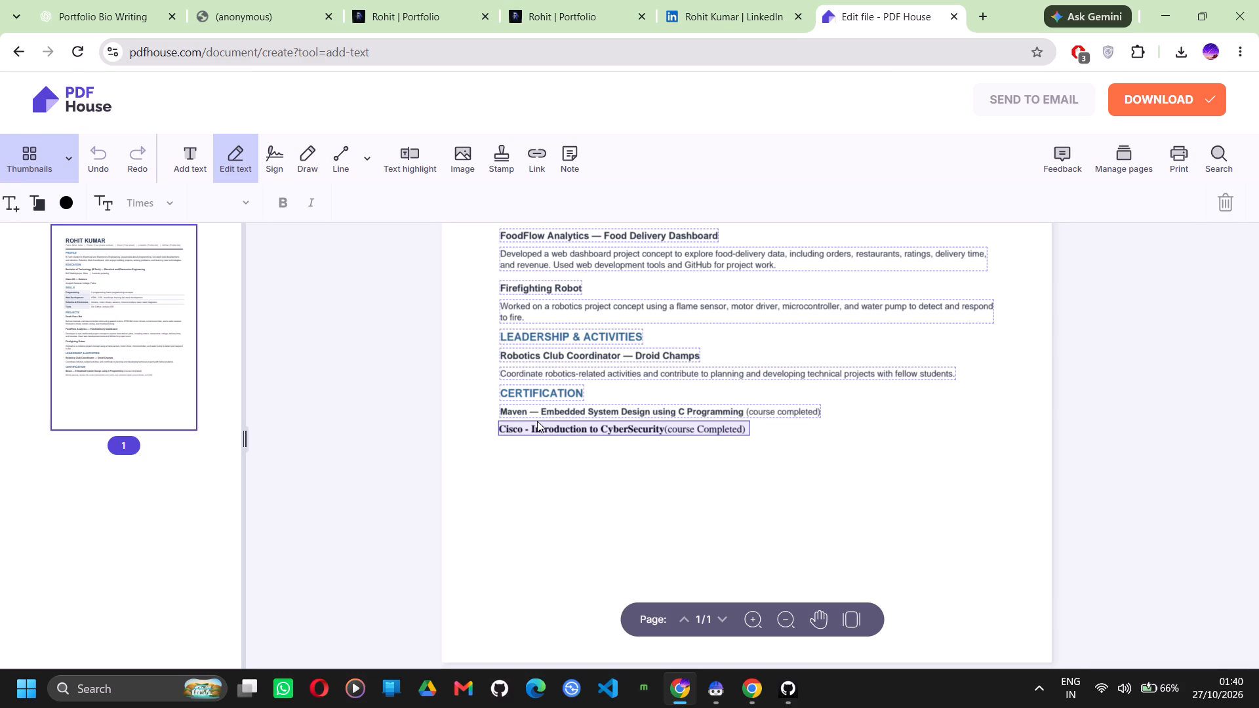
{"action": "left_click", "coordinate": [548, 491]}
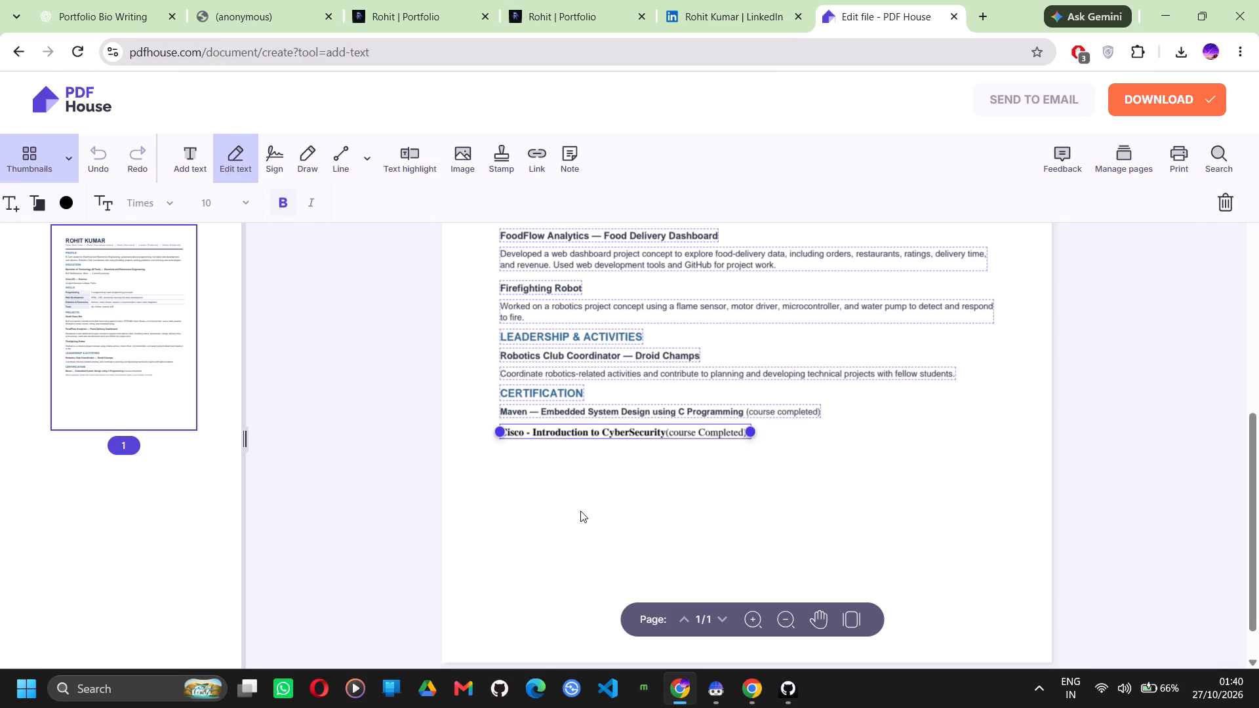
{"action": "left_click", "coordinate": [580, 511]}
Review the edited resume, from the certification entries up to the contact details and back through the sections.
{"action": "scroll", "coordinate": [609, 348], "scroll_direction": "up", "scroll_amount": 2}
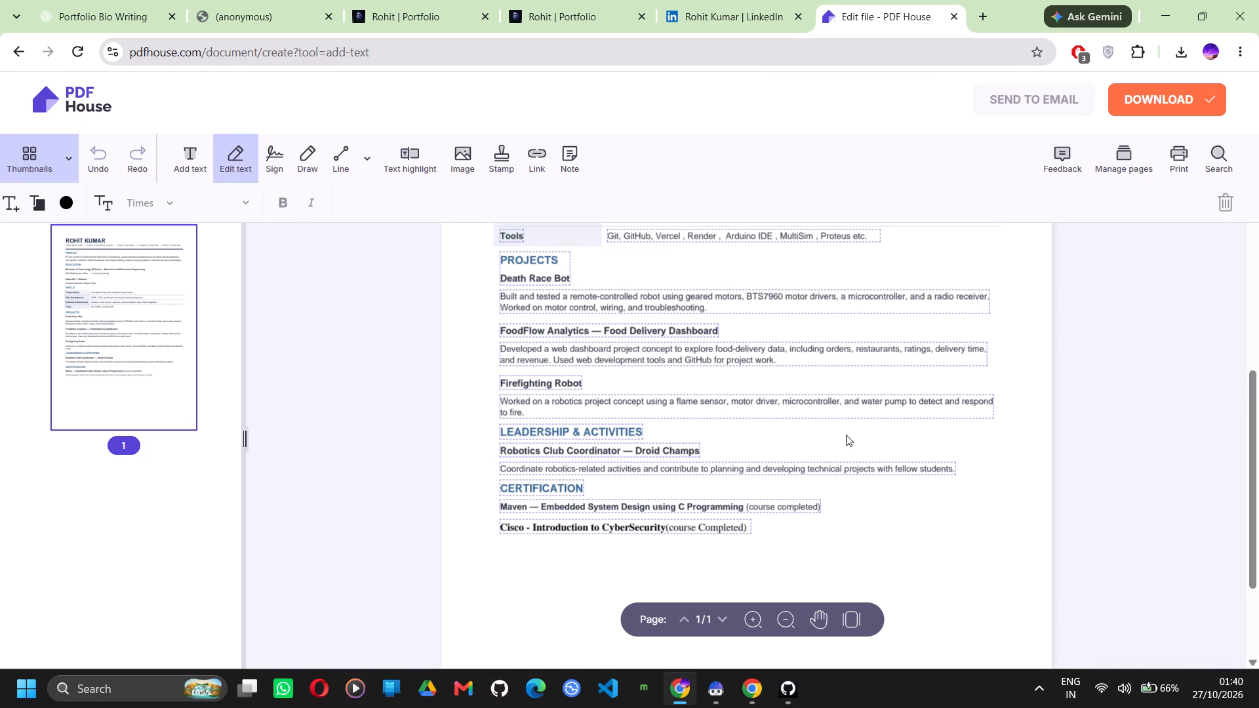
{"action": "left_click", "coordinate": [1005, 403]}
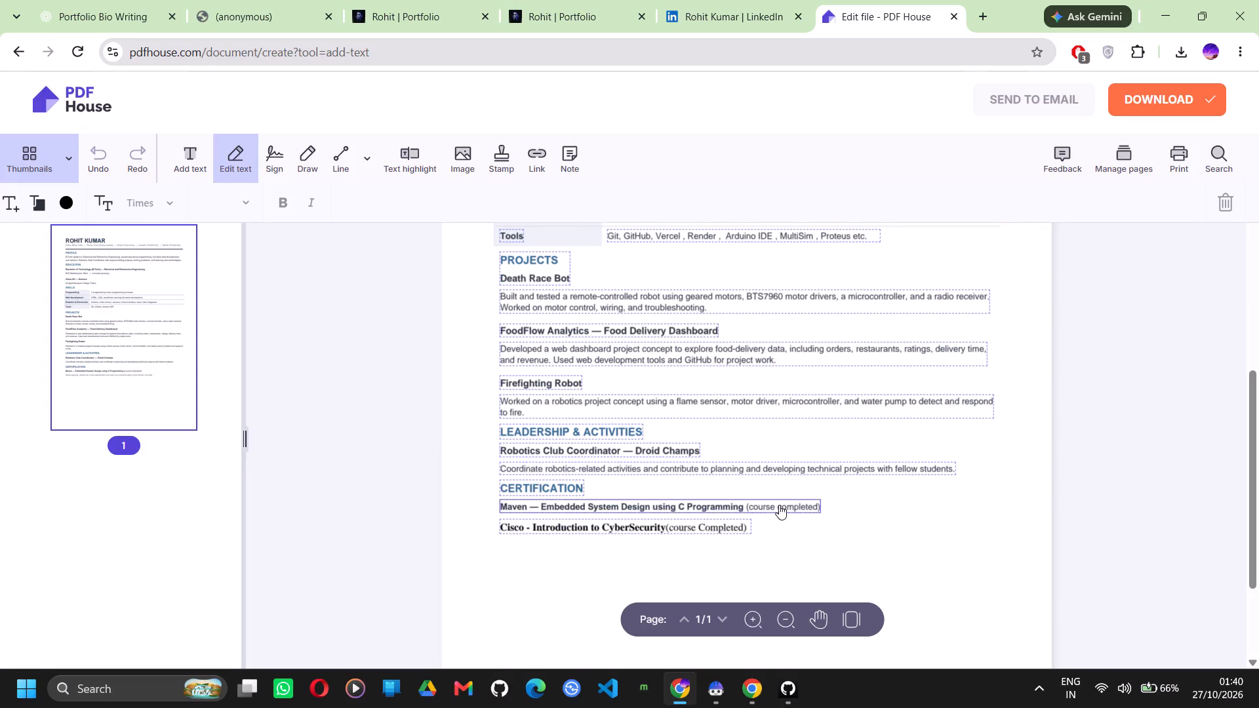
{"action": "scroll", "coordinate": [779, 505], "scroll_direction": "up", "scroll_amount": 3}
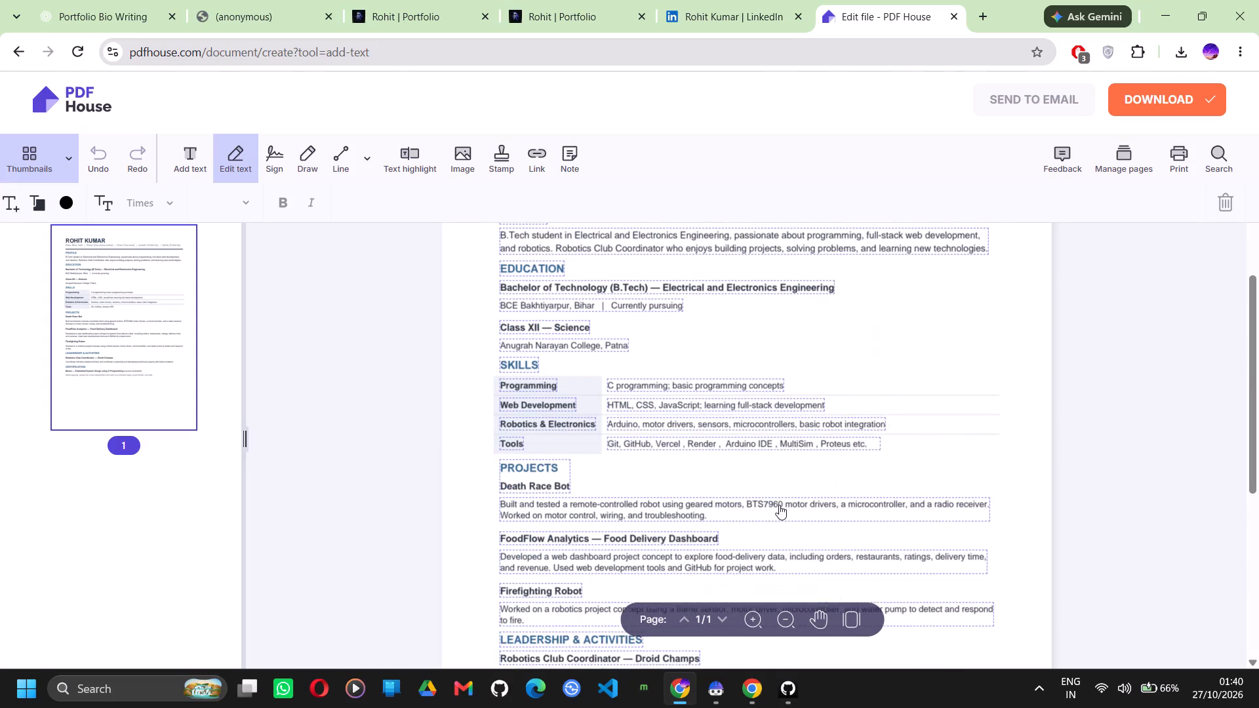
{"action": "scroll", "coordinate": [779, 505], "scroll_direction": "up", "scroll_amount": 1}
{"action": "scroll", "coordinate": [717, 379], "scroll_direction": "up", "scroll_amount": 1}
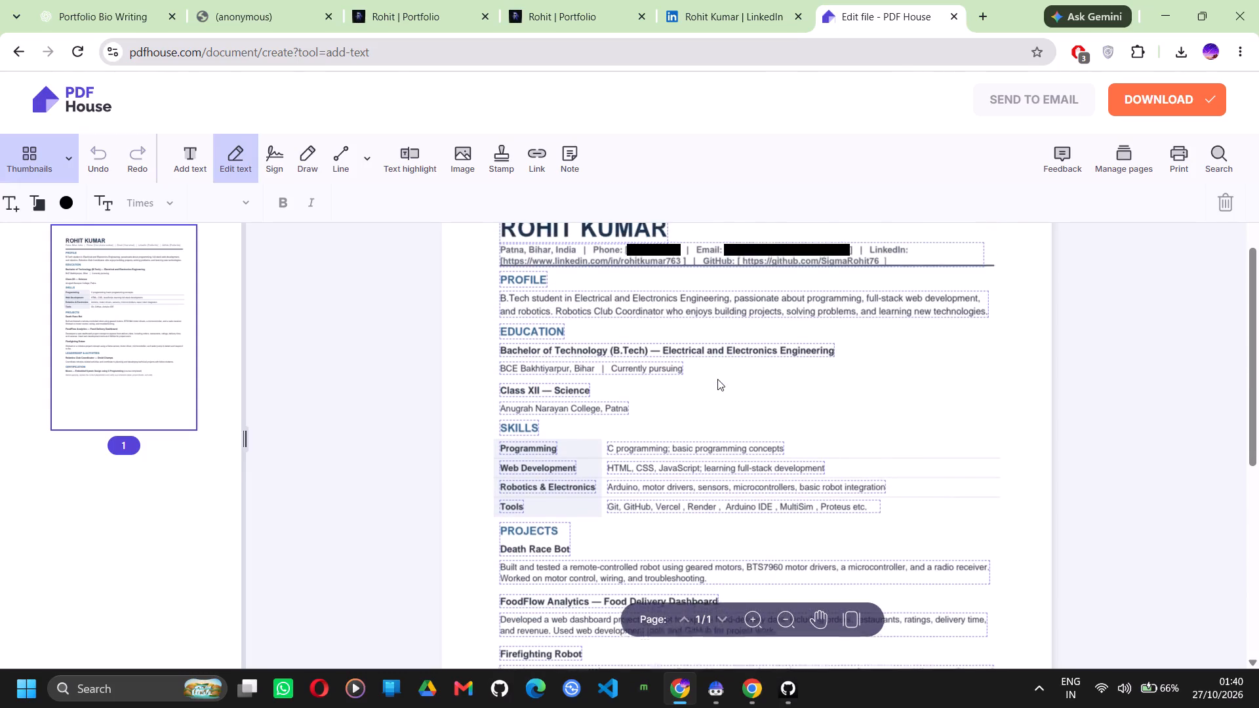
{"action": "scroll", "coordinate": [717, 379], "scroll_direction": "up", "scroll_amount": 1}
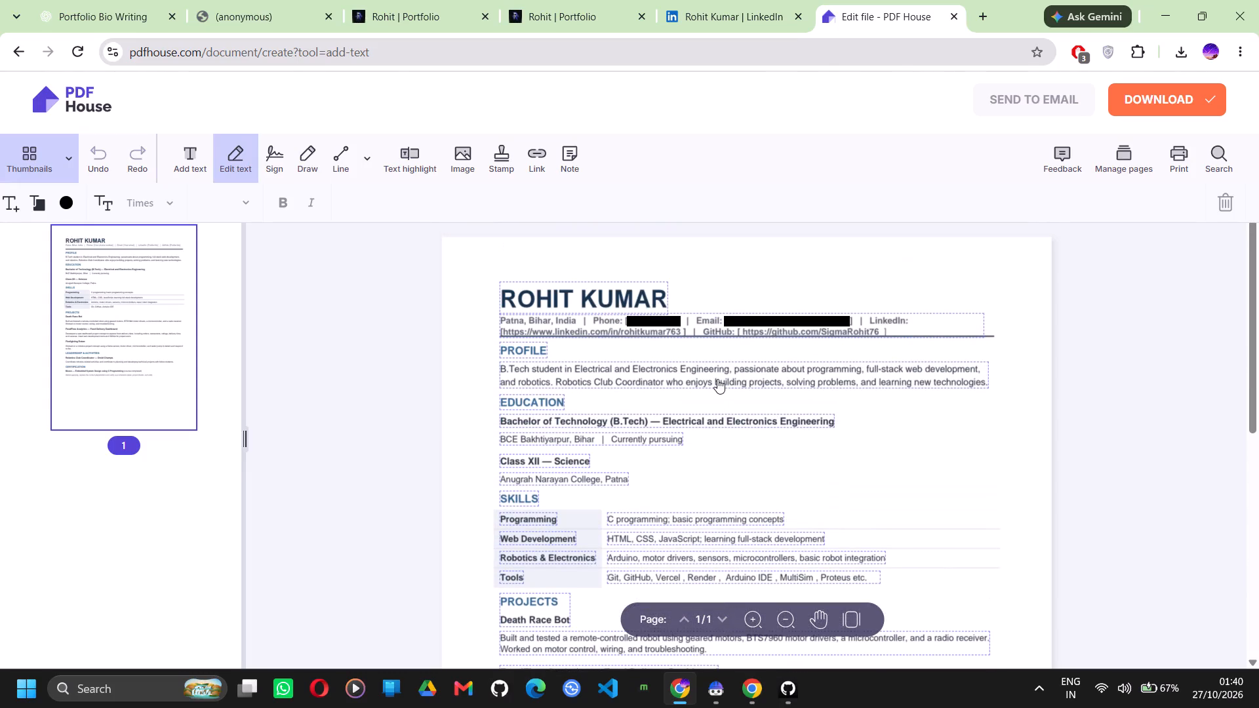
{"action": "scroll", "coordinate": [717, 379], "scroll_direction": "down", "scroll_amount": 4}
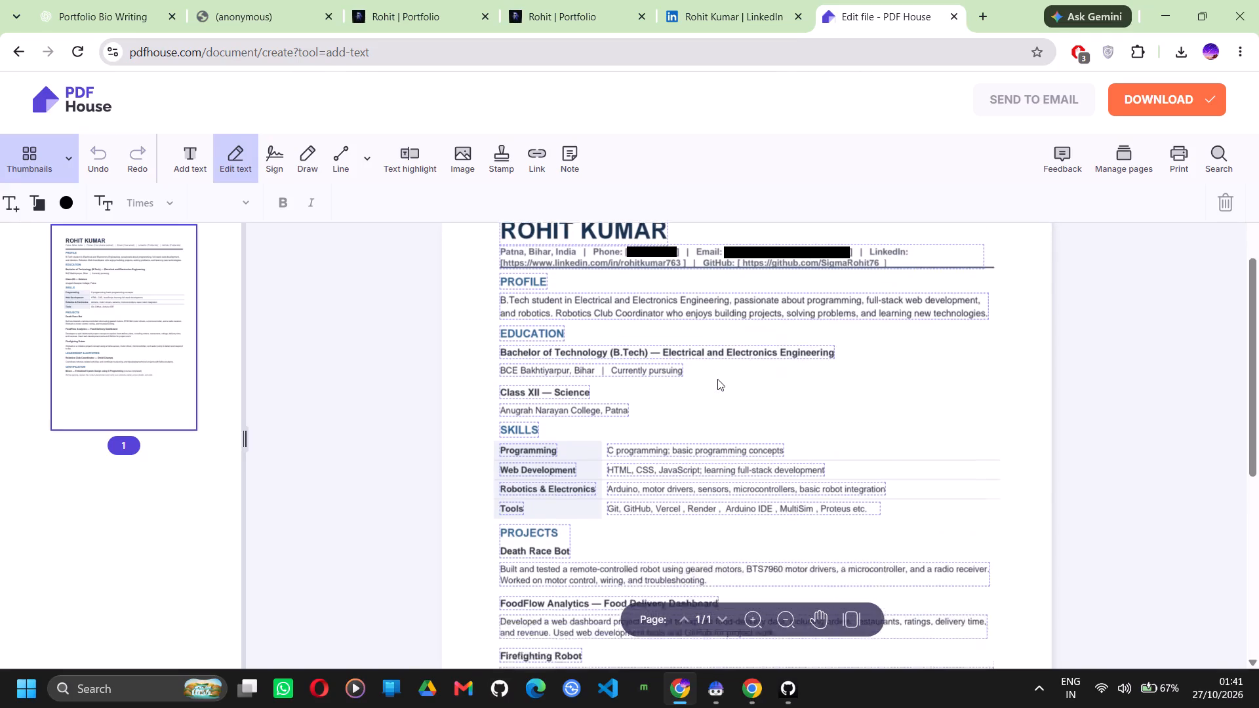
{"action": "scroll", "coordinate": [717, 379], "scroll_direction": "down", "scroll_amount": 3}
{"action": "scroll", "coordinate": [717, 379], "scroll_direction": "up", "scroll_amount": 6}
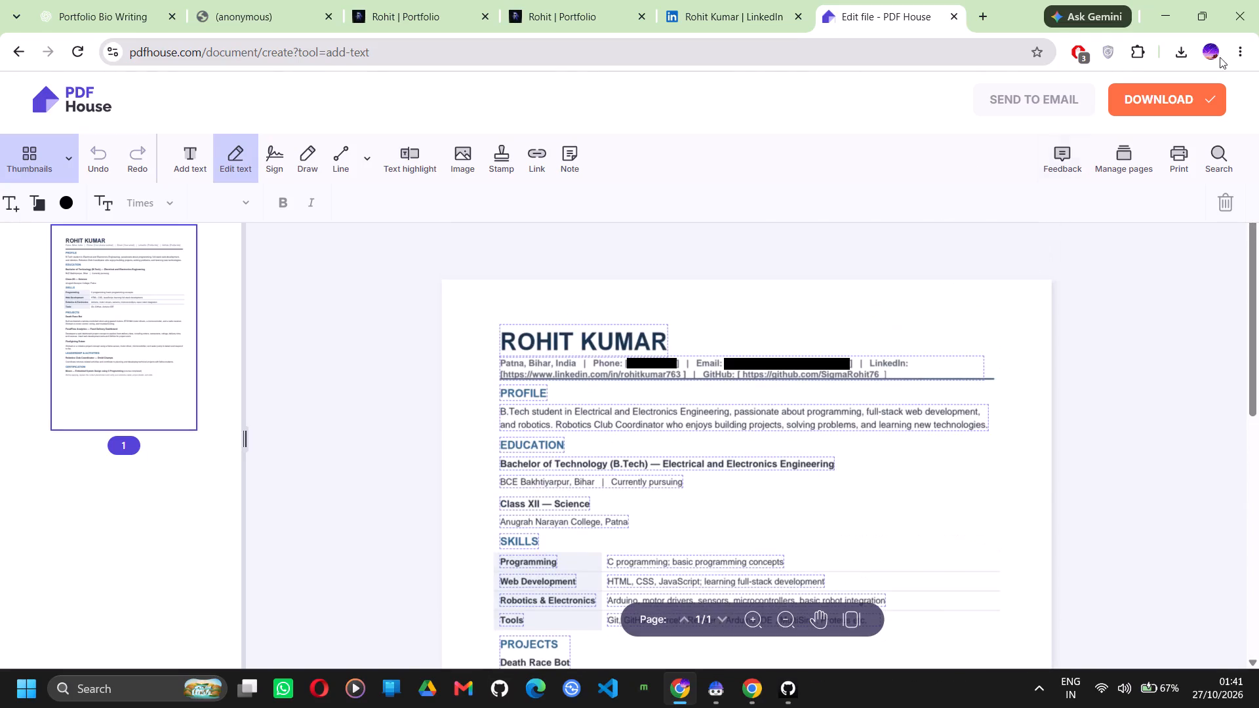
Download the edited resume in PDF format, keeping the suggested file name.
{"action": "left_click", "coordinate": [1200, 98]}
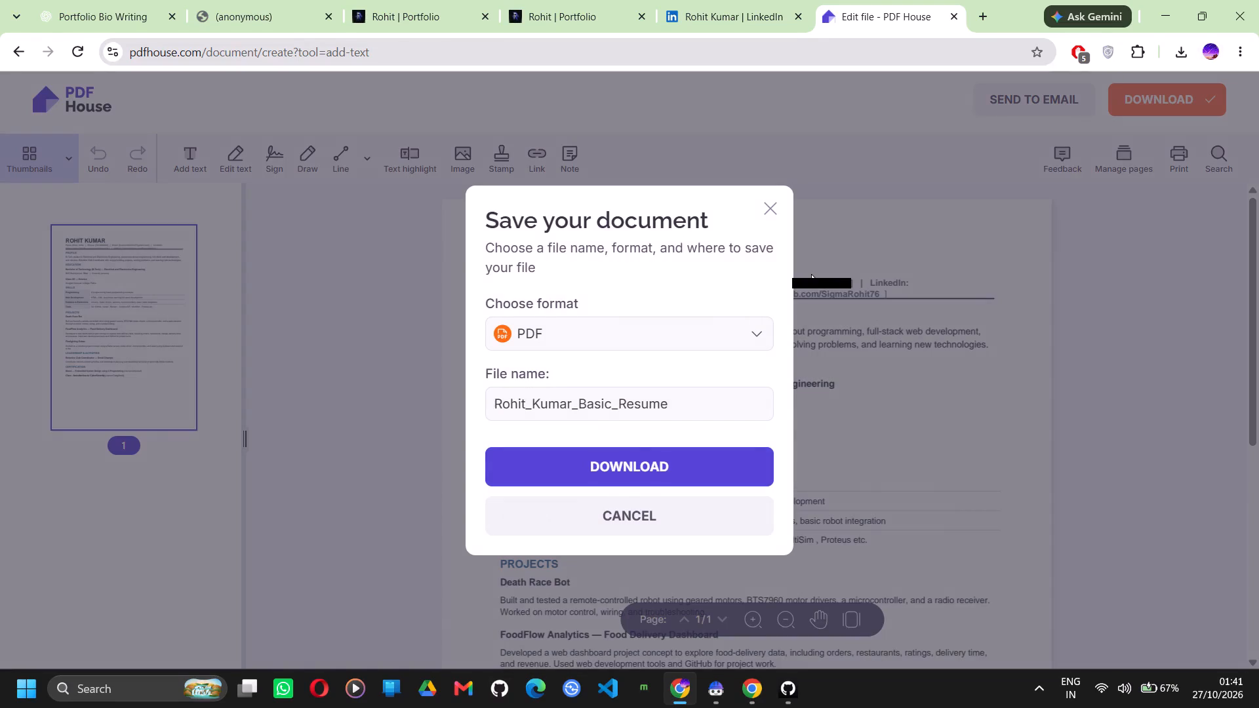
{"action": "left_click", "coordinate": [618, 458]}
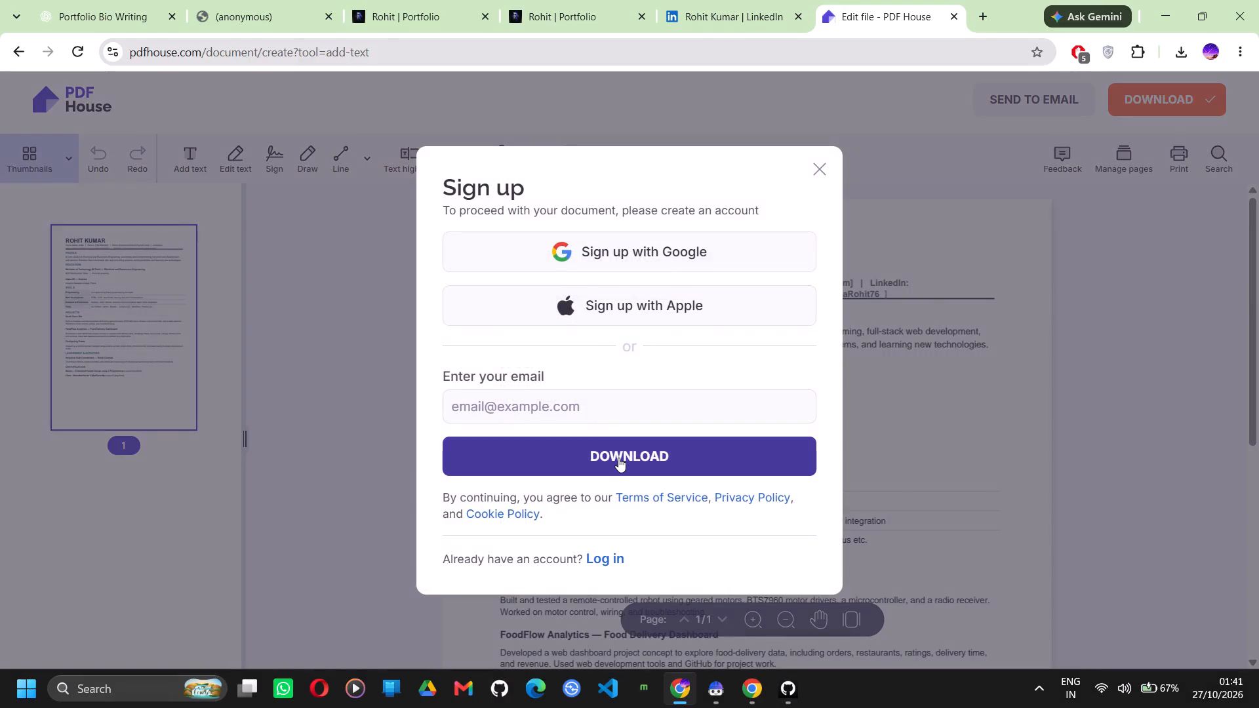
{"action": "left_click", "coordinate": [618, 458]}
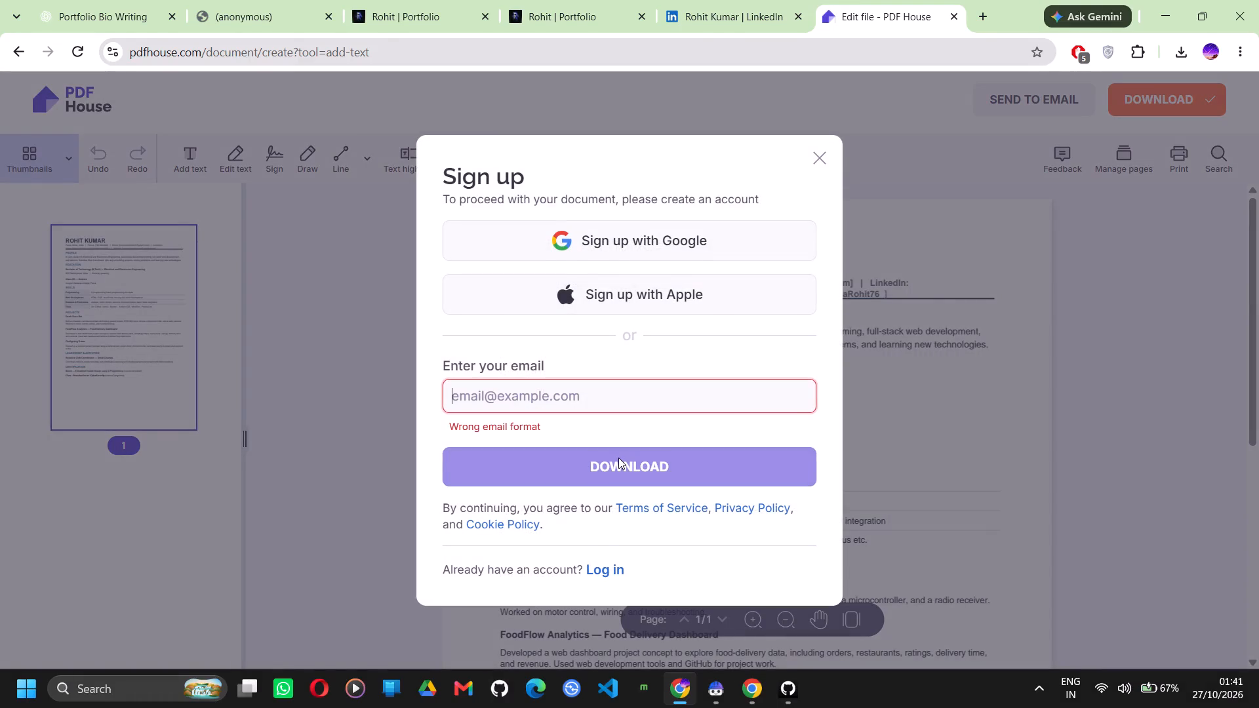
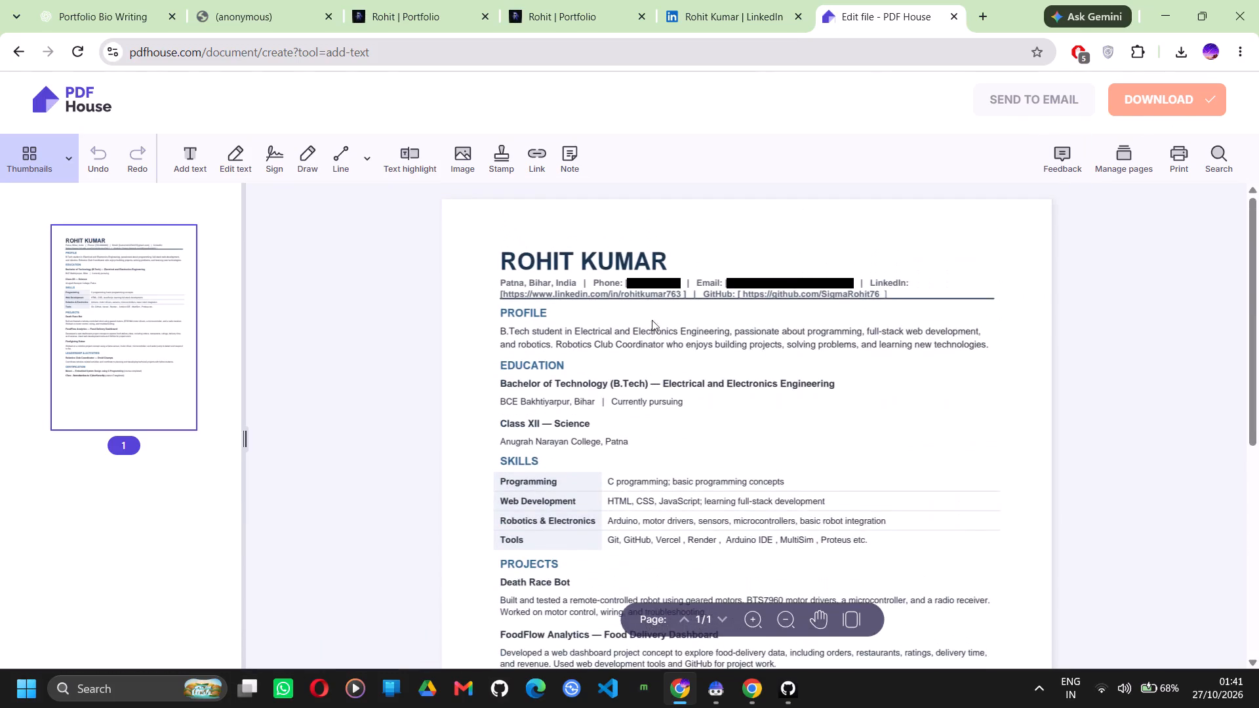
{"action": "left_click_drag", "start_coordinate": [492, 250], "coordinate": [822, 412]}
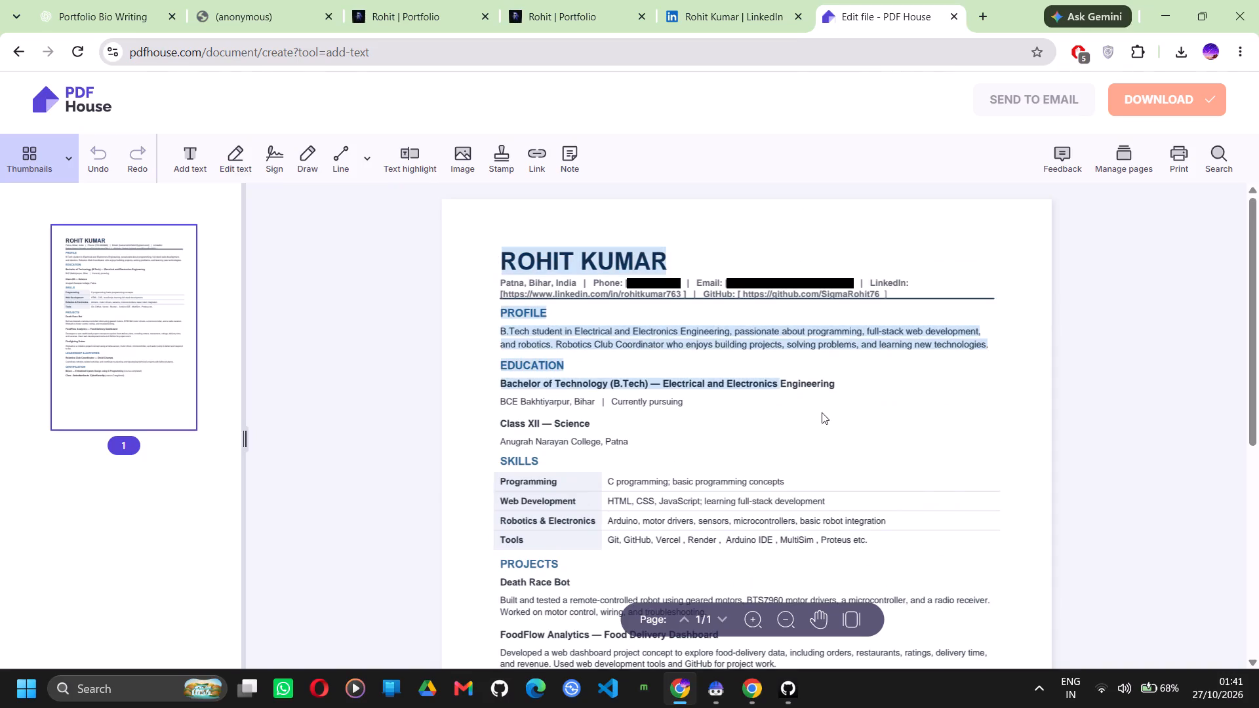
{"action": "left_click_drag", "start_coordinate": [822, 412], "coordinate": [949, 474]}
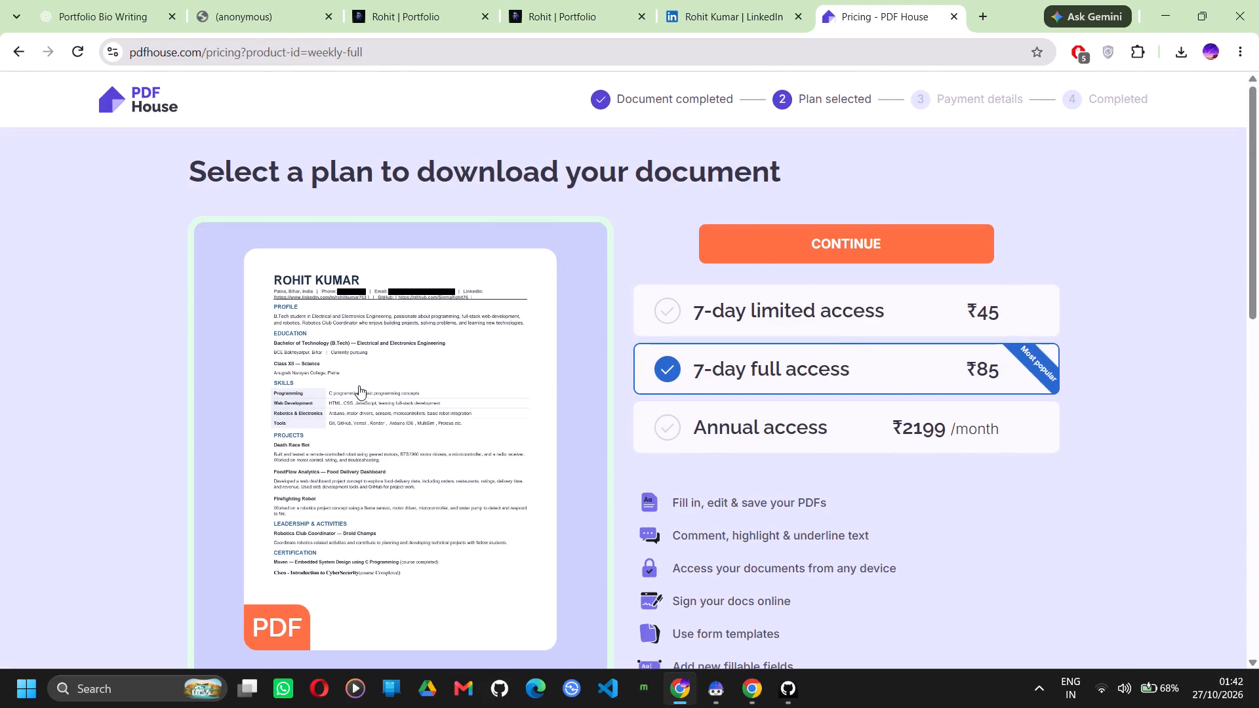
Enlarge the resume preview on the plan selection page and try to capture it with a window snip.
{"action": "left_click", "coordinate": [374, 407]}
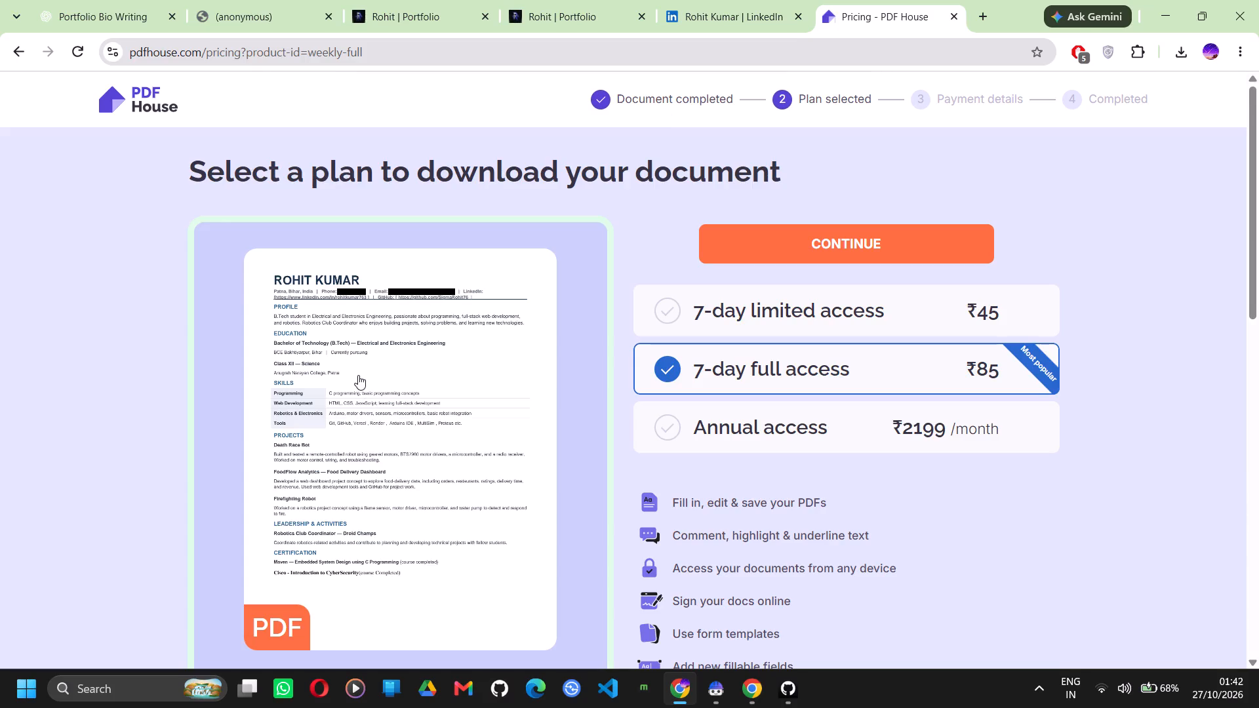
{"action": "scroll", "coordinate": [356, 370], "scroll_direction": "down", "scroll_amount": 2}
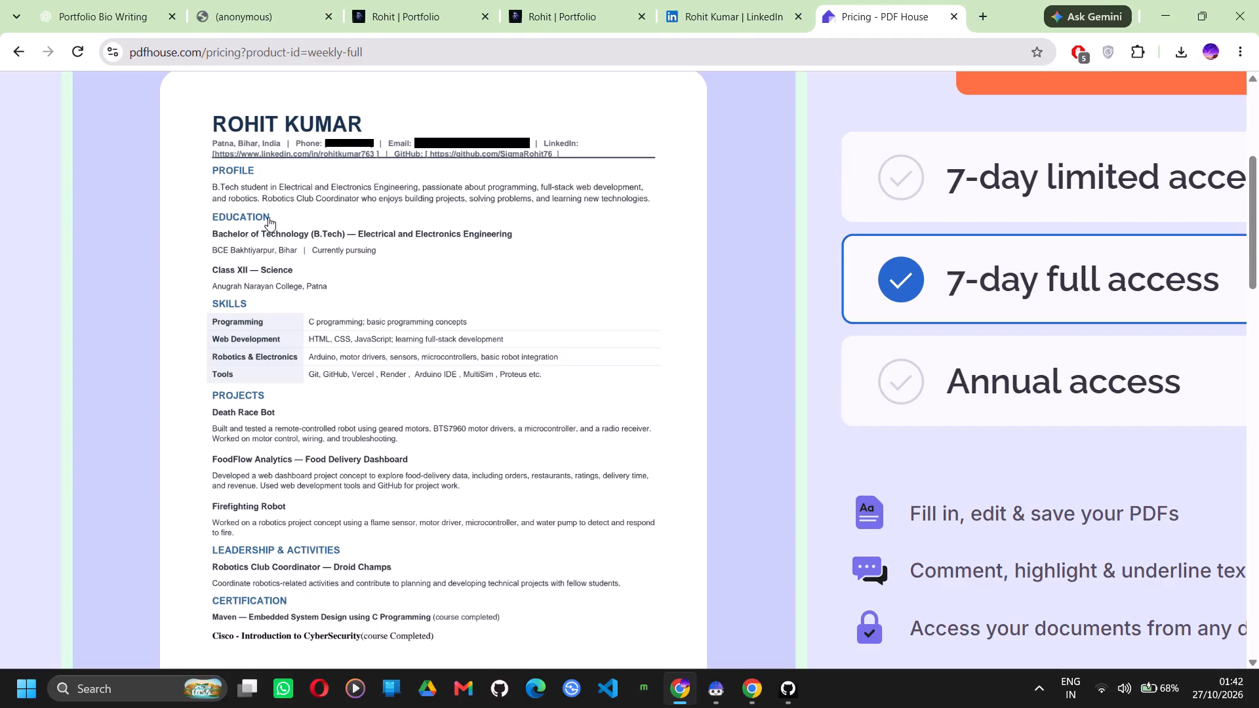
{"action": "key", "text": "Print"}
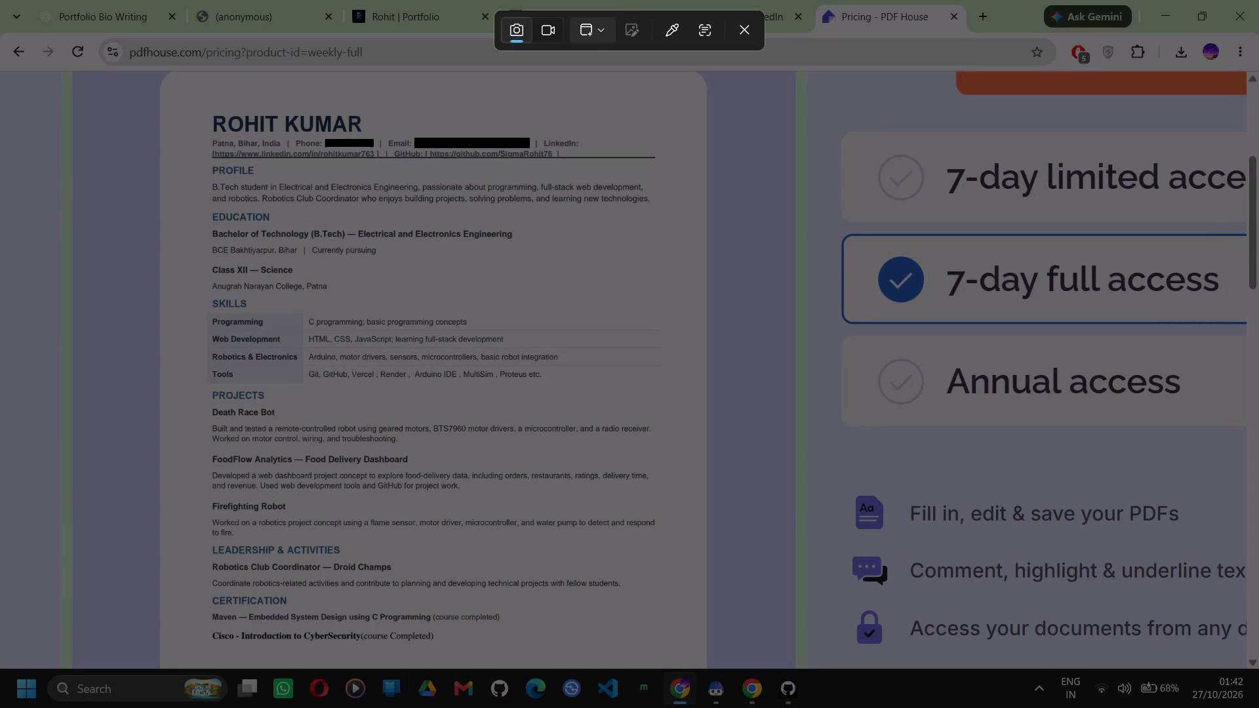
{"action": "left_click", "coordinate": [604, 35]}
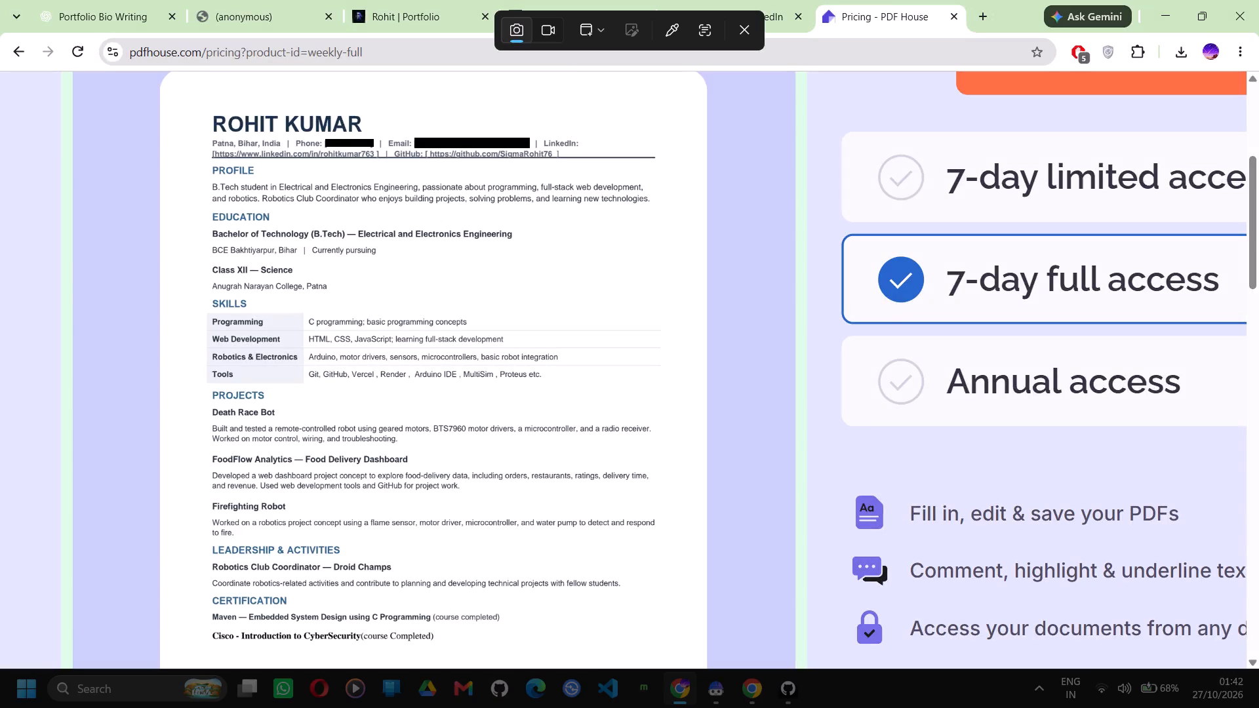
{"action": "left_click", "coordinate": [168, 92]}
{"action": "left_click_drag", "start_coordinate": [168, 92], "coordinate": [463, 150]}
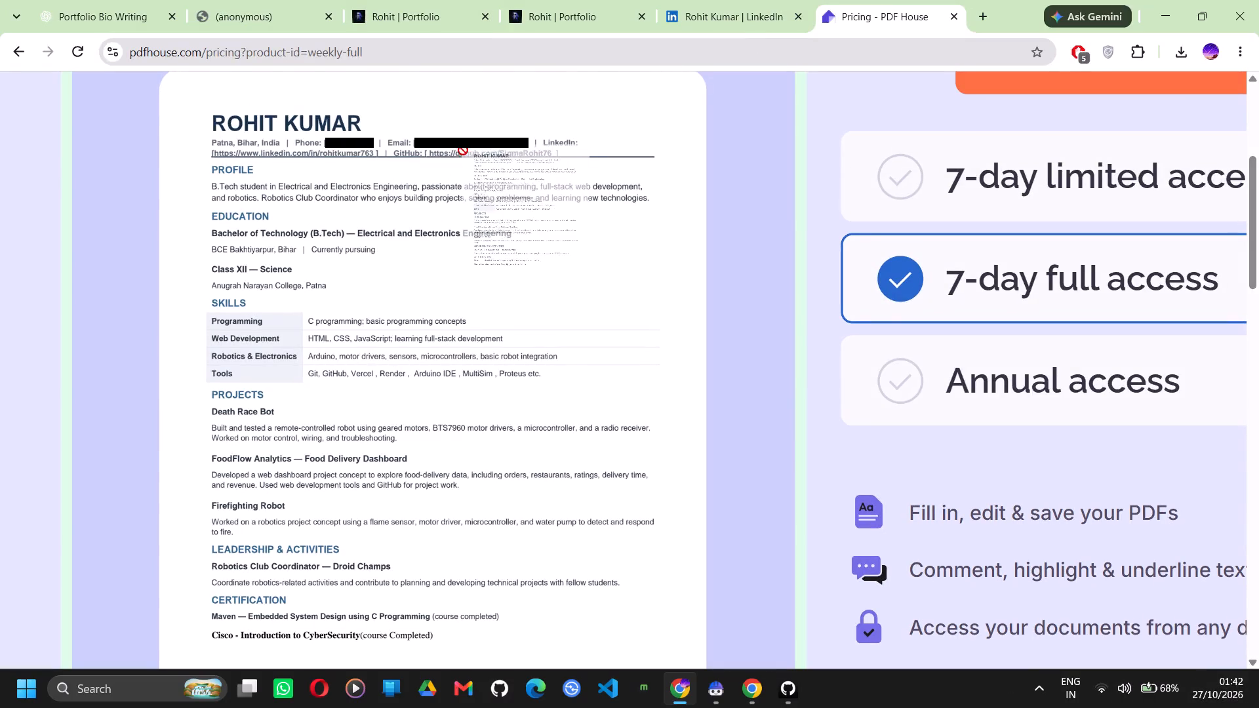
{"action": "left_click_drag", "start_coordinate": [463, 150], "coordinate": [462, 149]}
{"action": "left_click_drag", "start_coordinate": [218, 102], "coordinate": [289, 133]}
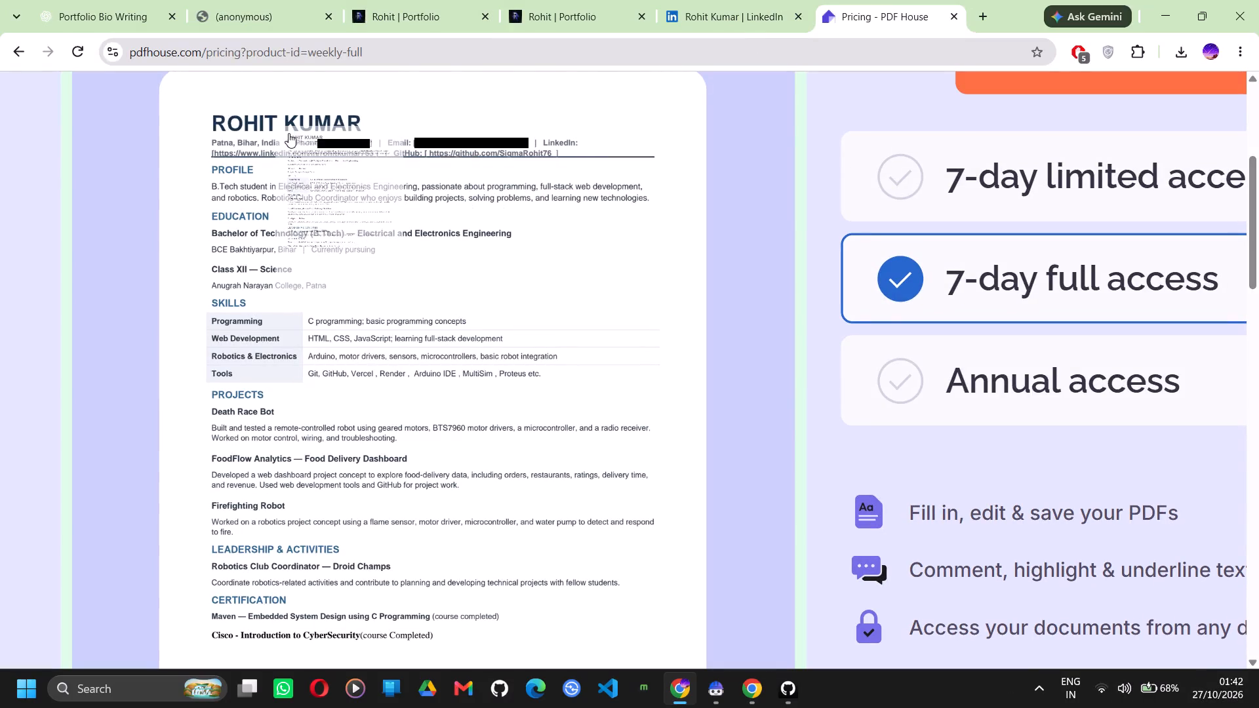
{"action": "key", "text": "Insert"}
{"action": "key", "text": "Print"}
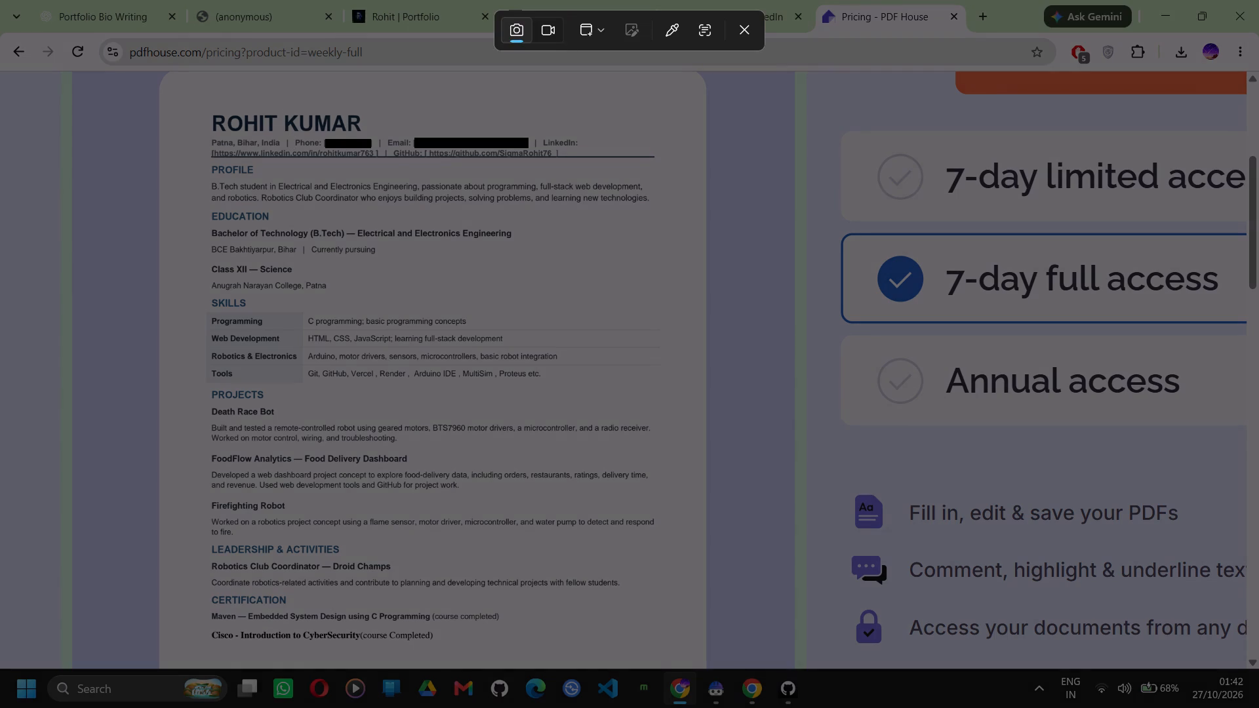
{"action": "left_click", "coordinate": [612, 31]}
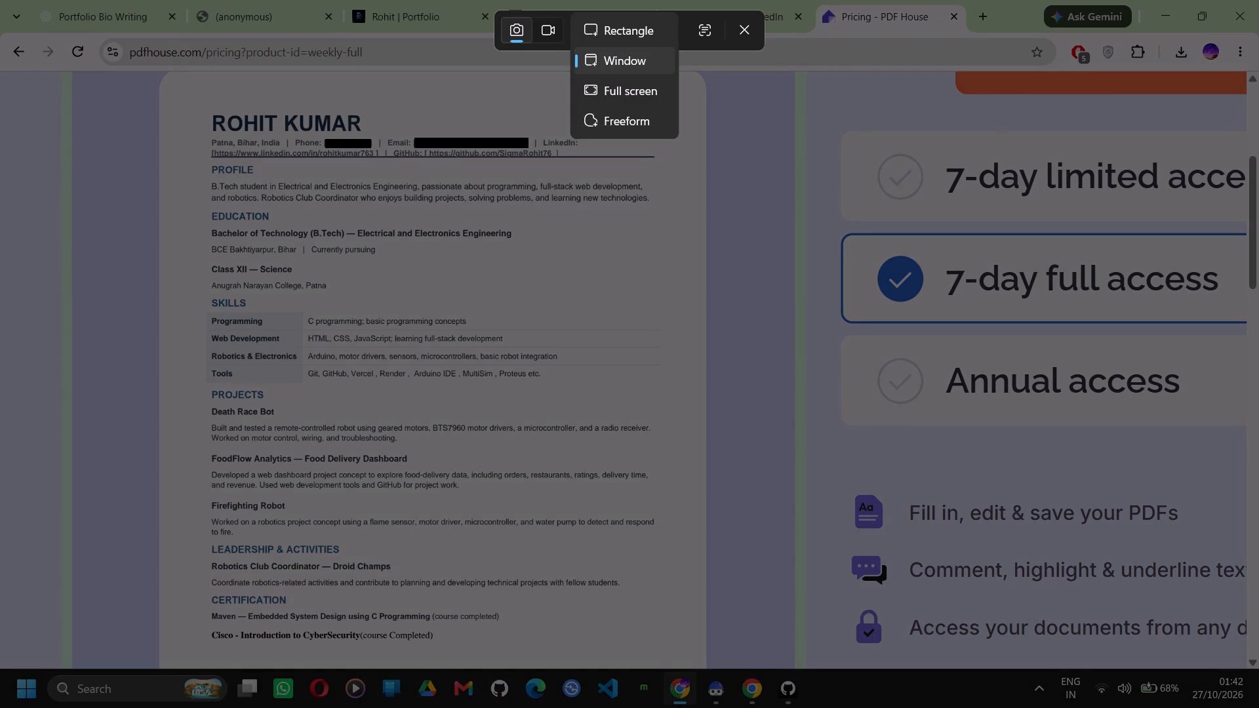
{"action": "left_click", "coordinate": [618, 39]}
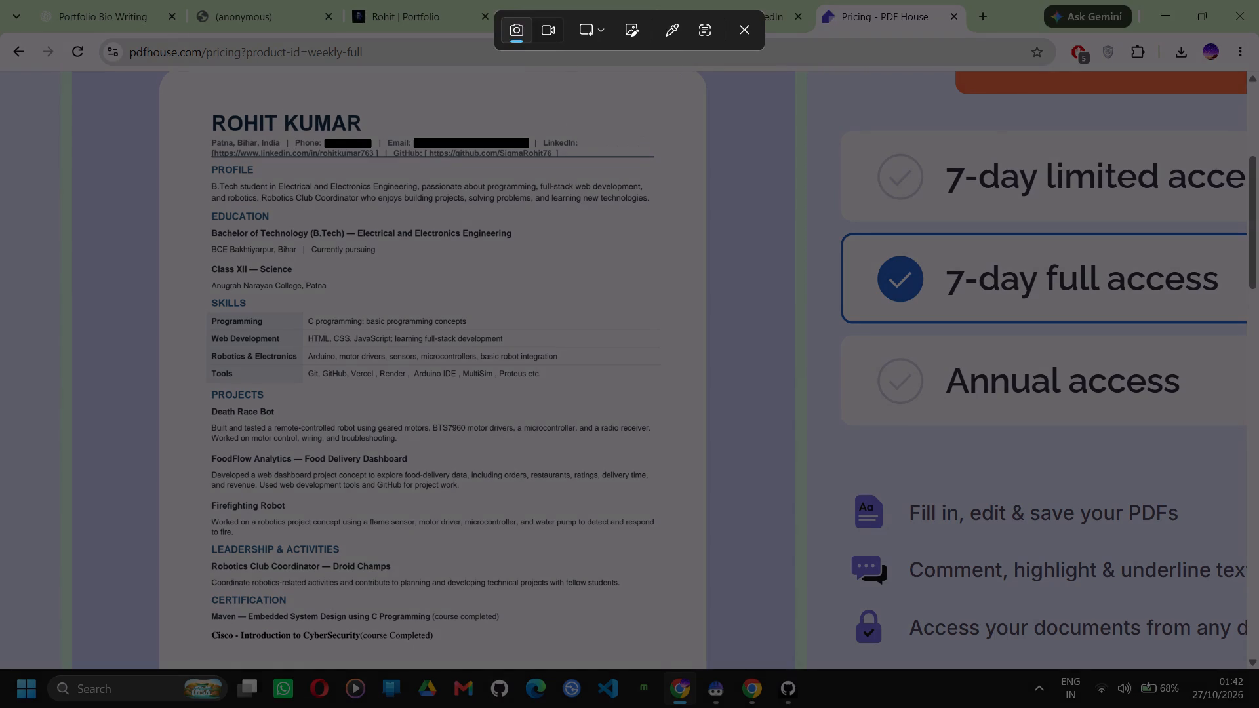
{"action": "left_click_drag", "start_coordinate": [170, 89], "coordinate": [558, 519]}
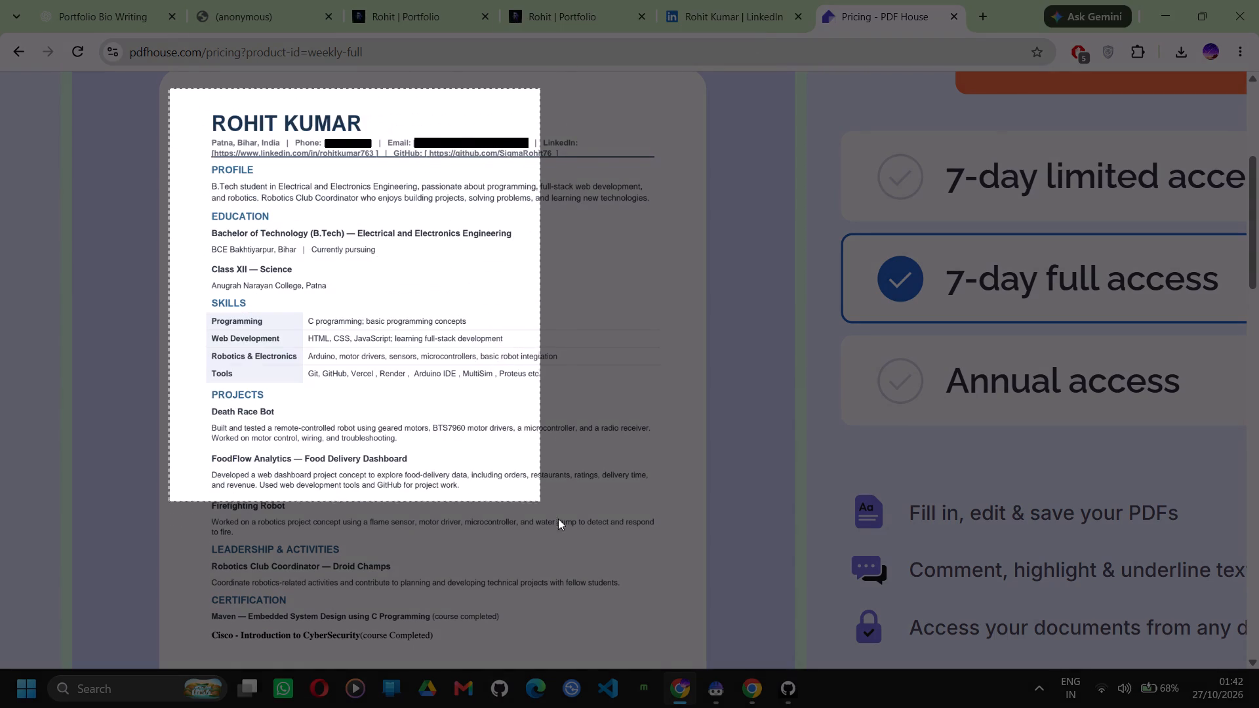
{"action": "left_click_drag", "start_coordinate": [558, 519], "coordinate": [649, 707]}
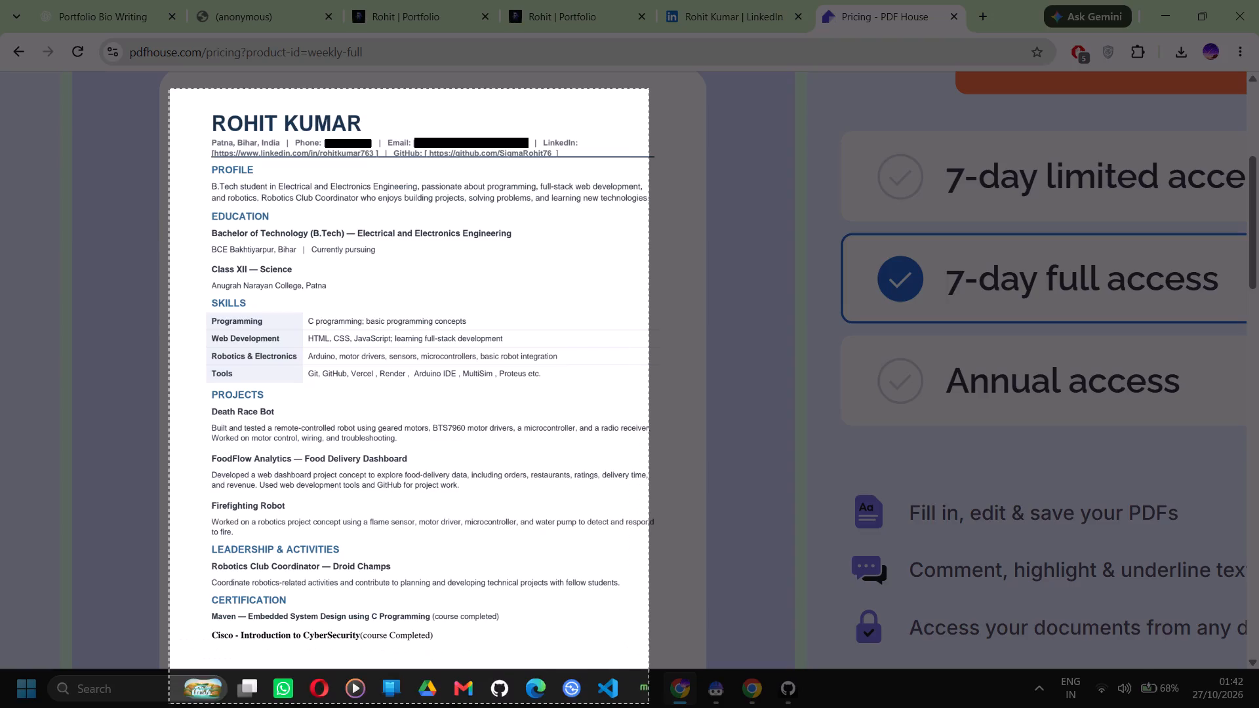
{"action": "left_click_drag", "start_coordinate": [649, 707], "coordinate": [652, 654]}
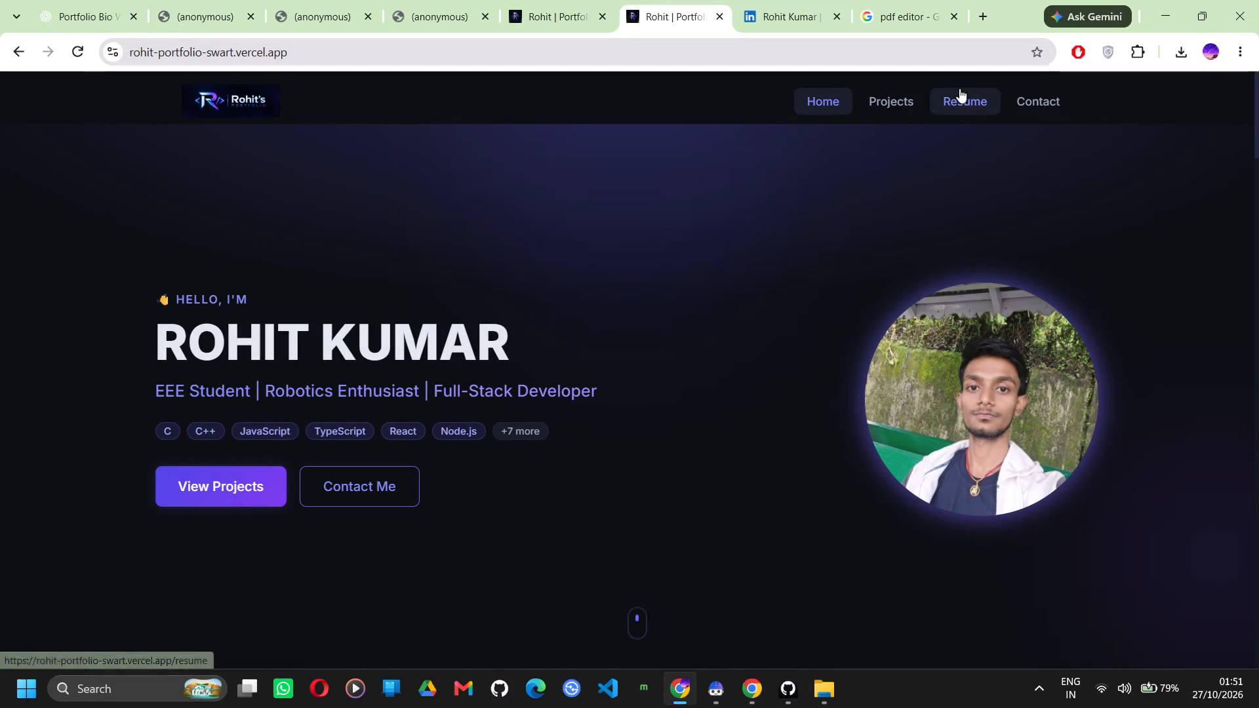
{"action": "left_click", "coordinate": [899, 86]}
{"action": "left_click", "coordinate": [893, 102]}
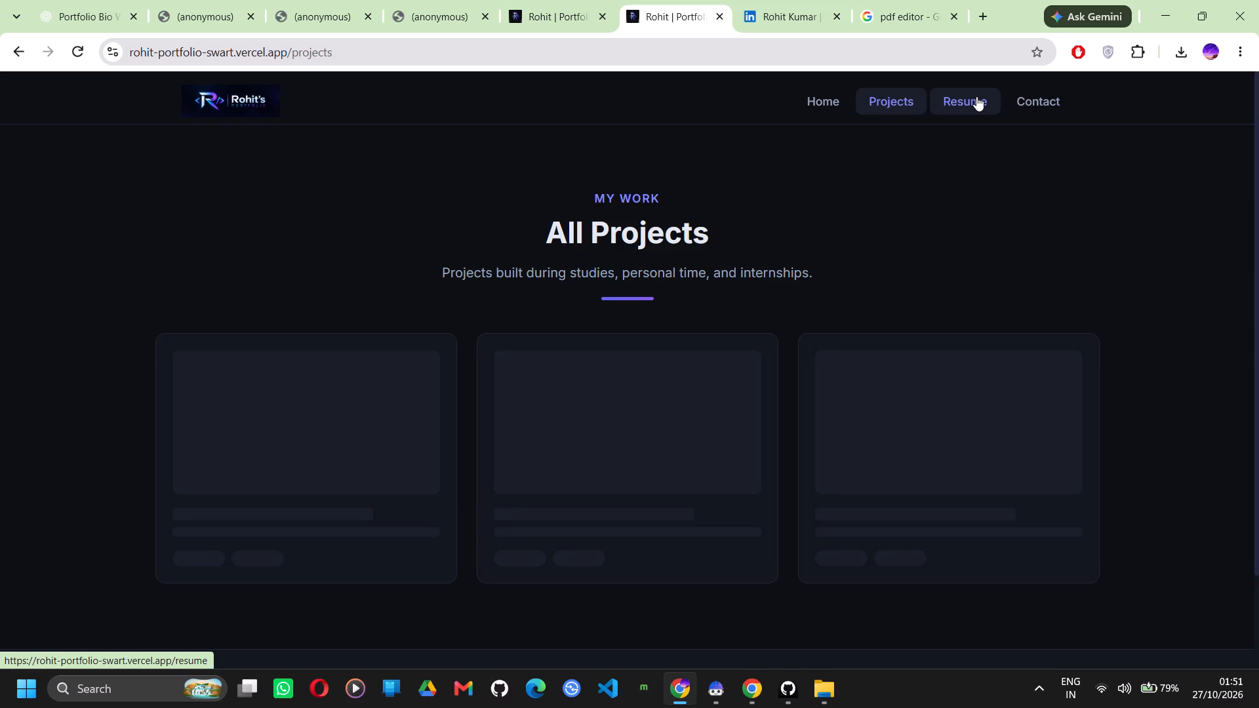
{"action": "left_click", "coordinate": [976, 96]}
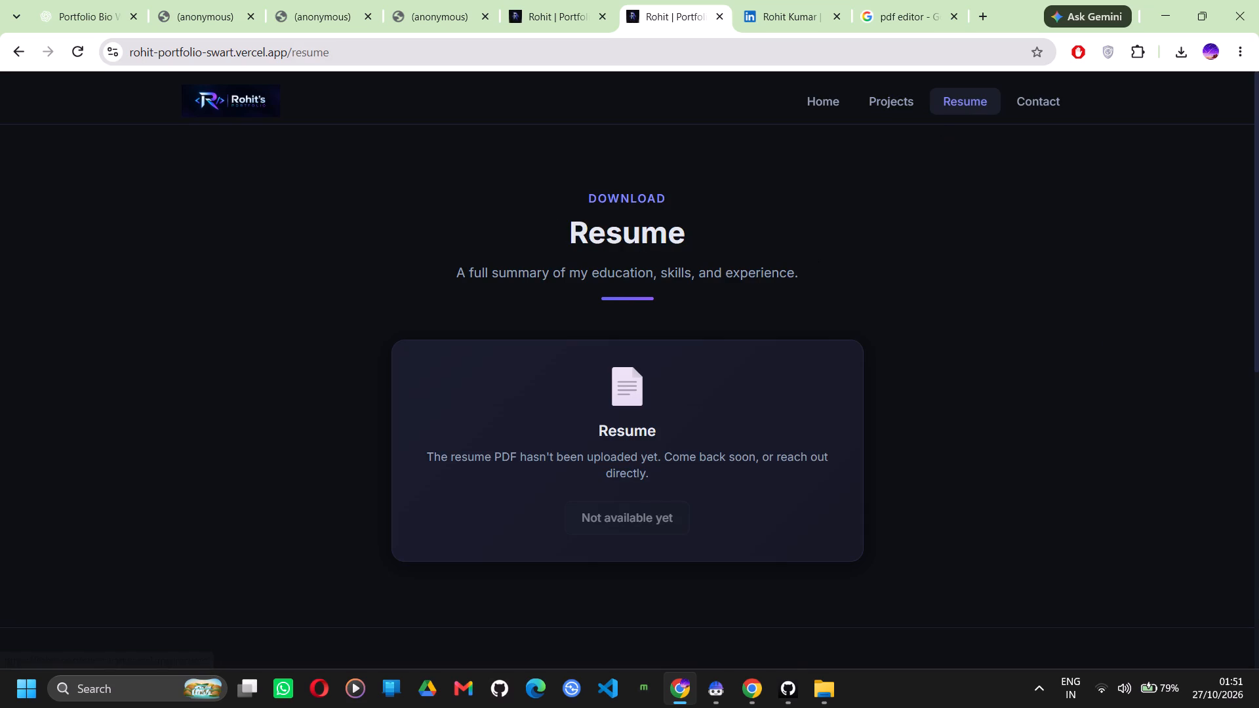
{"action": "left_click", "coordinate": [617, 469]}
{"action": "scroll", "coordinate": [617, 469], "scroll_direction": "down", "scroll_amount": 3}
{"action": "scroll", "coordinate": [617, 469], "scroll_direction": "up", "scroll_amount": 5}
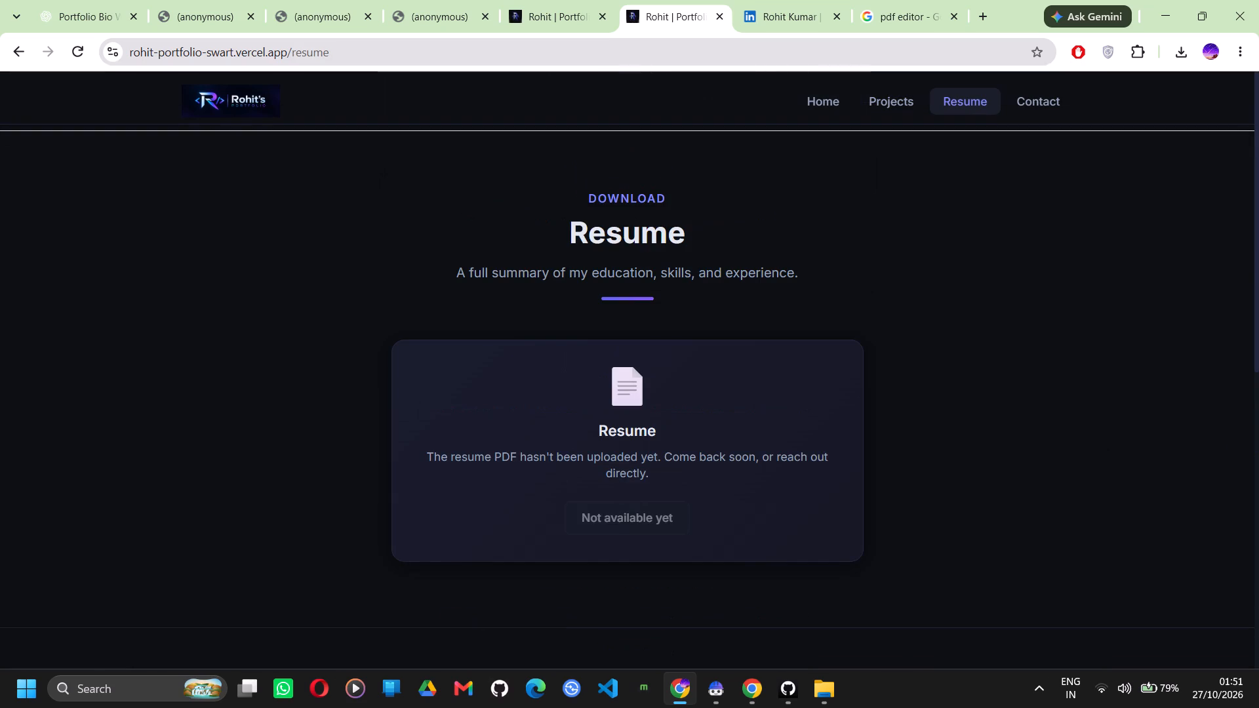
Return to the admin's Manage Resume page, reload it and upload My Resume.pdf from Downloads once more.
{"action": "left_click", "coordinate": [565, 0]}
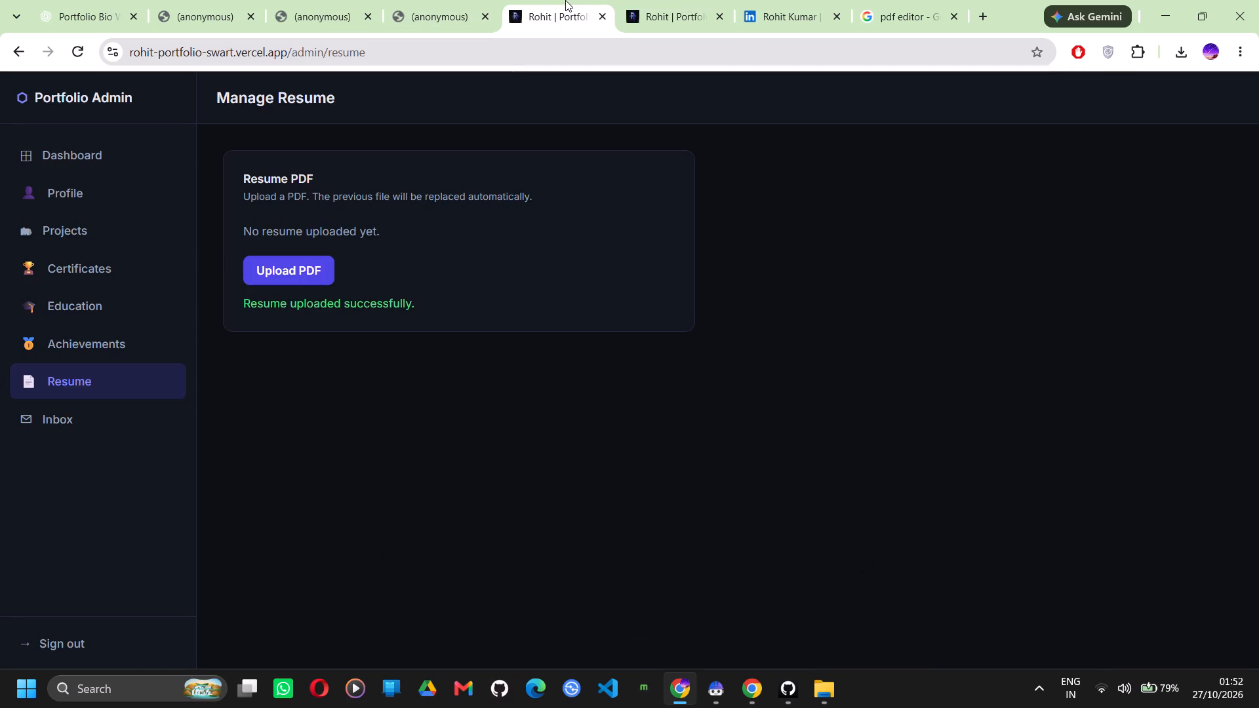
{"action": "scroll", "coordinate": [346, 263], "scroll_direction": "up", "scroll_amount": 5}
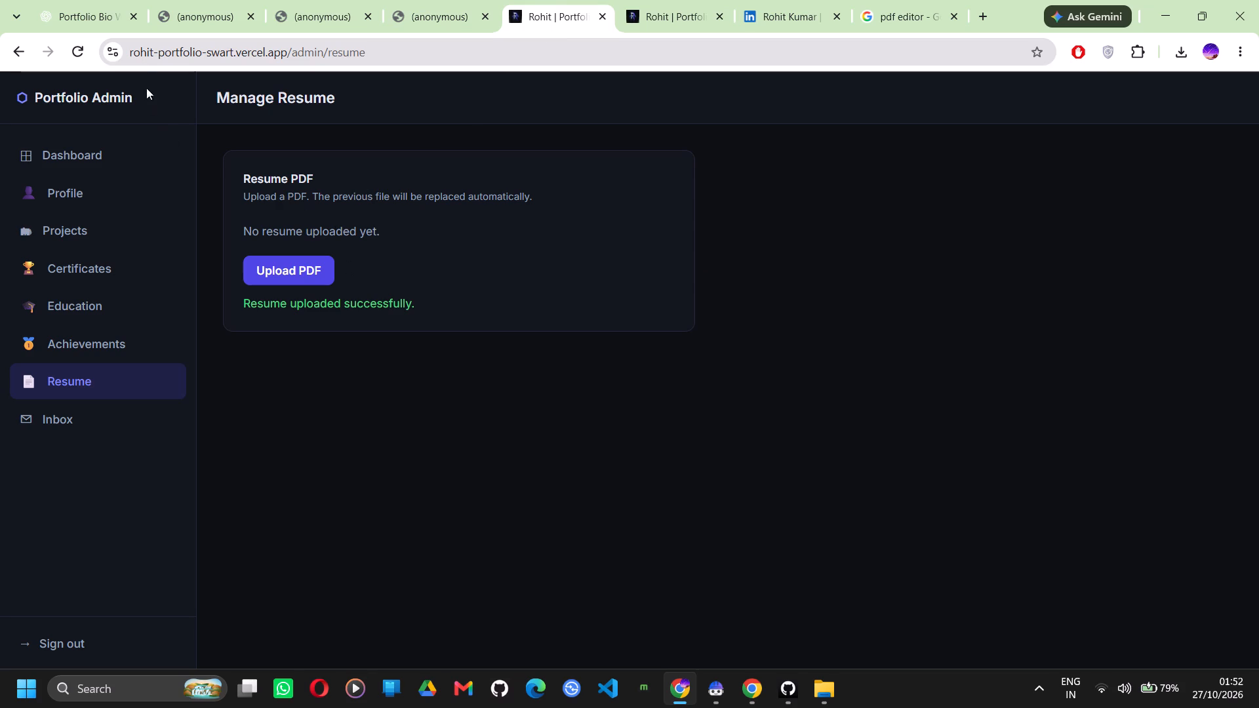
{"action": "left_click", "coordinate": [71, 52]}
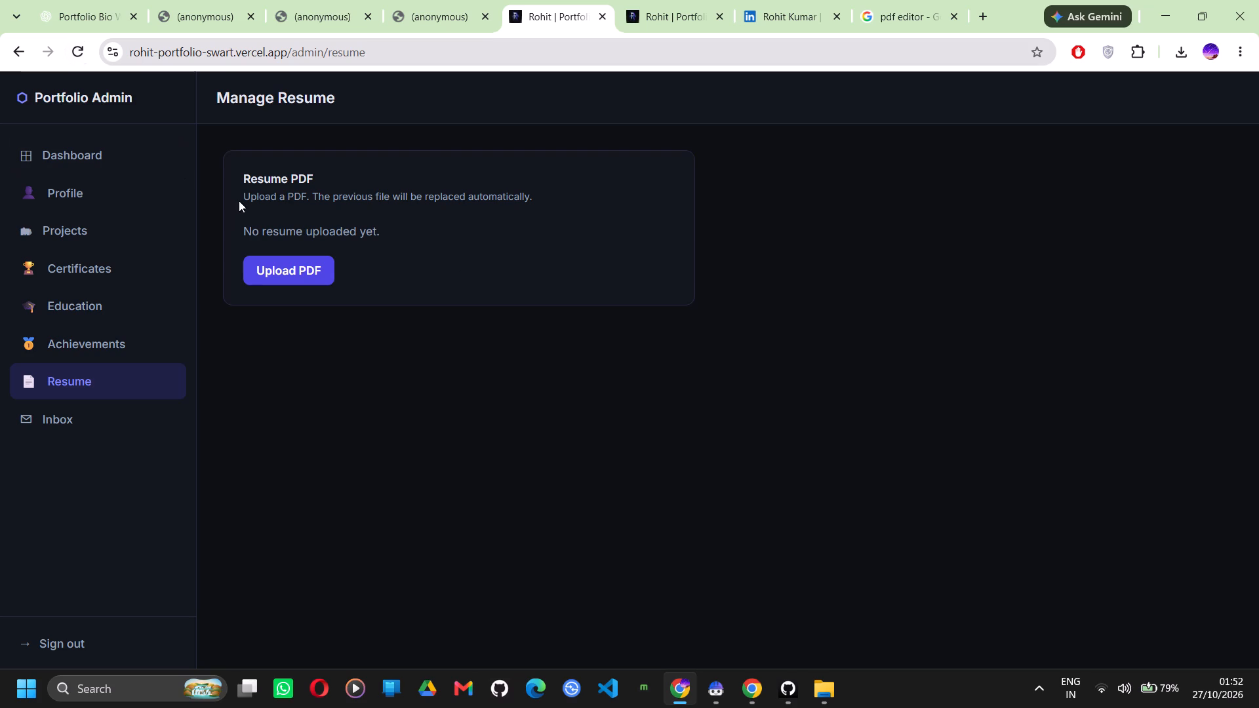
{"action": "left_click", "coordinate": [306, 283]}
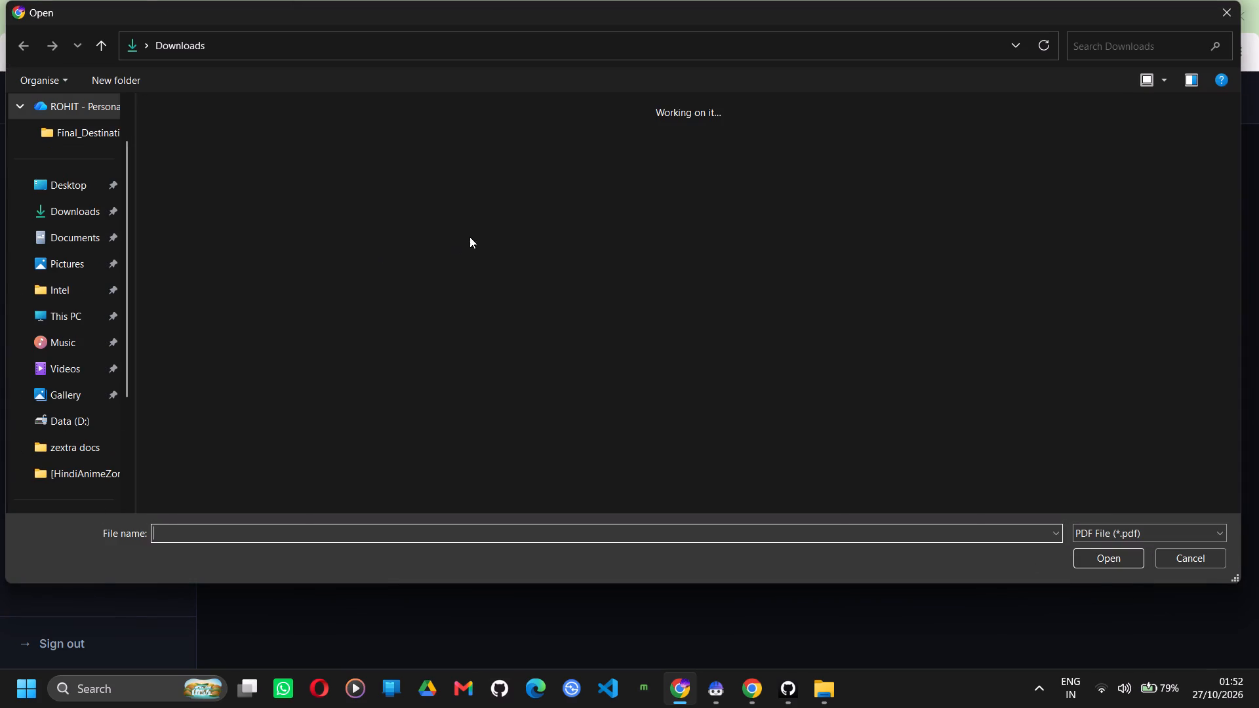
{"action": "left_click", "coordinate": [233, 154]}
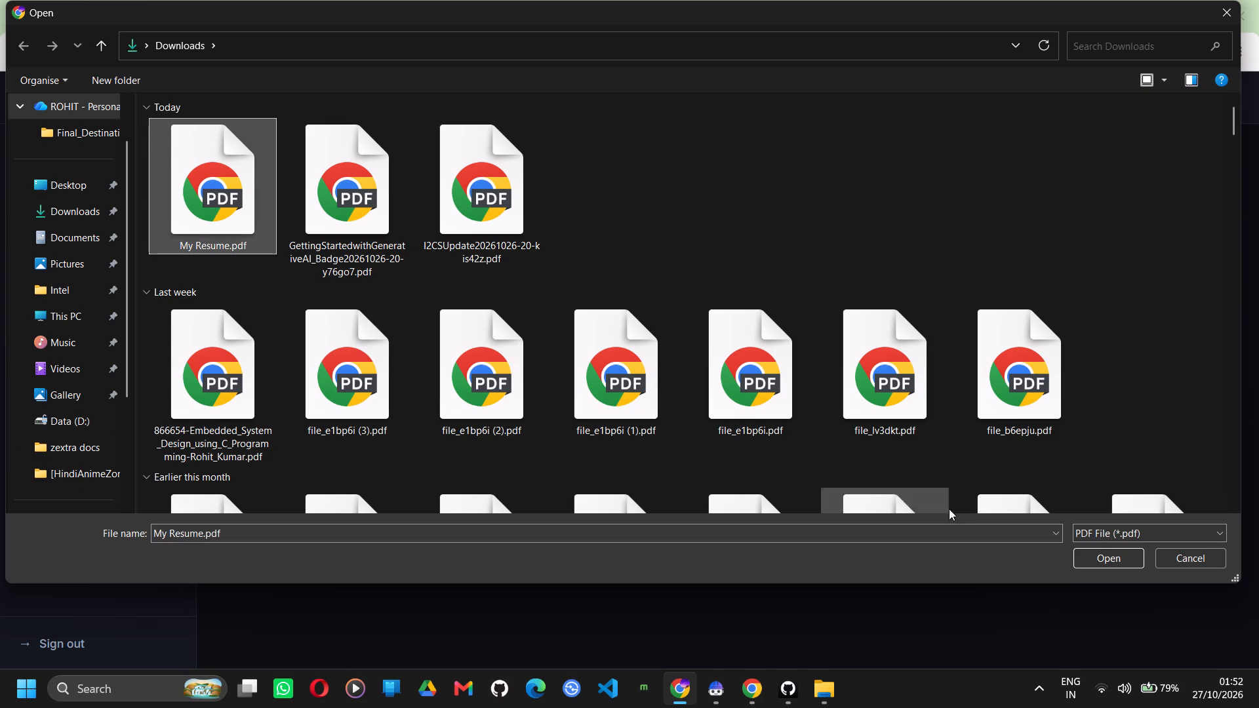
{"action": "left_click", "coordinate": [1084, 557]}
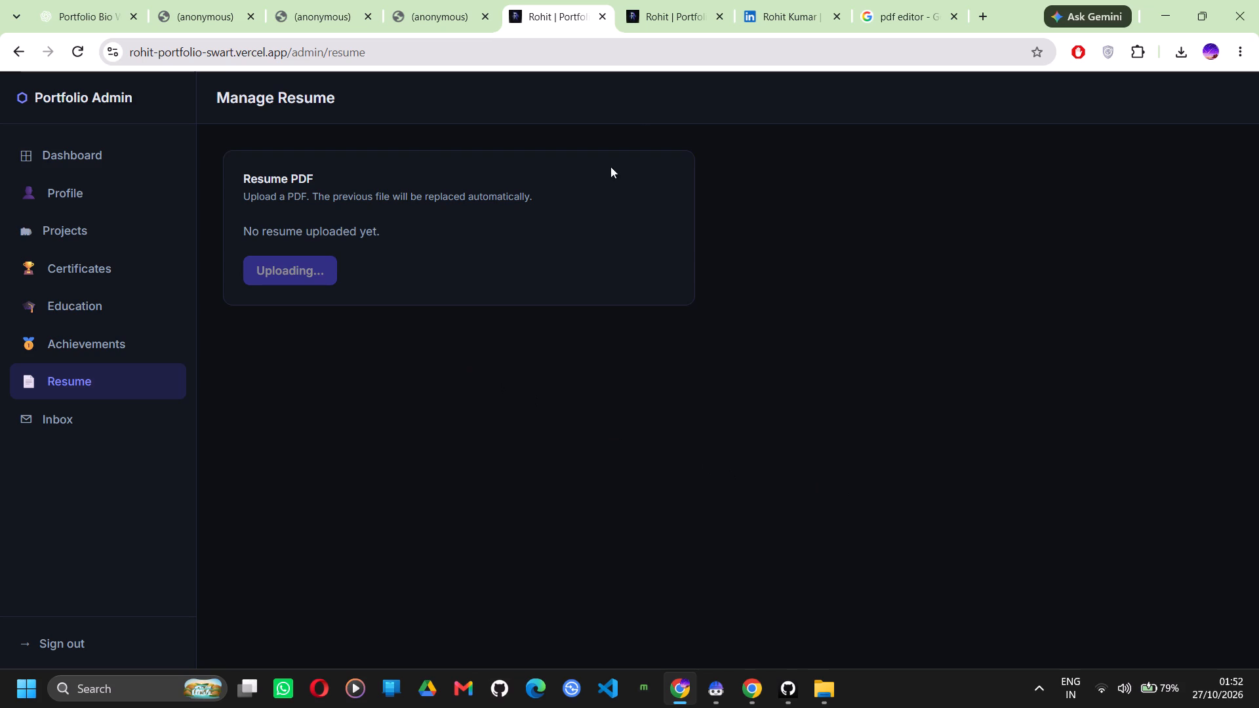
Check the upload on the Manage Resume page, reload the public Resume page and check whether the resume is available there.
{"action": "left_click", "coordinate": [668, 10]}
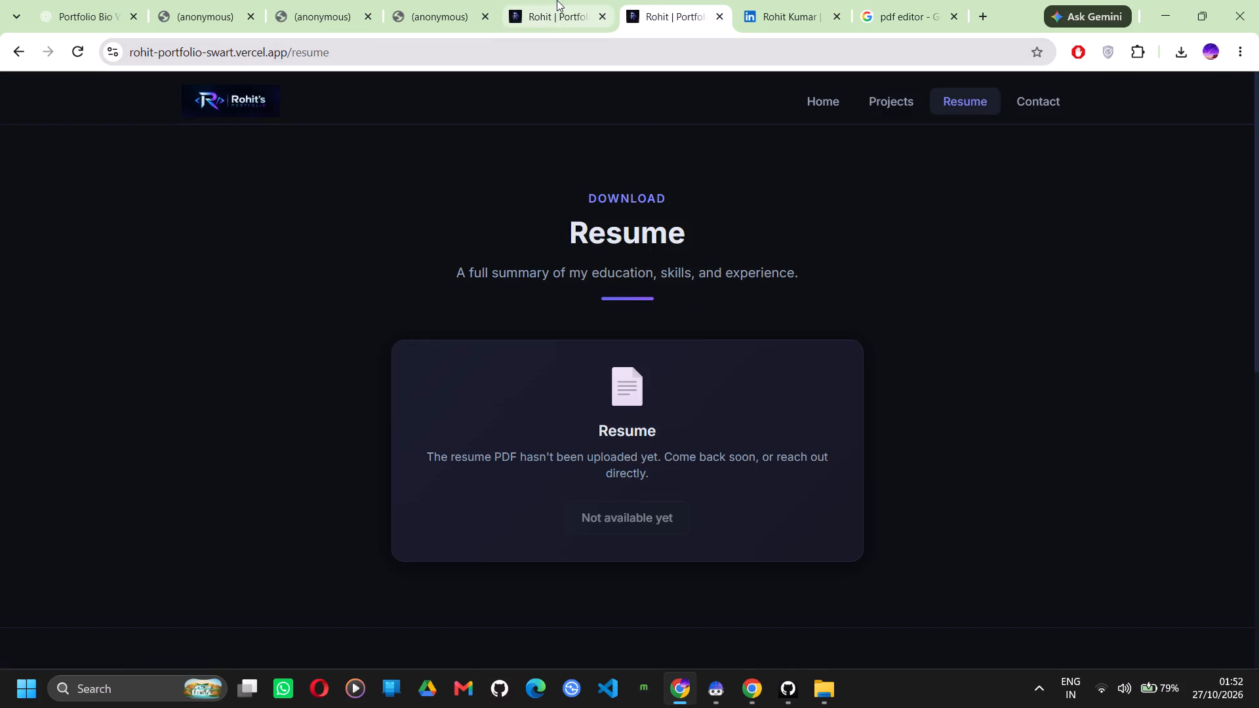
{"action": "left_click", "coordinate": [557, 0]}
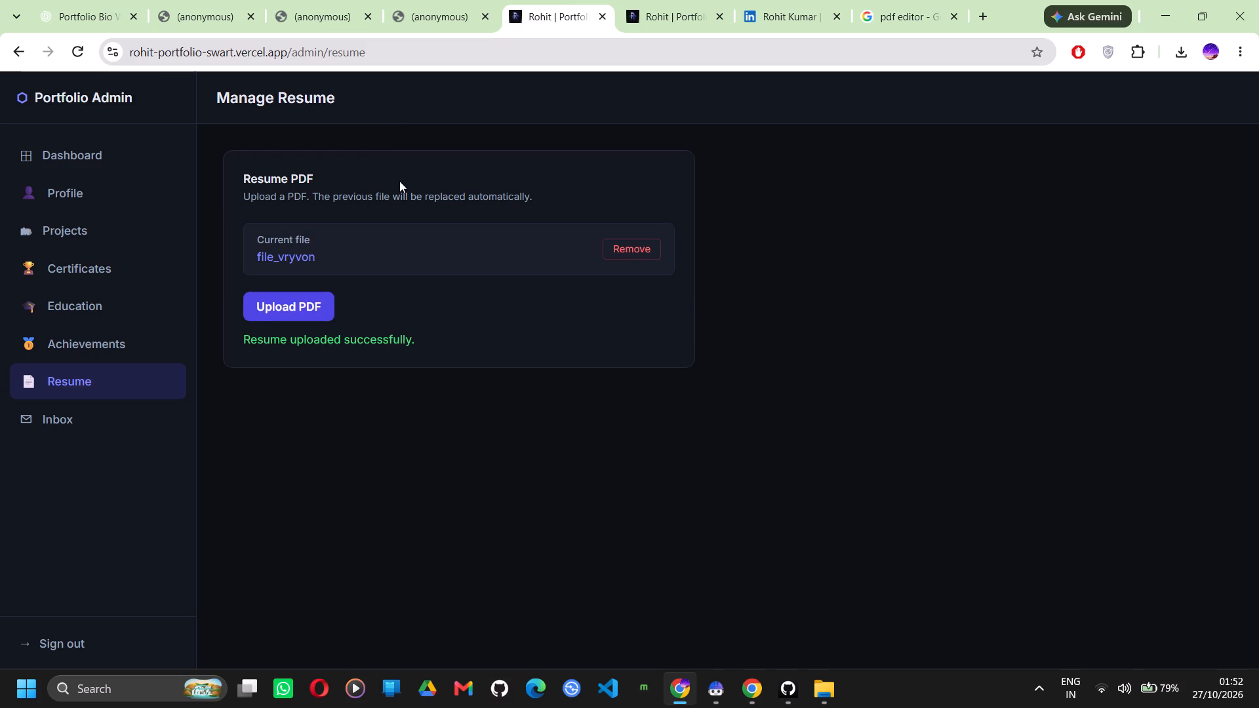
{"action": "left_click", "coordinate": [670, 1]}
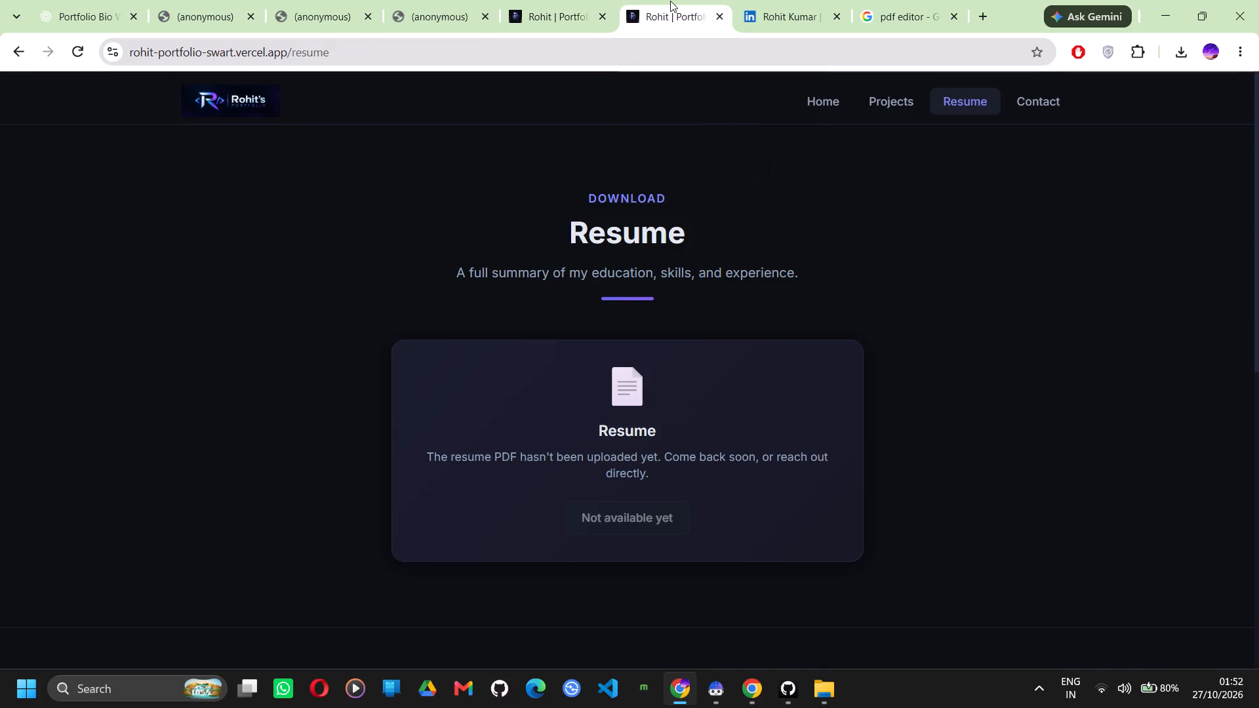
{"action": "left_click", "coordinate": [84, 47]}
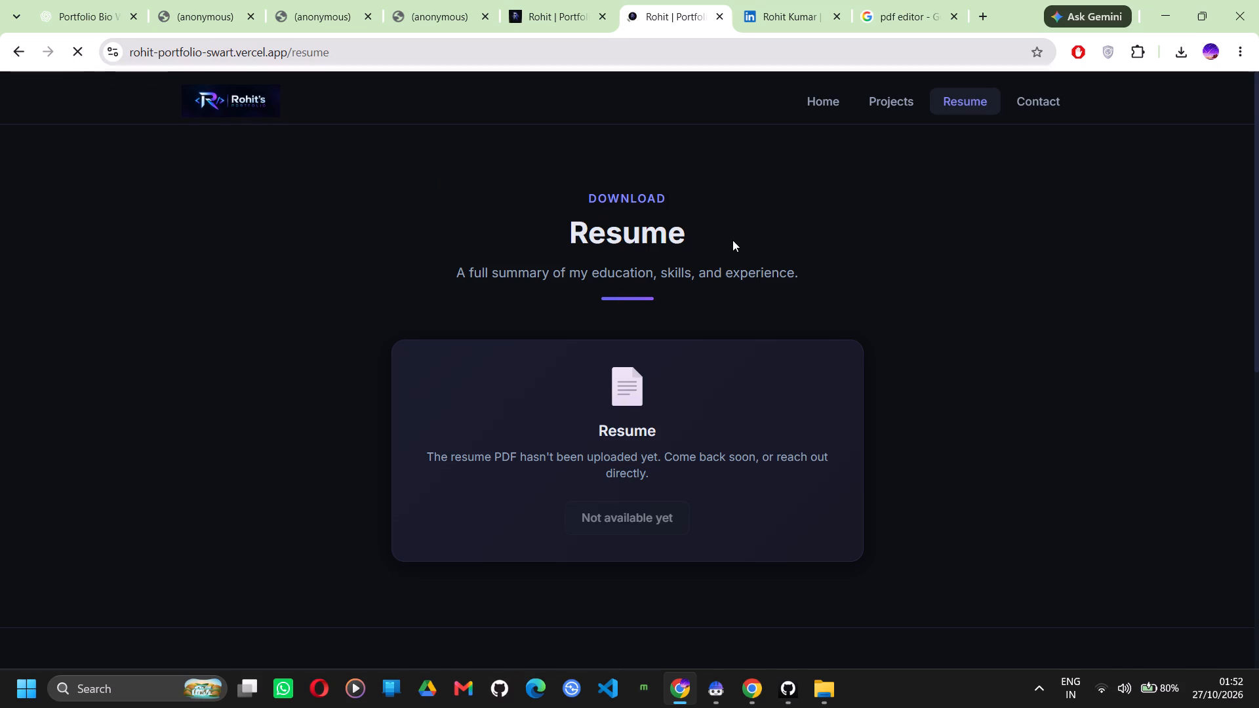
{"action": "left_click", "coordinate": [551, 0]}
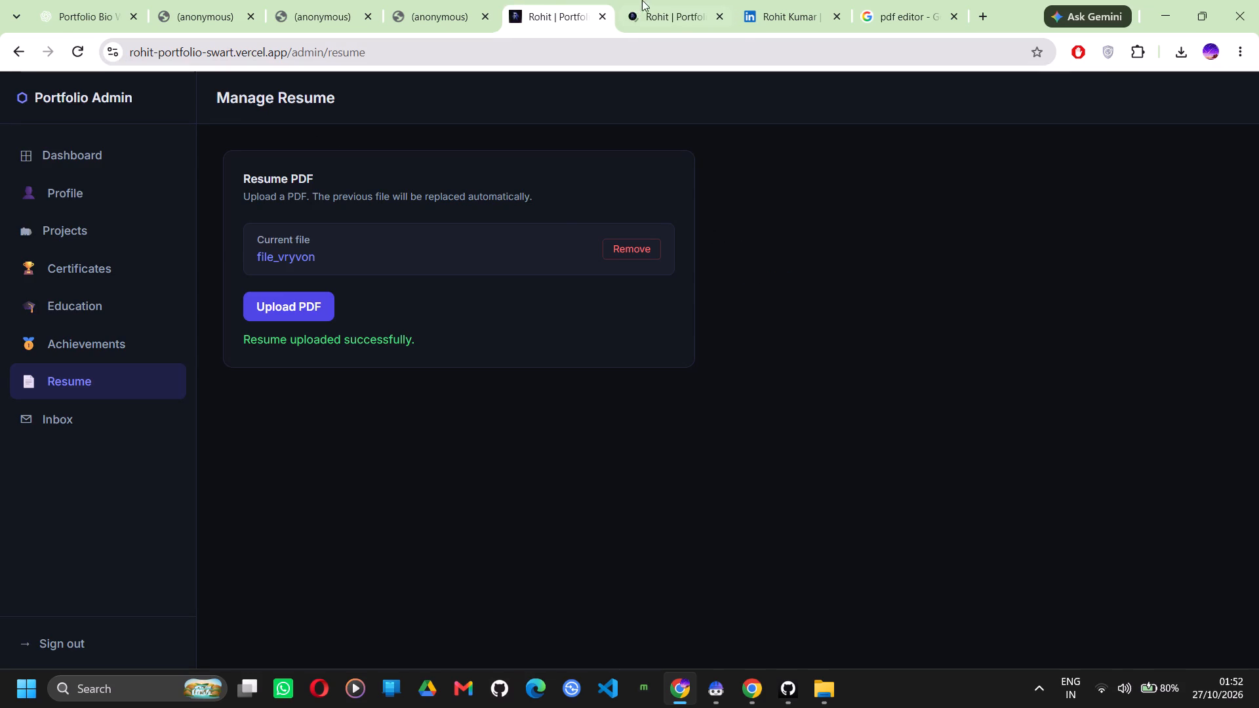
{"action": "left_click", "coordinate": [677, 1]}
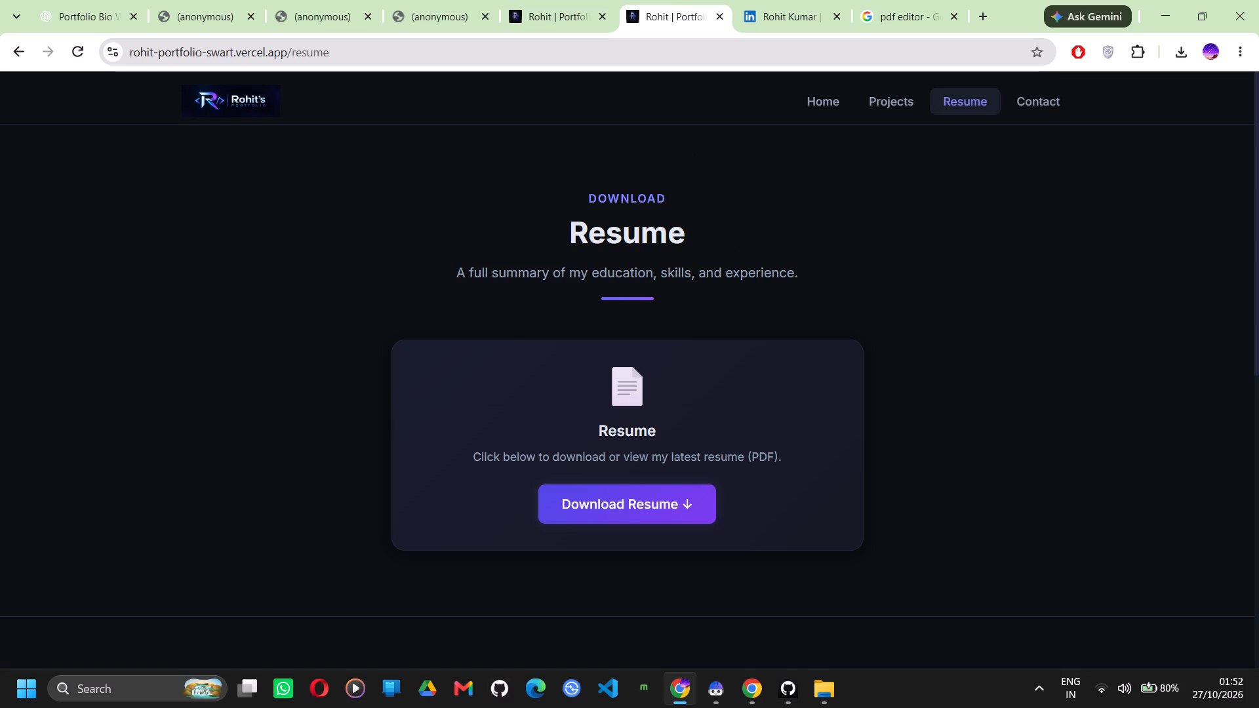
Download the resume from the public Resume page and open the downloaded PDF.
{"action": "left_click", "coordinate": [658, 501]}
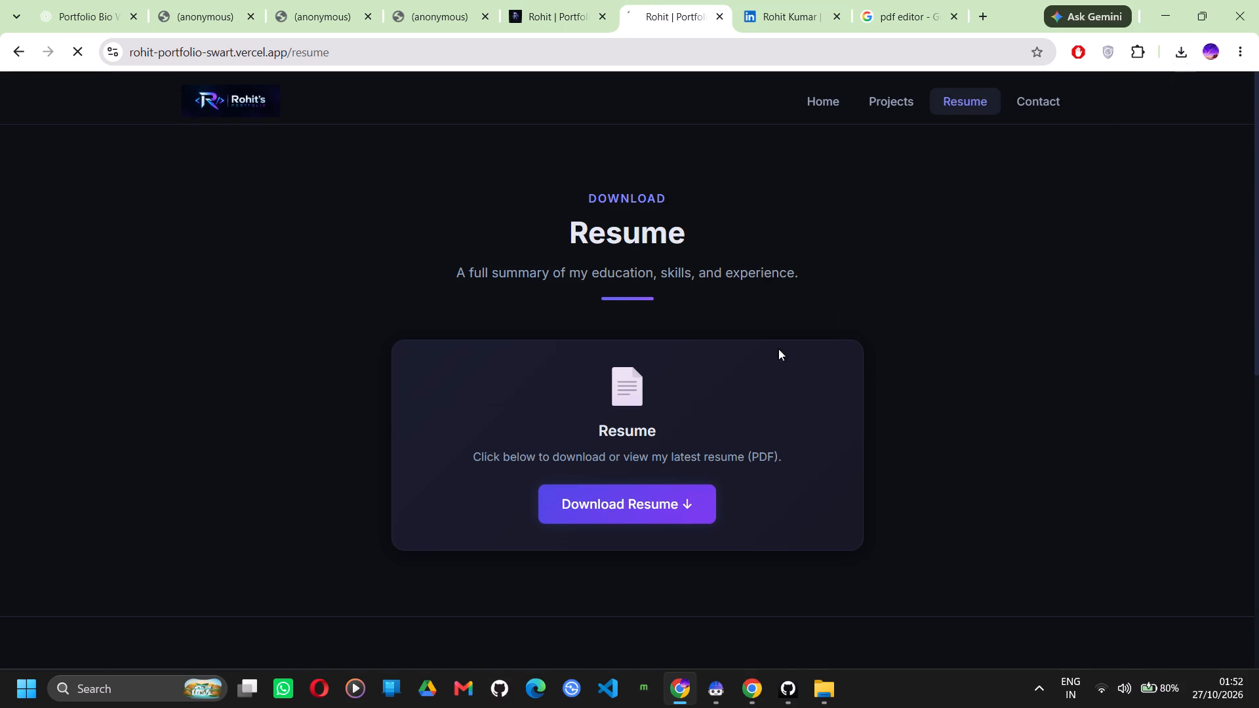
{"action": "scroll", "coordinate": [720, 363], "scroll_direction": "down", "scroll_amount": 4}
{"action": "scroll", "coordinate": [720, 363], "scroll_direction": "up", "scroll_amount": 3}
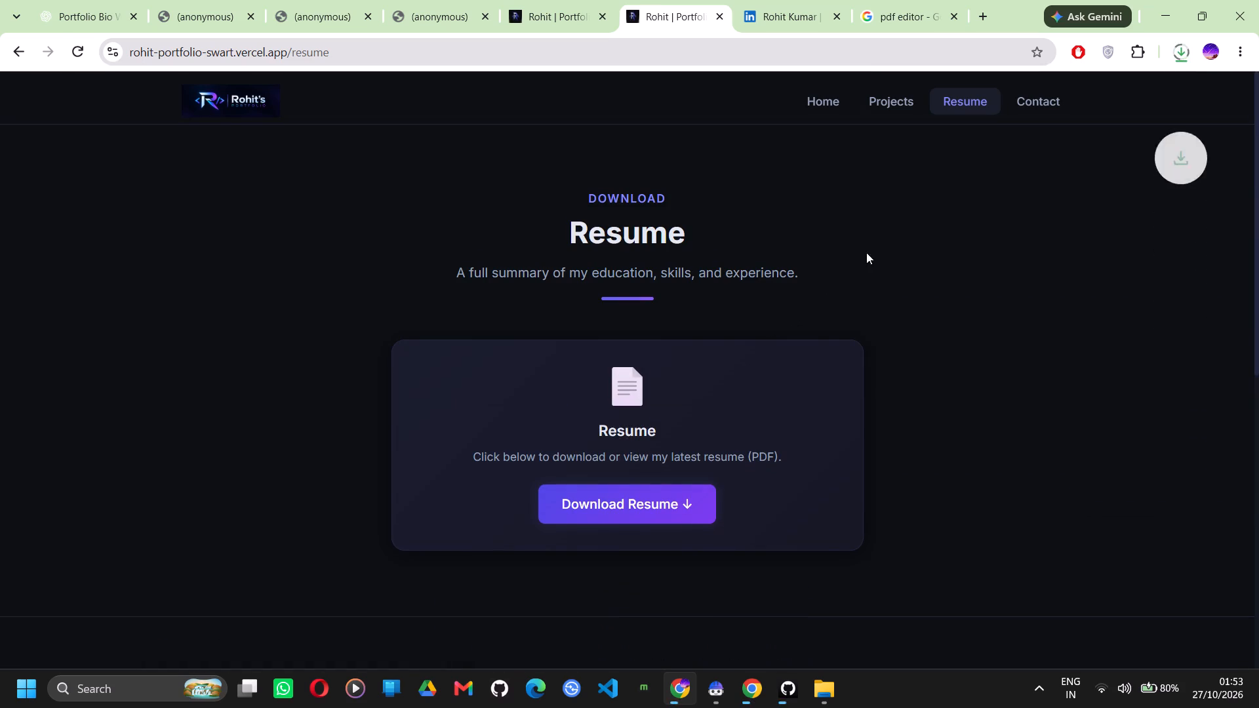
{"action": "left_click", "coordinate": [1184, 63]}
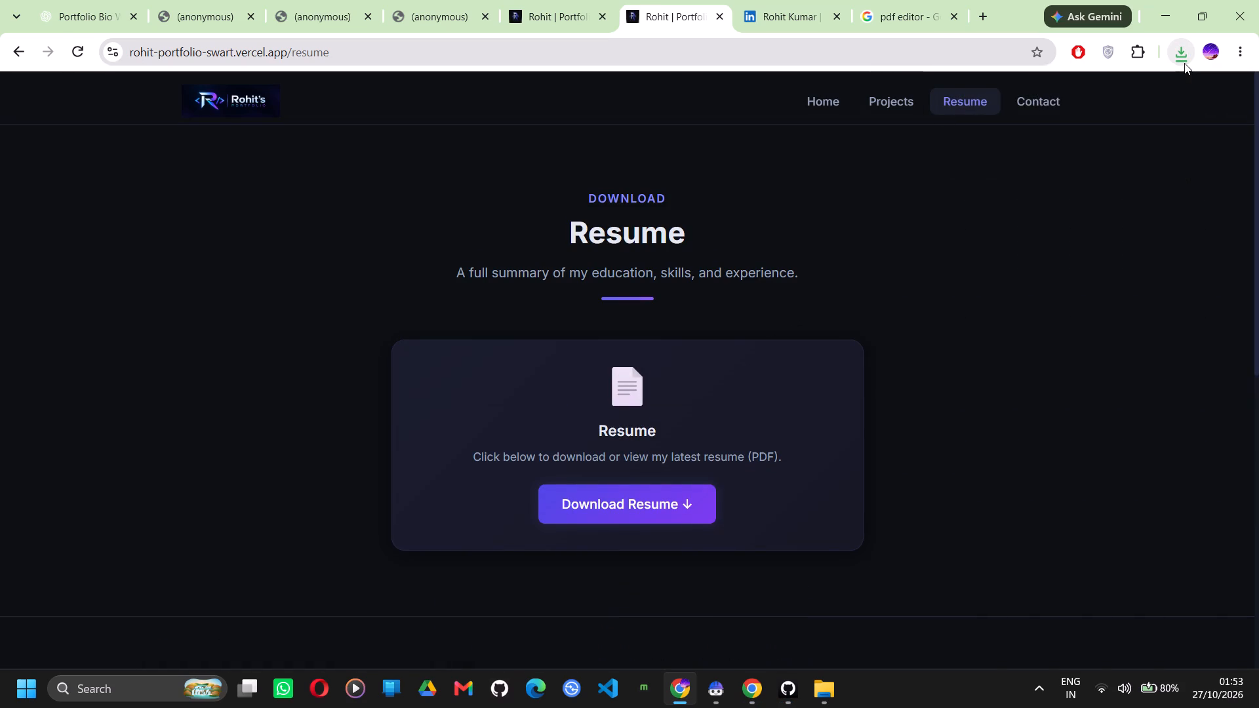
{"action": "left_click", "coordinate": [1187, 59]}
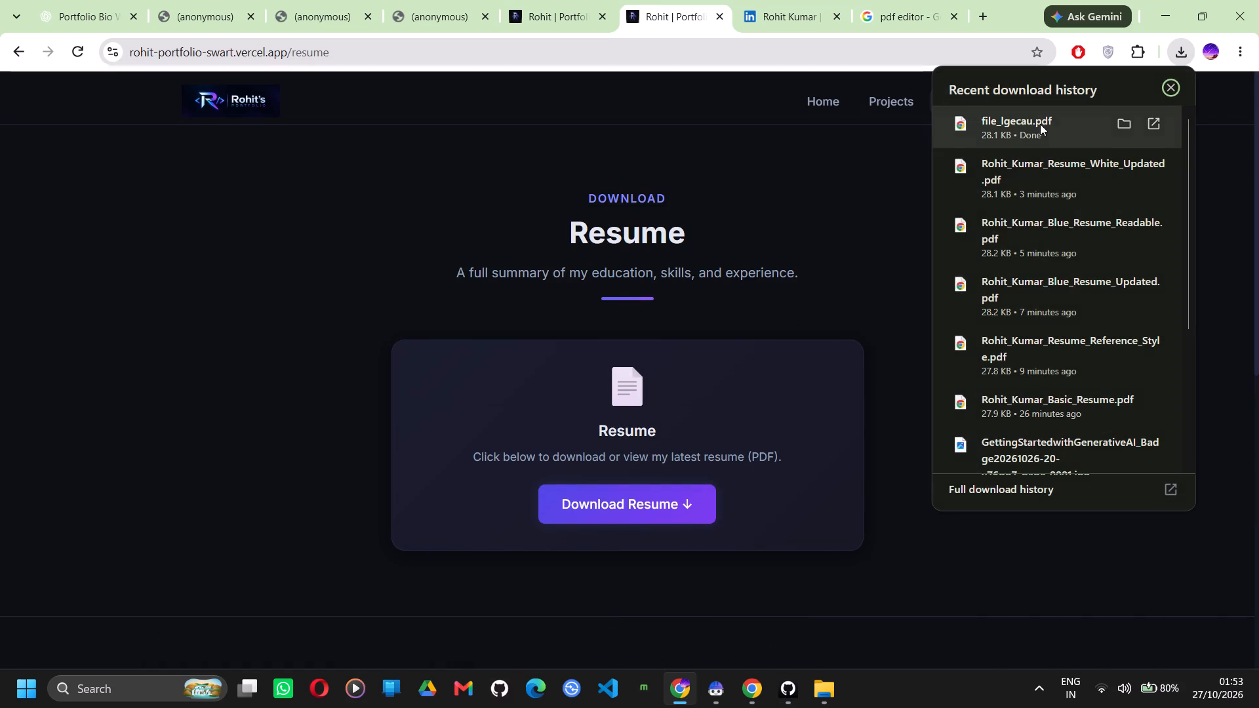
{"action": "left_click", "coordinate": [1040, 124]}
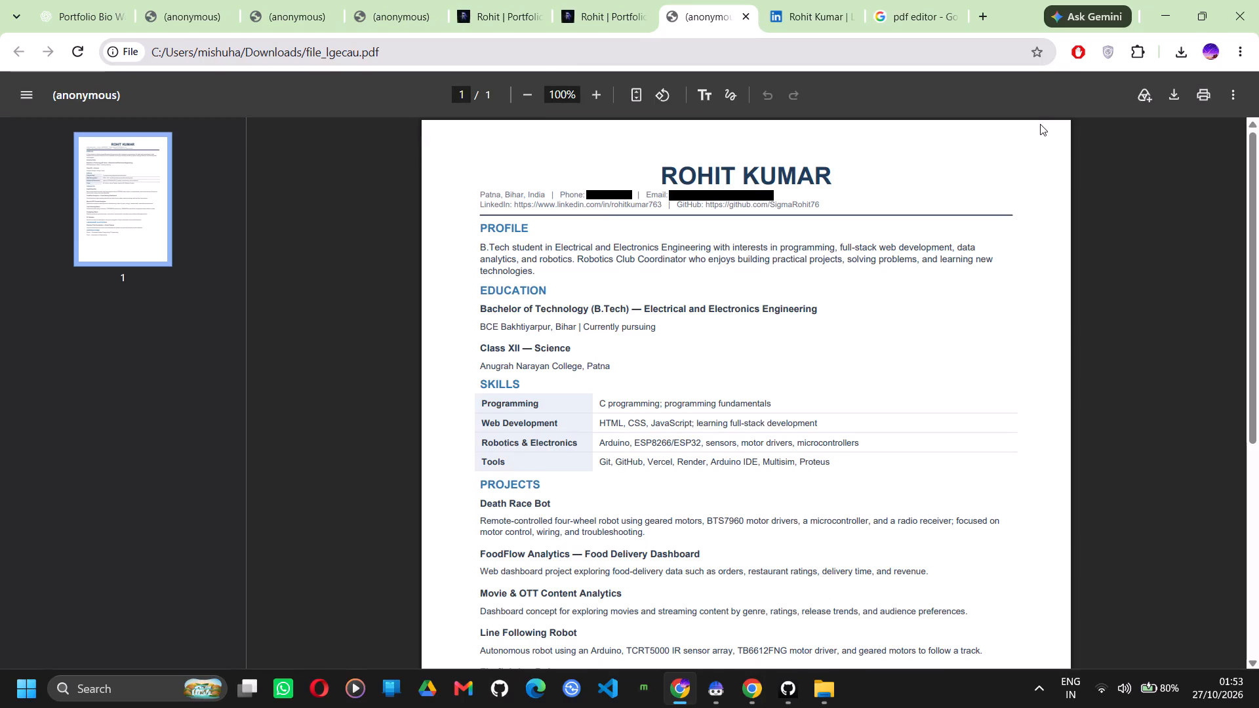
Read through the downloaded resume PDF down to its Certifications section.
{"action": "scroll", "coordinate": [950, 234], "scroll_direction": "down", "scroll_amount": 7}
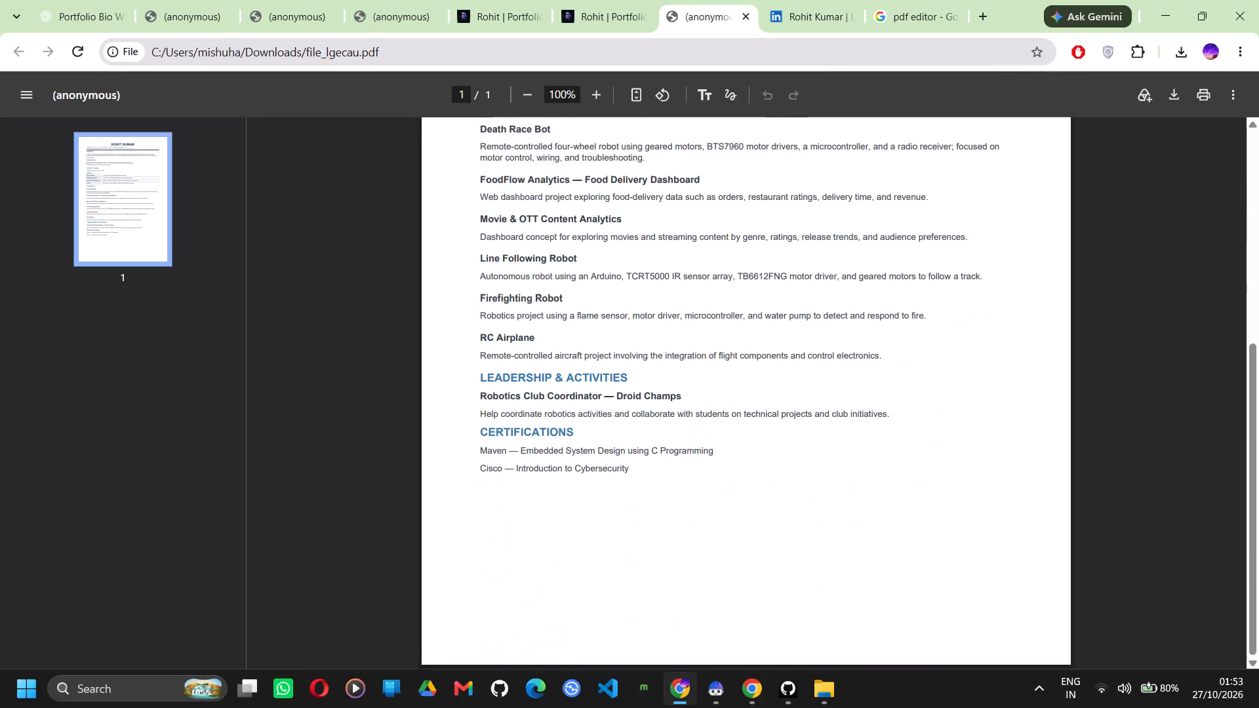
{"action": "scroll", "coordinate": [950, 234], "scroll_direction": "up", "scroll_amount": 8}
Return to the public portfolio and review the Resume page's certificates and the Projects page.
{"action": "left_click", "coordinate": [593, 0]}
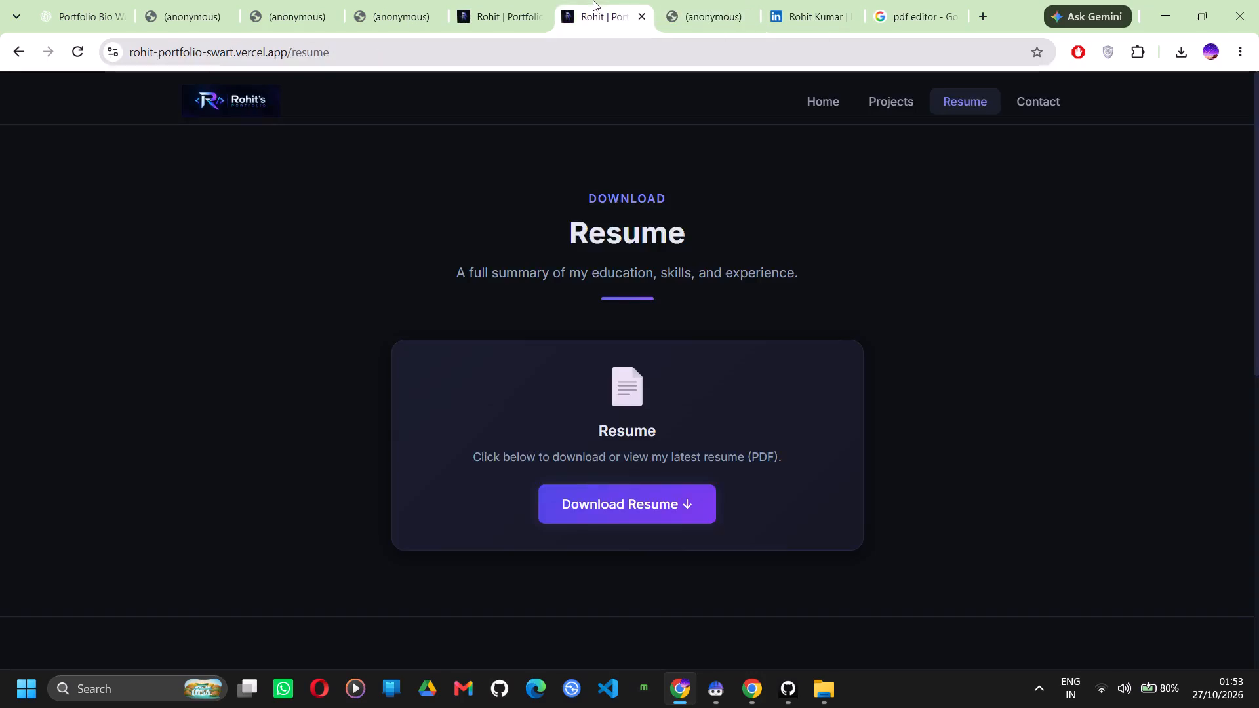
{"action": "scroll", "coordinate": [765, 318], "scroll_direction": "down", "scroll_amount": 4}
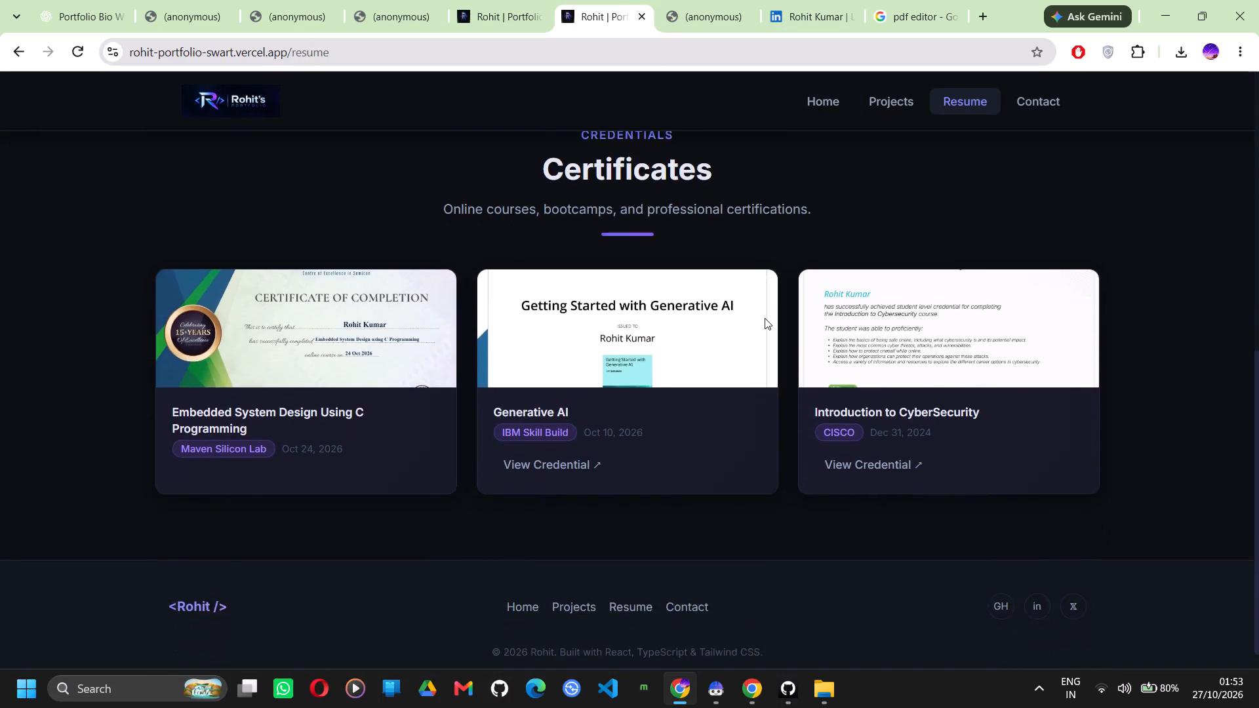
{"action": "scroll", "coordinate": [765, 318], "scroll_direction": "down", "scroll_amount": 3}
{"action": "scroll", "coordinate": [765, 318], "scroll_direction": "up", "scroll_amount": 7}
{"action": "left_click", "coordinate": [872, 104]}
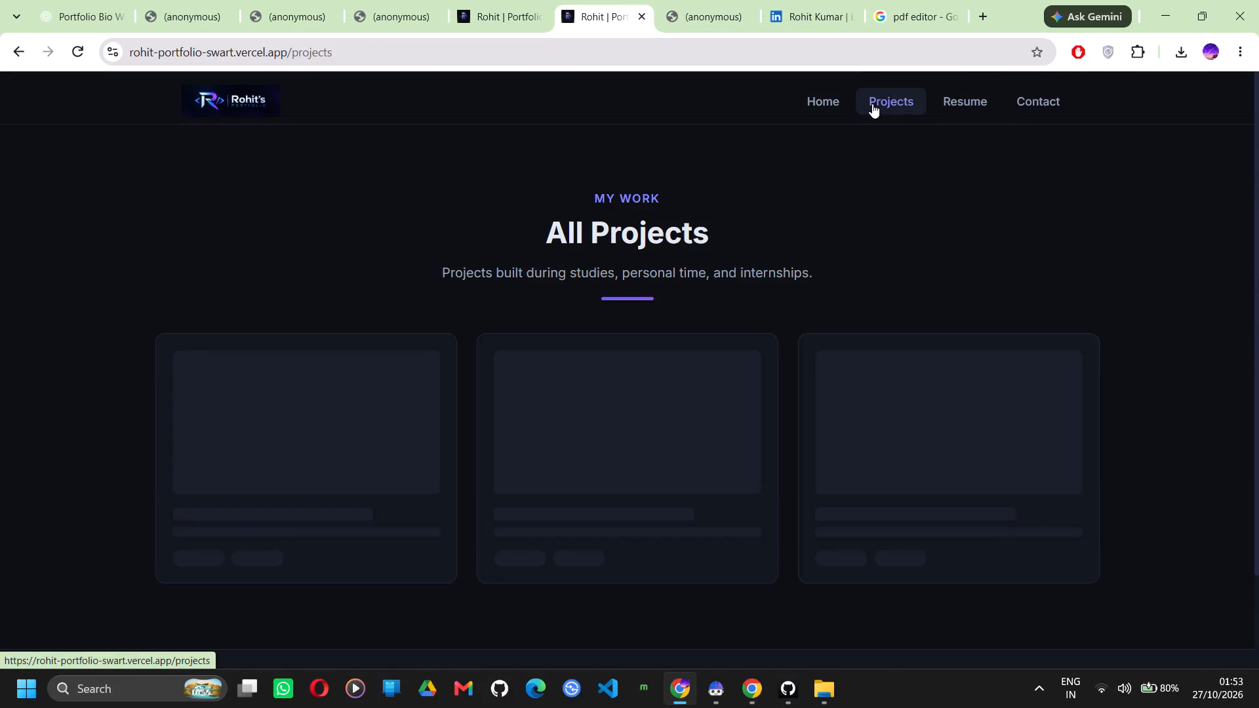
Review the portfolio's Contact page, check its GitHub link and close the GitHub window it opens.
{"action": "left_click", "coordinate": [1045, 86]}
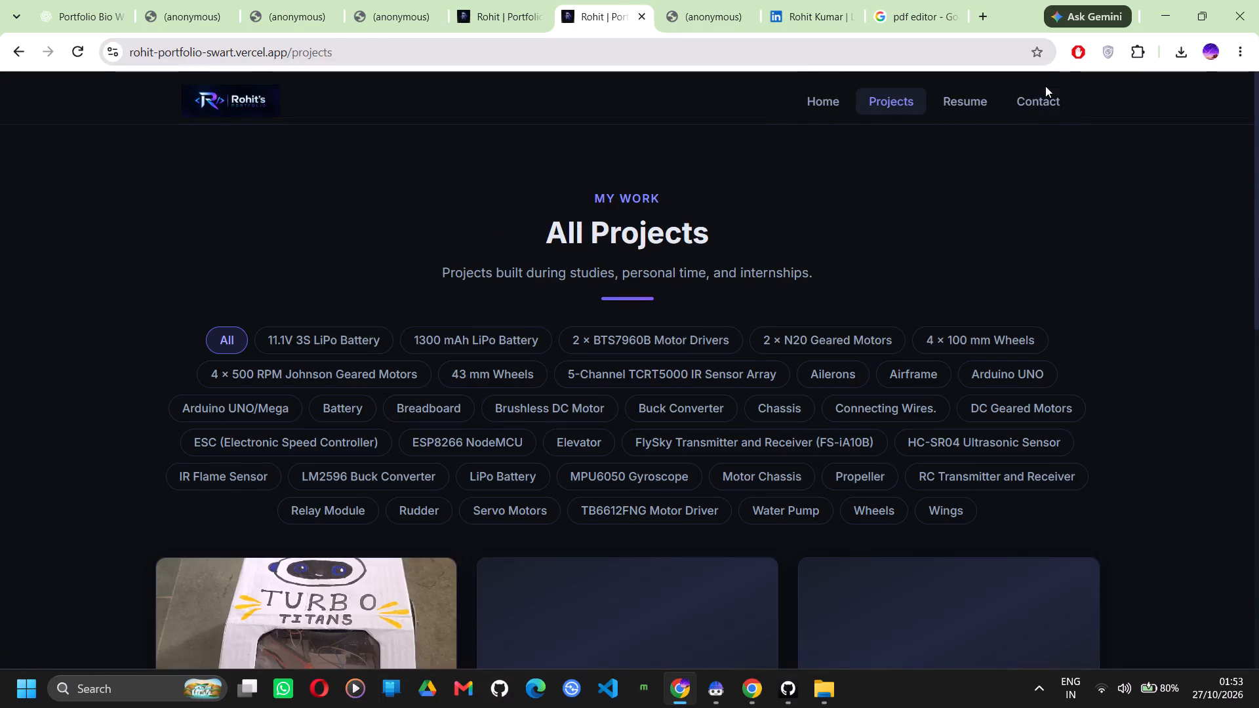
{"action": "left_click", "coordinate": [1041, 103]}
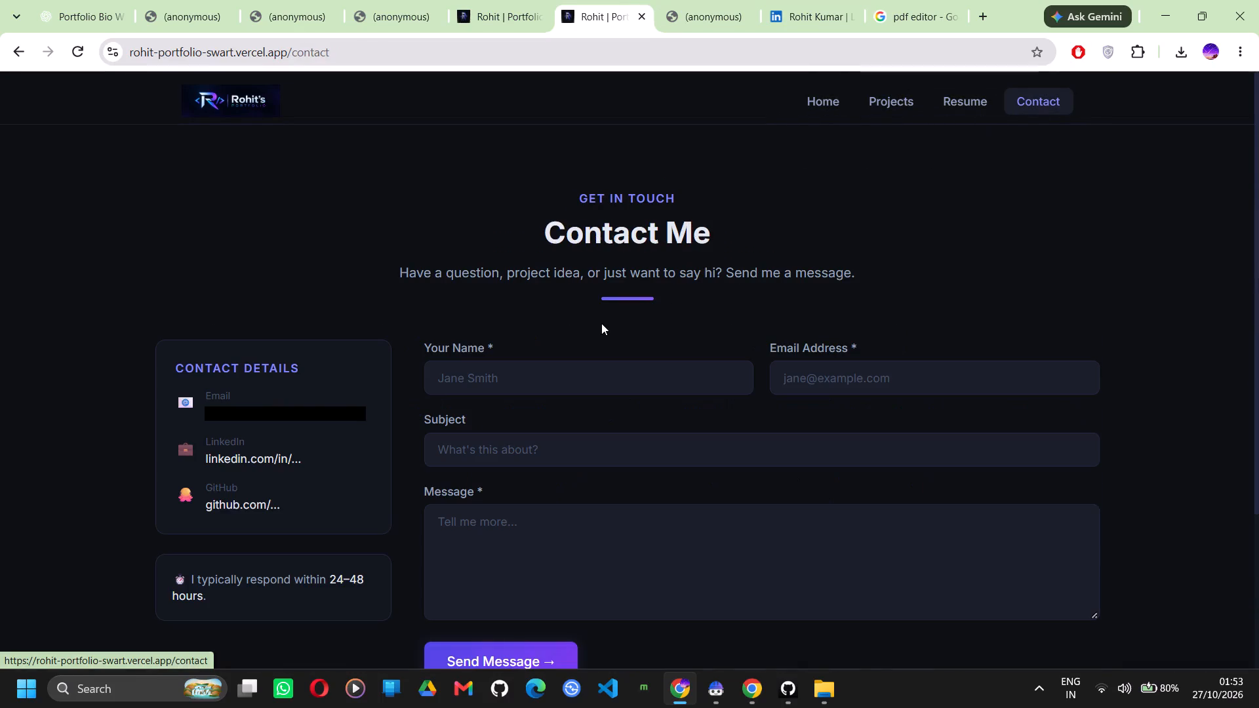
{"action": "scroll", "coordinate": [601, 323], "scroll_direction": "down", "scroll_amount": 3}
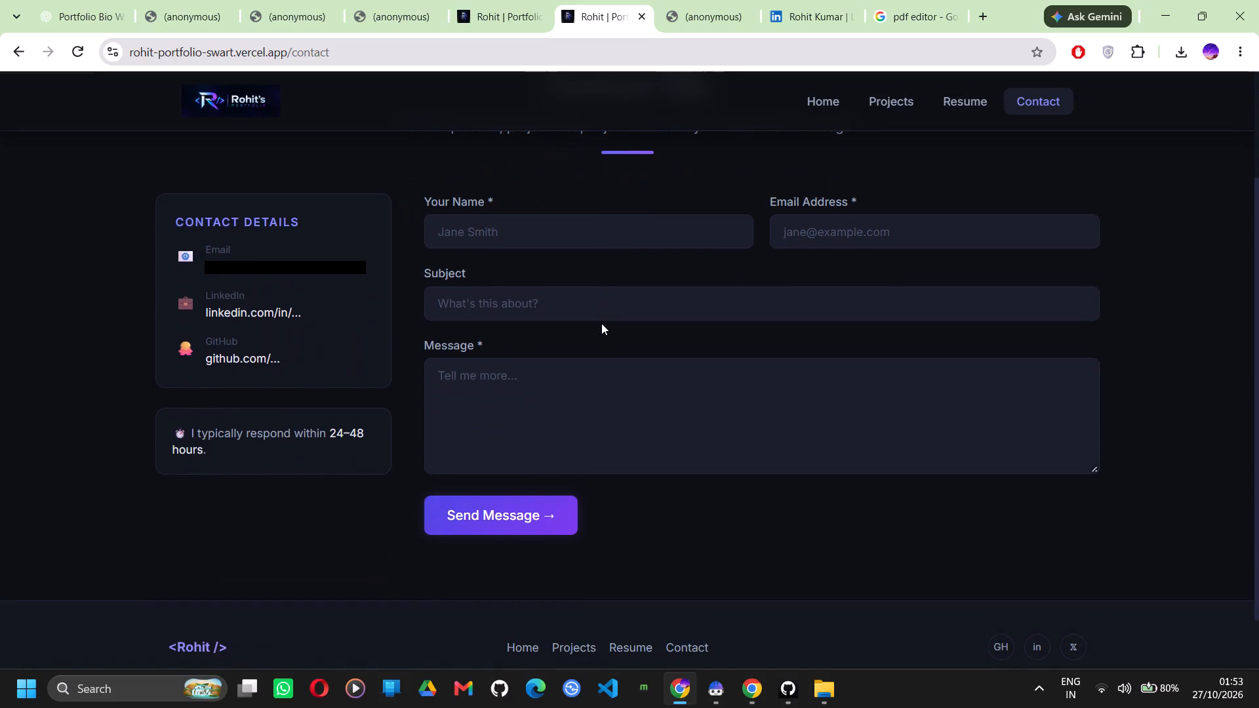
{"action": "left_click", "coordinate": [265, 358]}
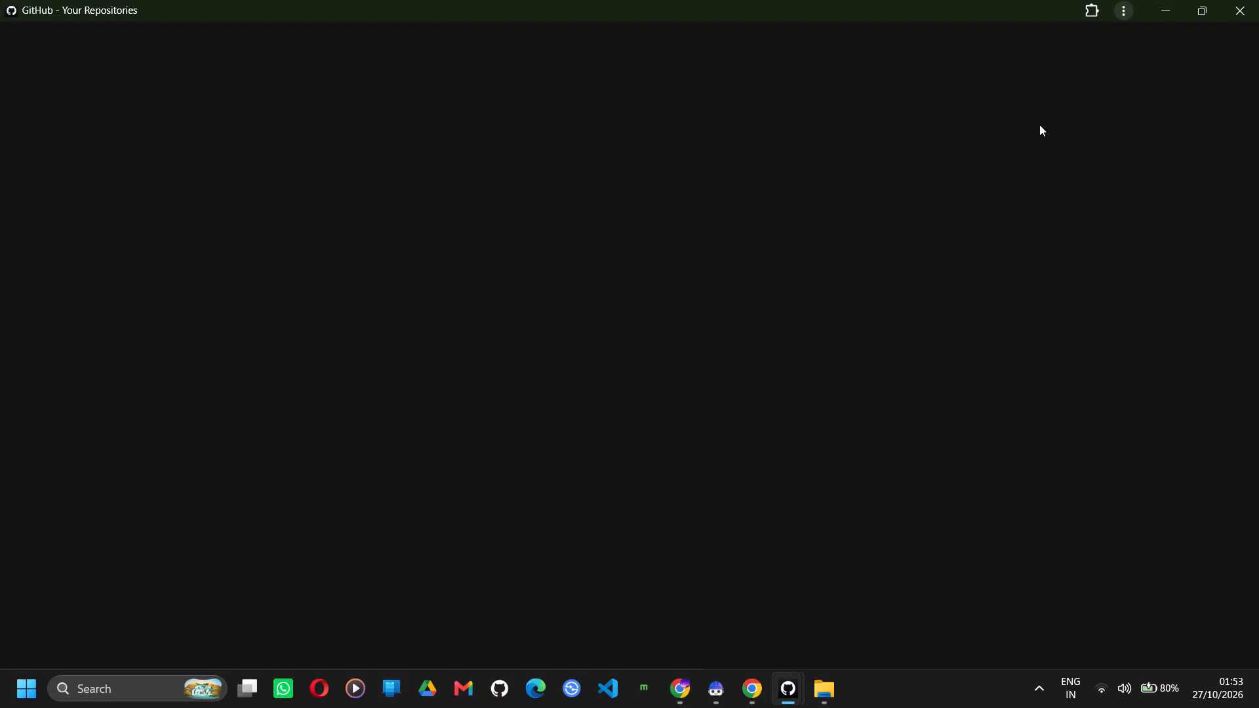
{"action": "left_click", "coordinate": [1258, 0]}
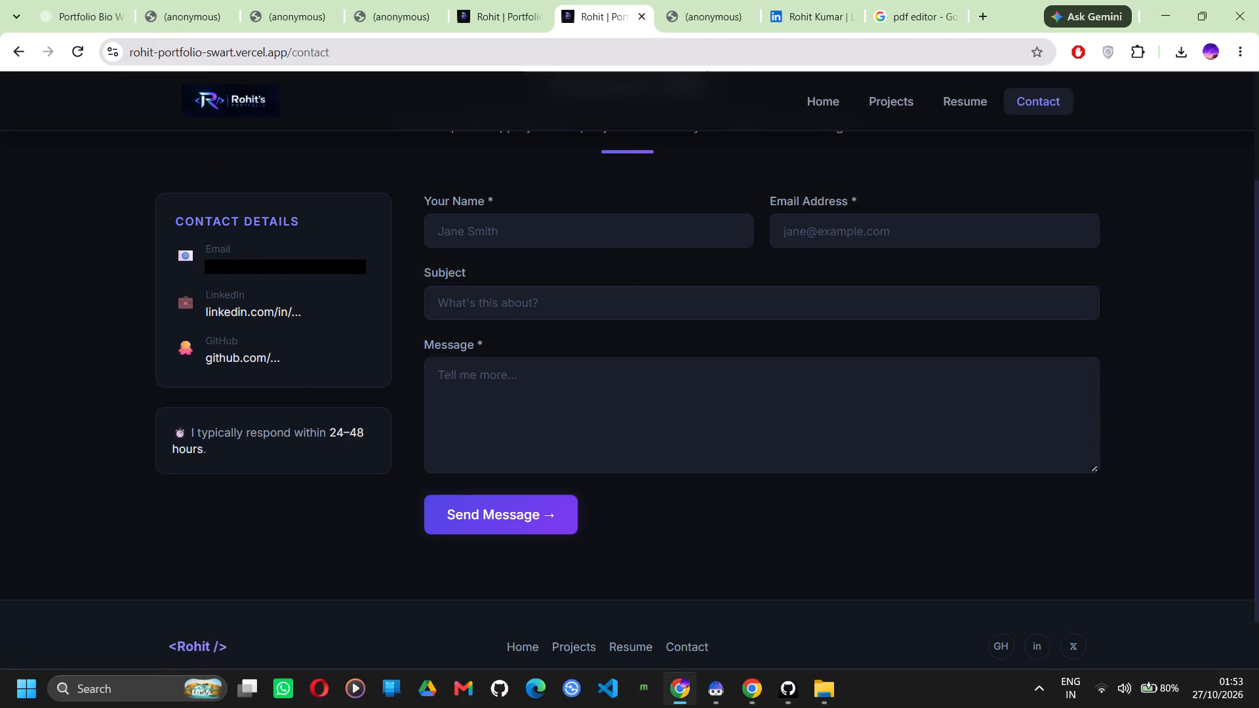
Revisit the Resume and Projects pages and review the whole Home page, from the introduction down to the GitHub Profile section.
{"action": "scroll", "coordinate": [455, 374], "scroll_direction": "up", "scroll_amount": 2}
{"action": "left_click", "coordinate": [969, 99]}
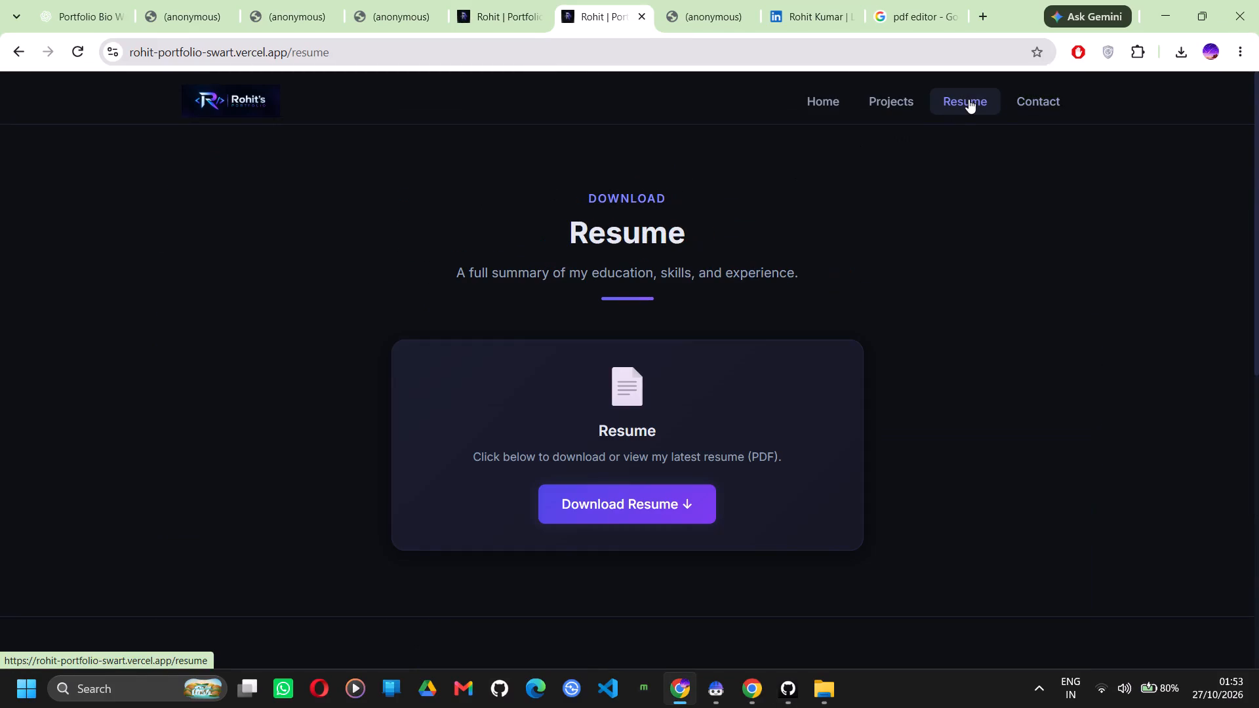
{"action": "left_click", "coordinate": [923, 92]}
{"action": "left_click", "coordinate": [803, 113]}
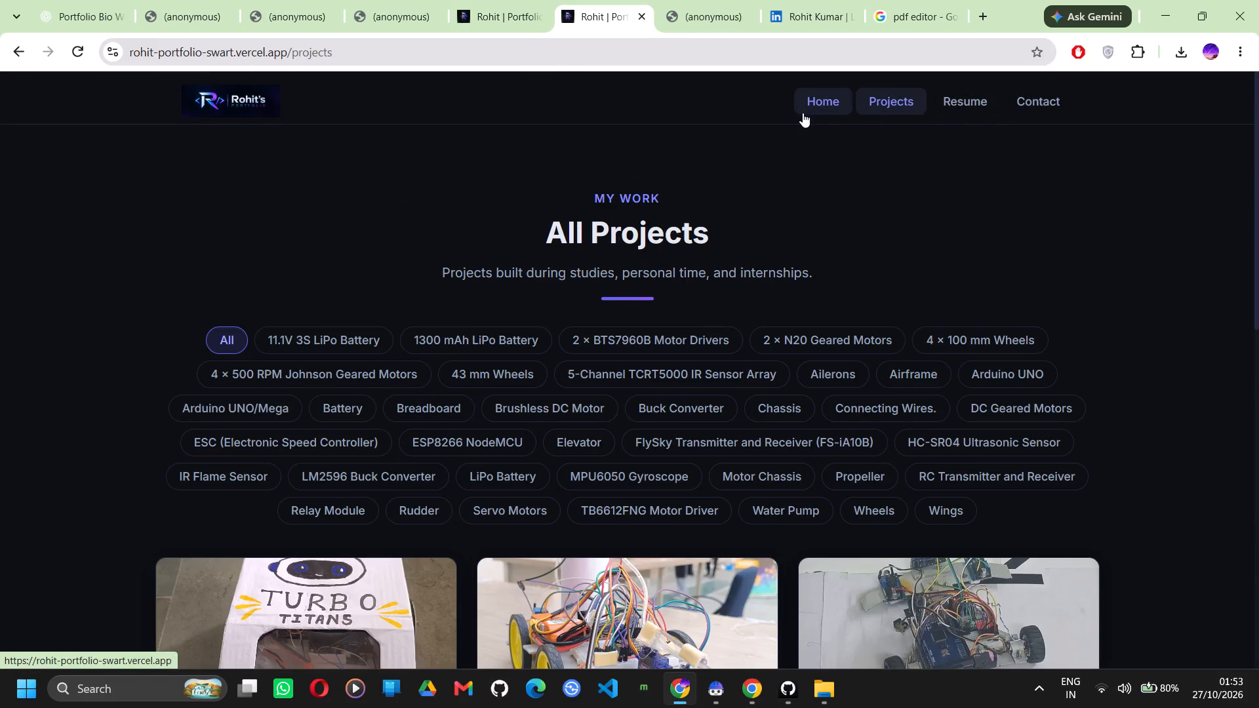
{"action": "scroll", "coordinate": [575, 334], "scroll_direction": "down", "scroll_amount": 6}
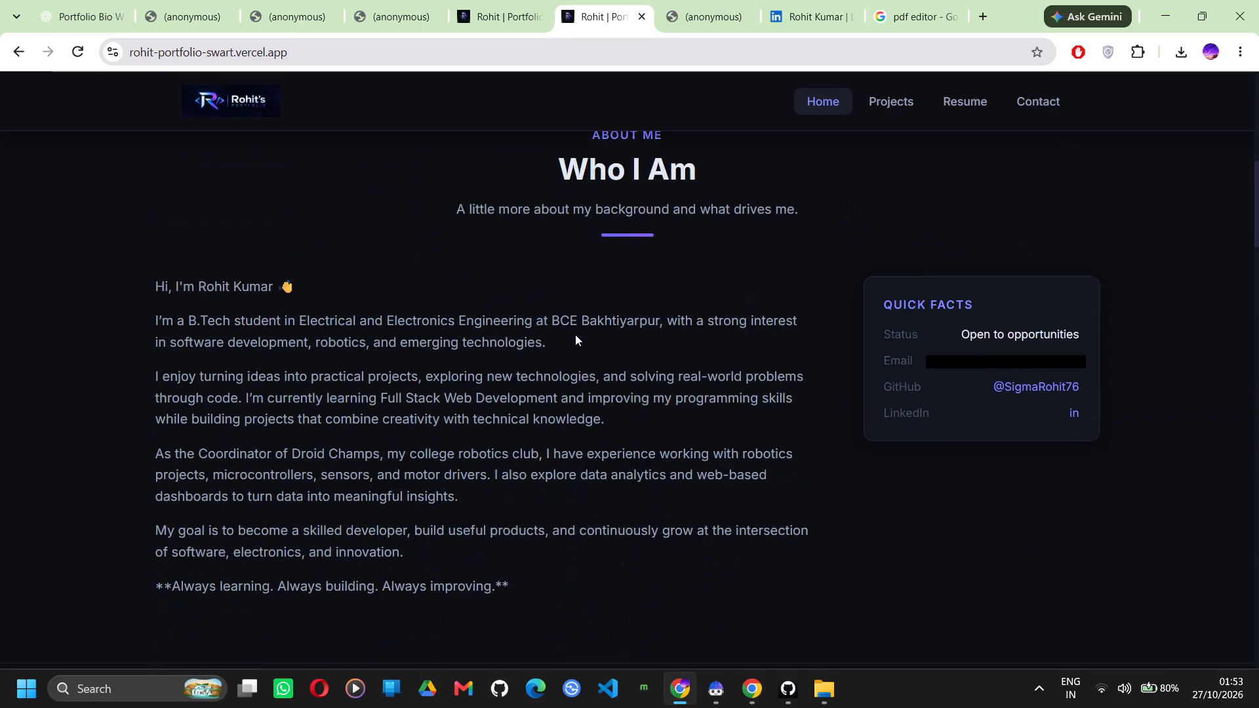
{"action": "scroll", "coordinate": [575, 334], "scroll_direction": "down", "scroll_amount": 10}
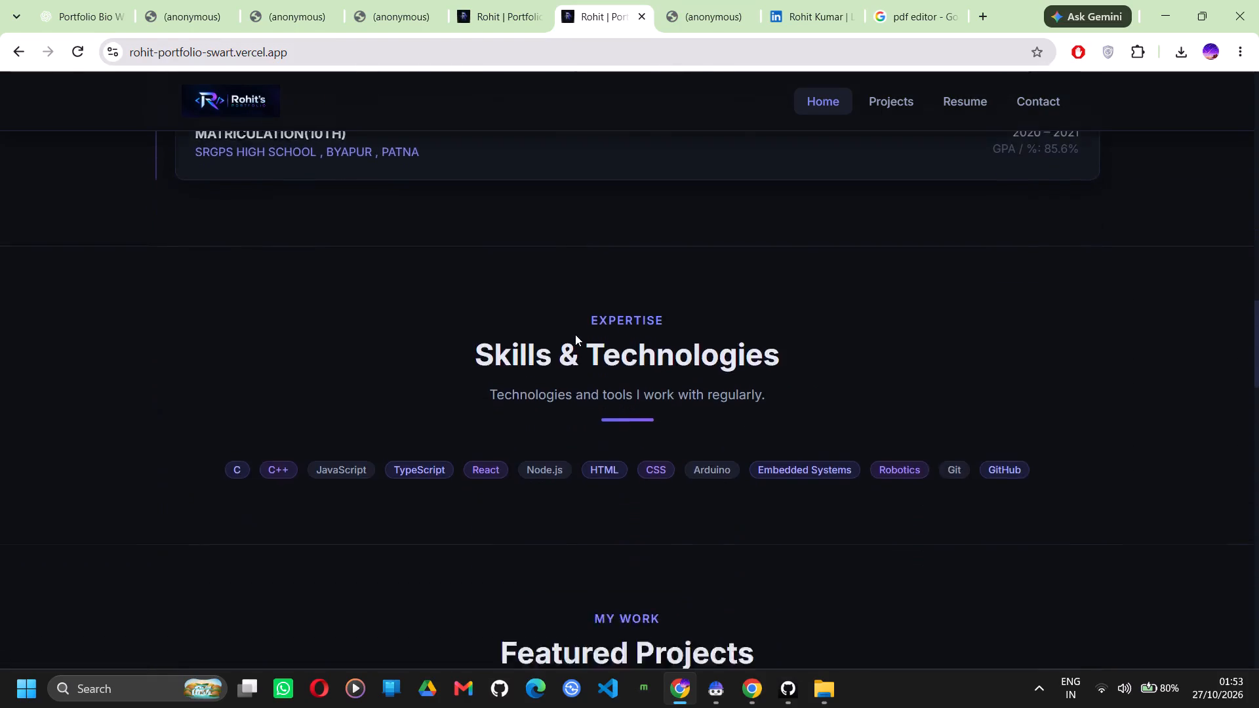
{"action": "scroll", "coordinate": [575, 334], "scroll_direction": "down", "scroll_amount": 13}
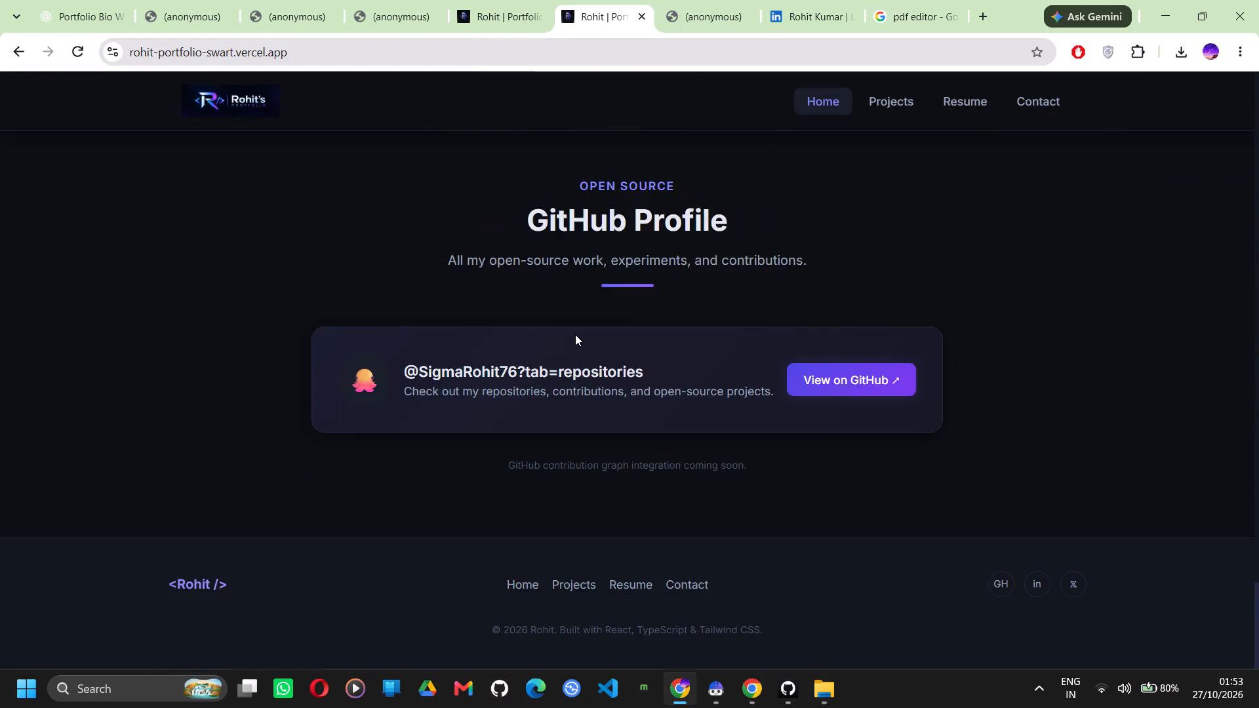
{"action": "scroll", "coordinate": [575, 334], "scroll_direction": "up", "scroll_amount": 8}
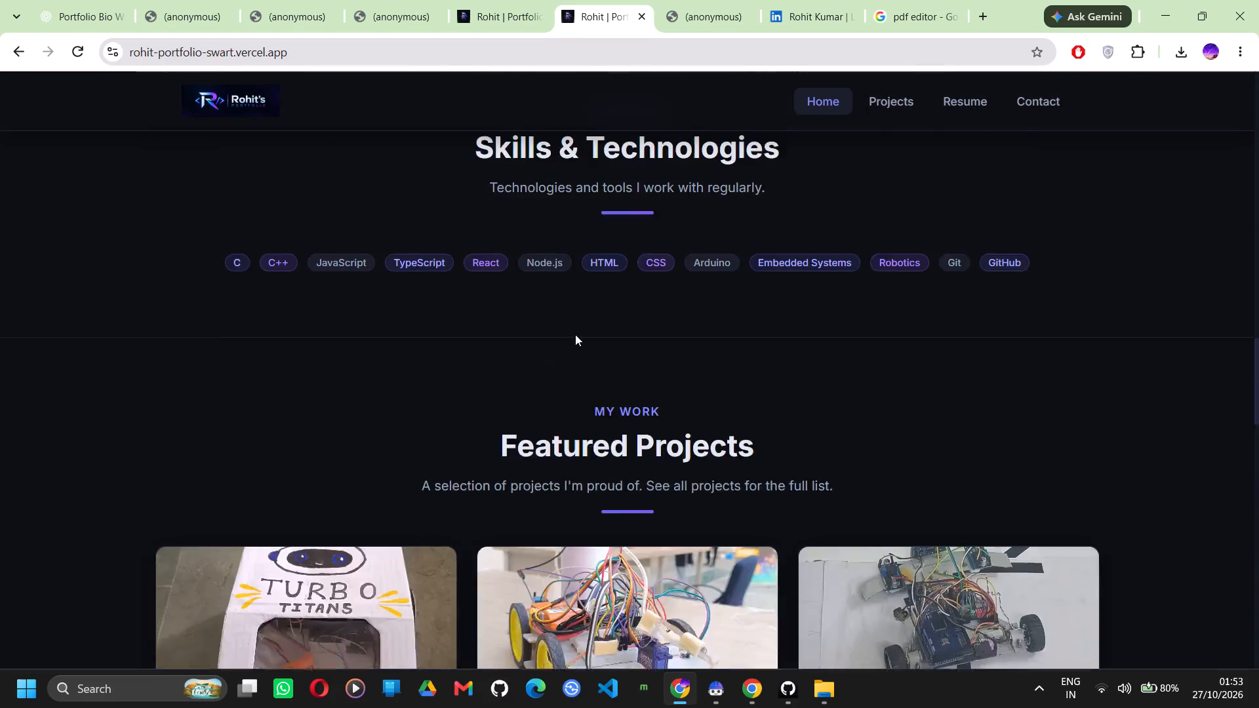
{"action": "scroll", "coordinate": [575, 334], "scroll_direction": "up", "scroll_amount": 9}
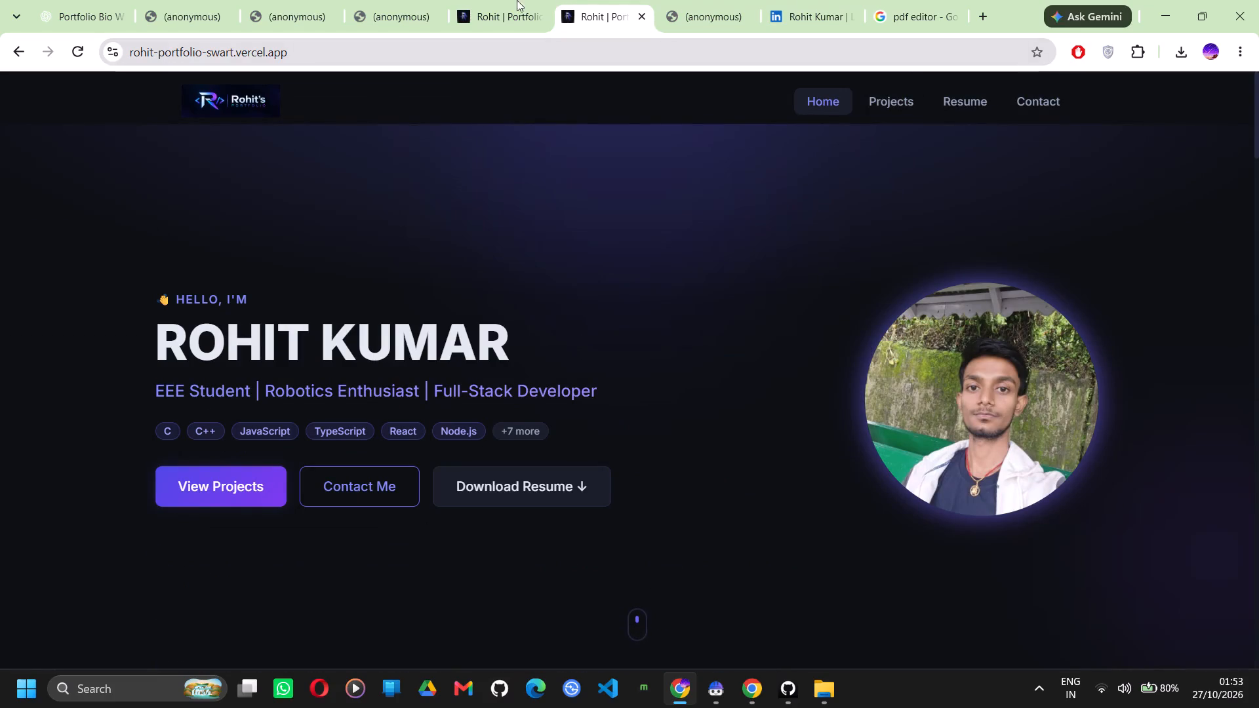
Close all open windows, including the browser, the Downloads folder, GitHub and IBM Bob, to return to the desktop.
{"action": "left_click", "coordinate": [1258, 0]}
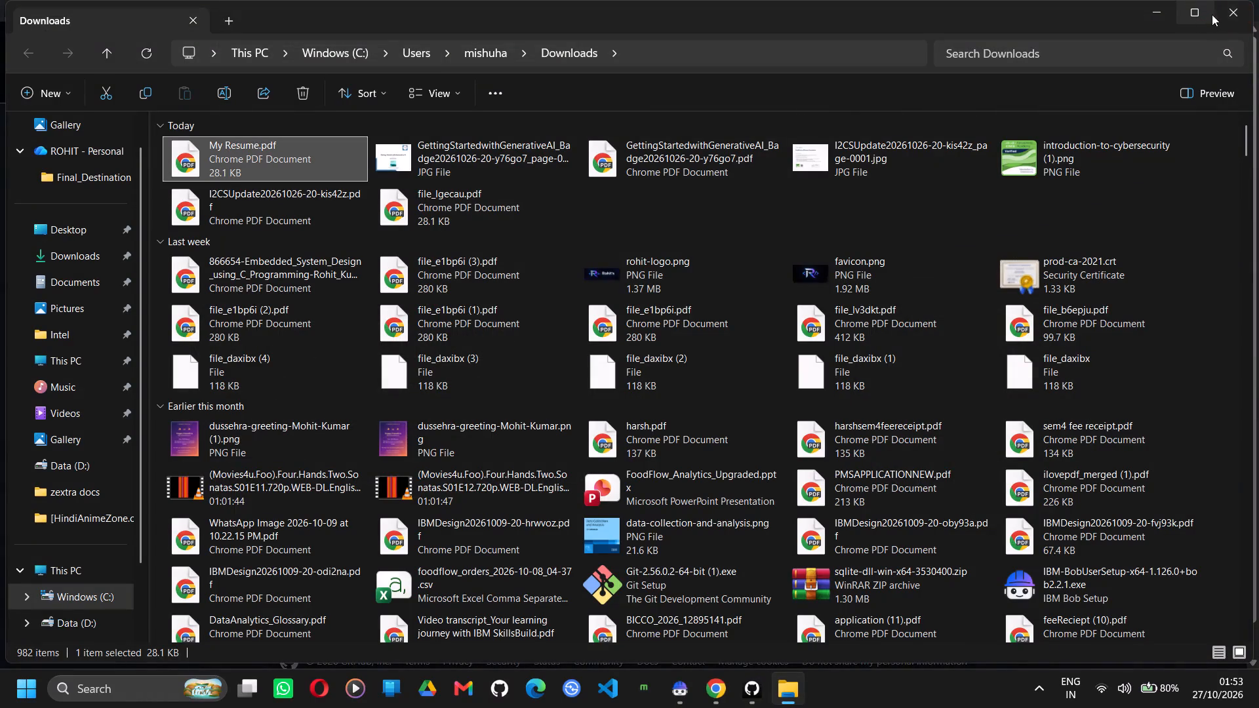
{"action": "left_click", "coordinate": [1233, 7]}
{"action": "left_click", "coordinate": [1233, 7]}
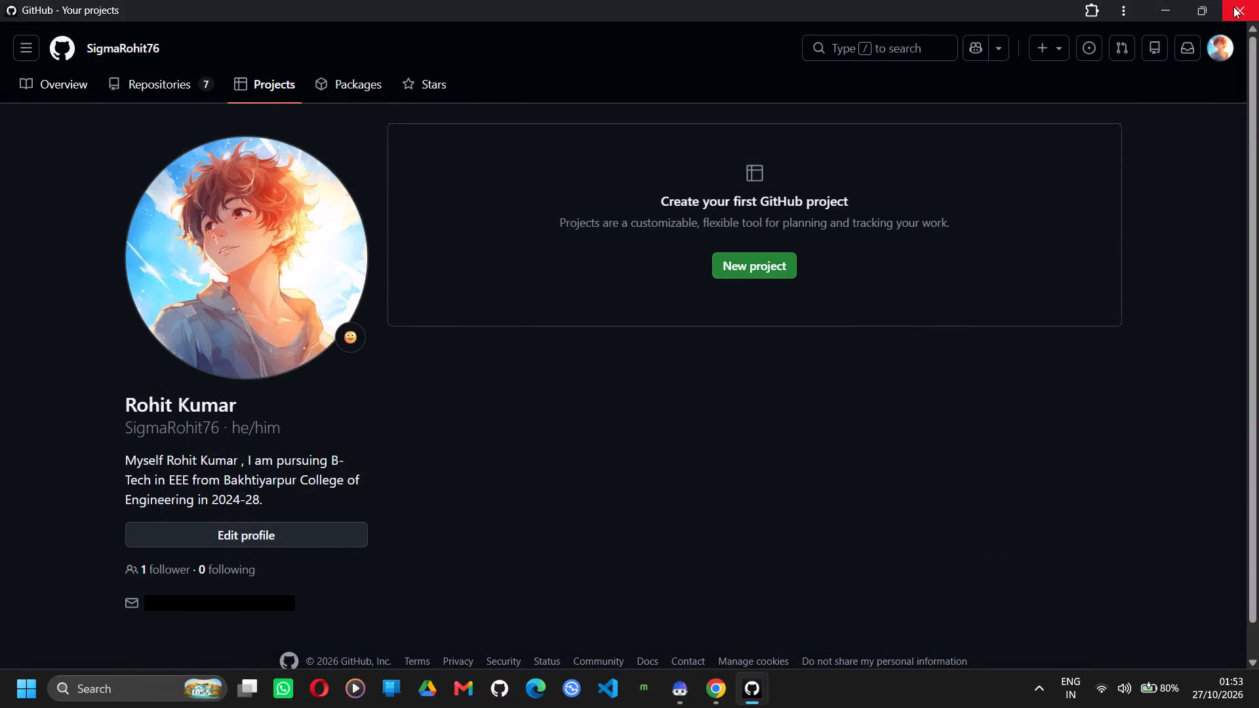
{"action": "left_click", "coordinate": [1233, 7]}
{"action": "left_click", "coordinate": [1233, 7]}
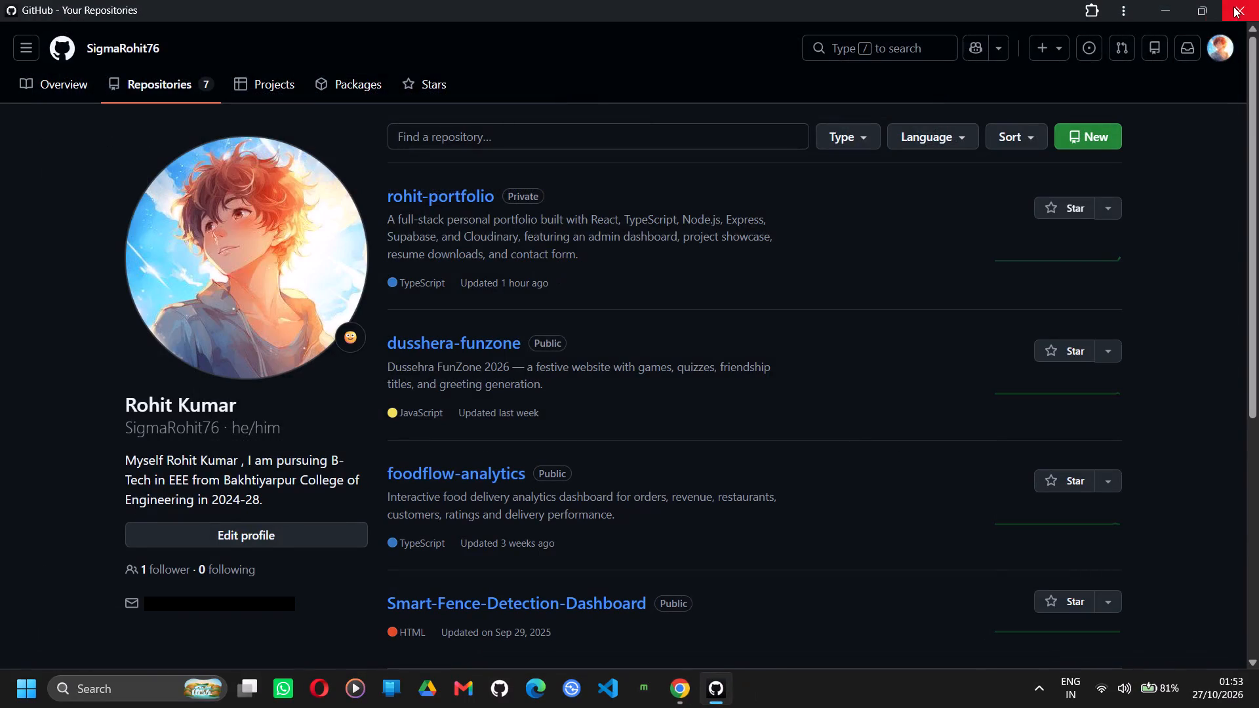
{"action": "left_click", "coordinate": [1233, 7]}
{"action": "left_click", "coordinate": [1233, 7]}
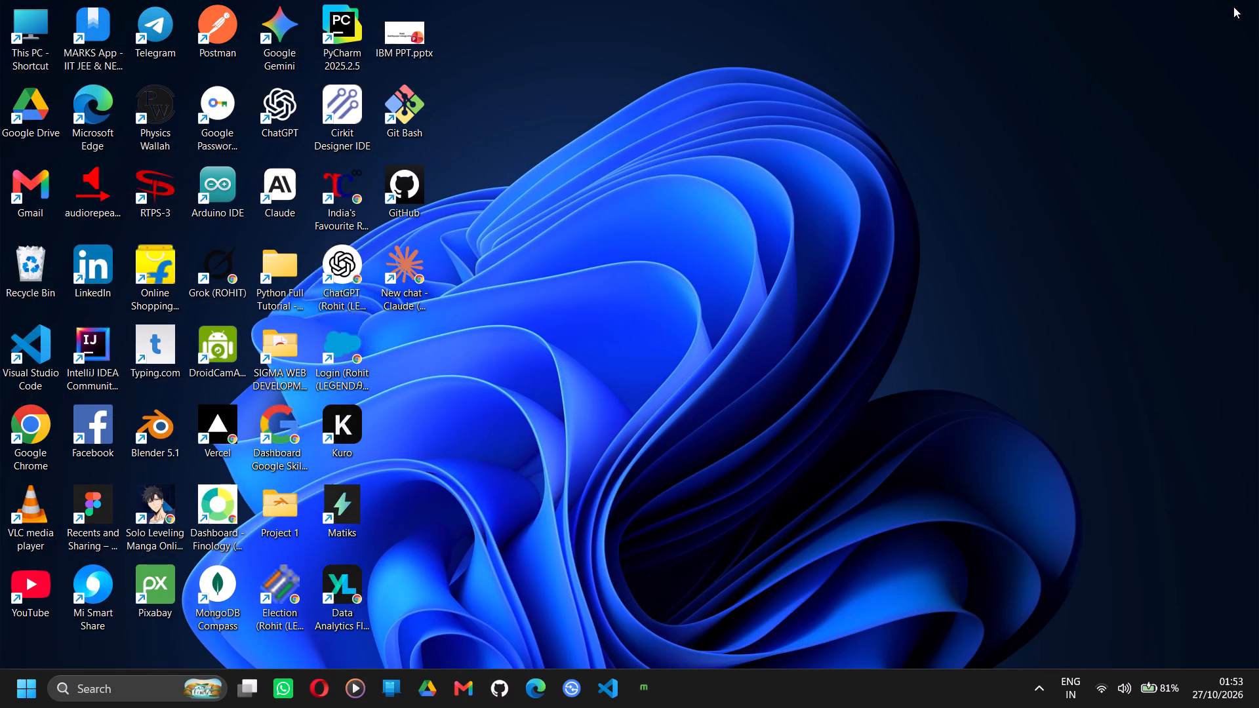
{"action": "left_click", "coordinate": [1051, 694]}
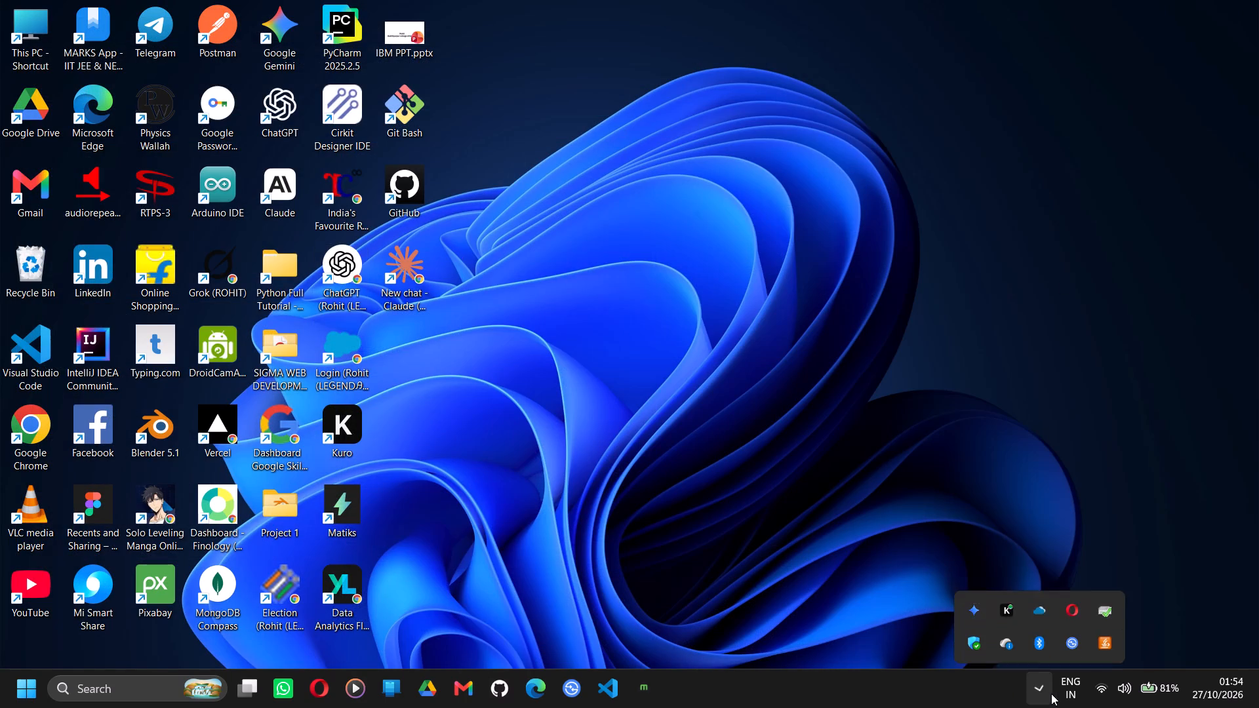
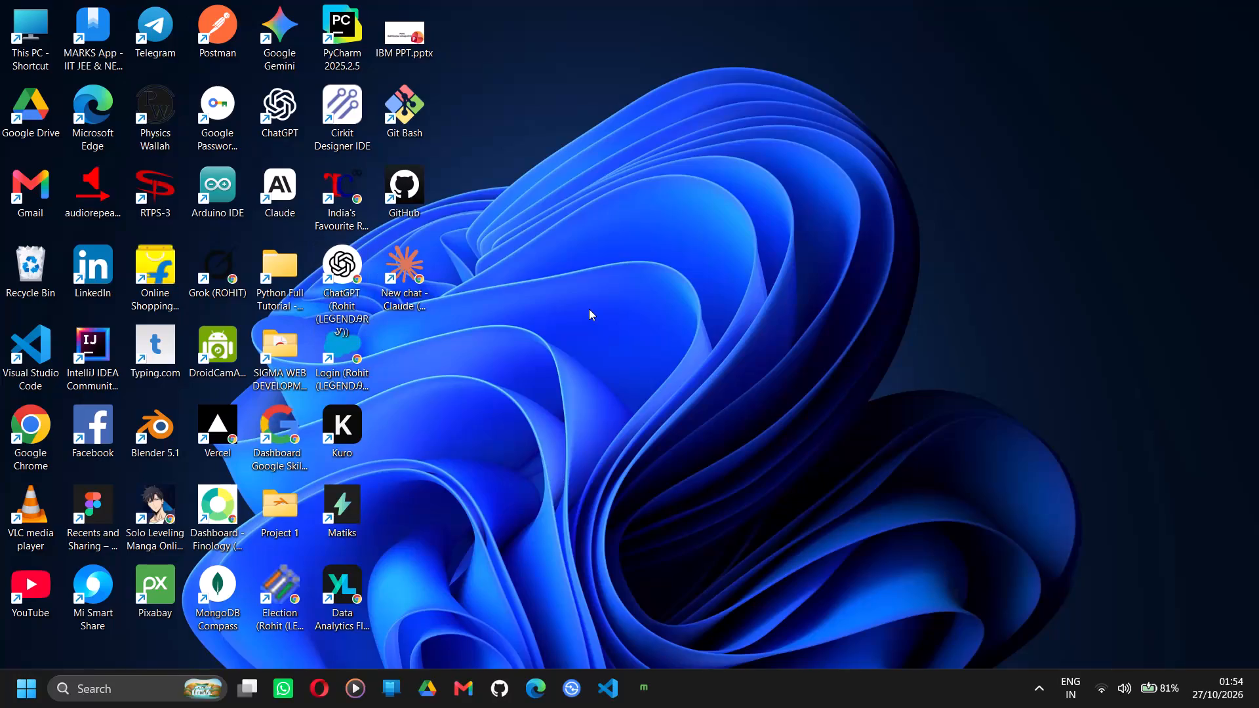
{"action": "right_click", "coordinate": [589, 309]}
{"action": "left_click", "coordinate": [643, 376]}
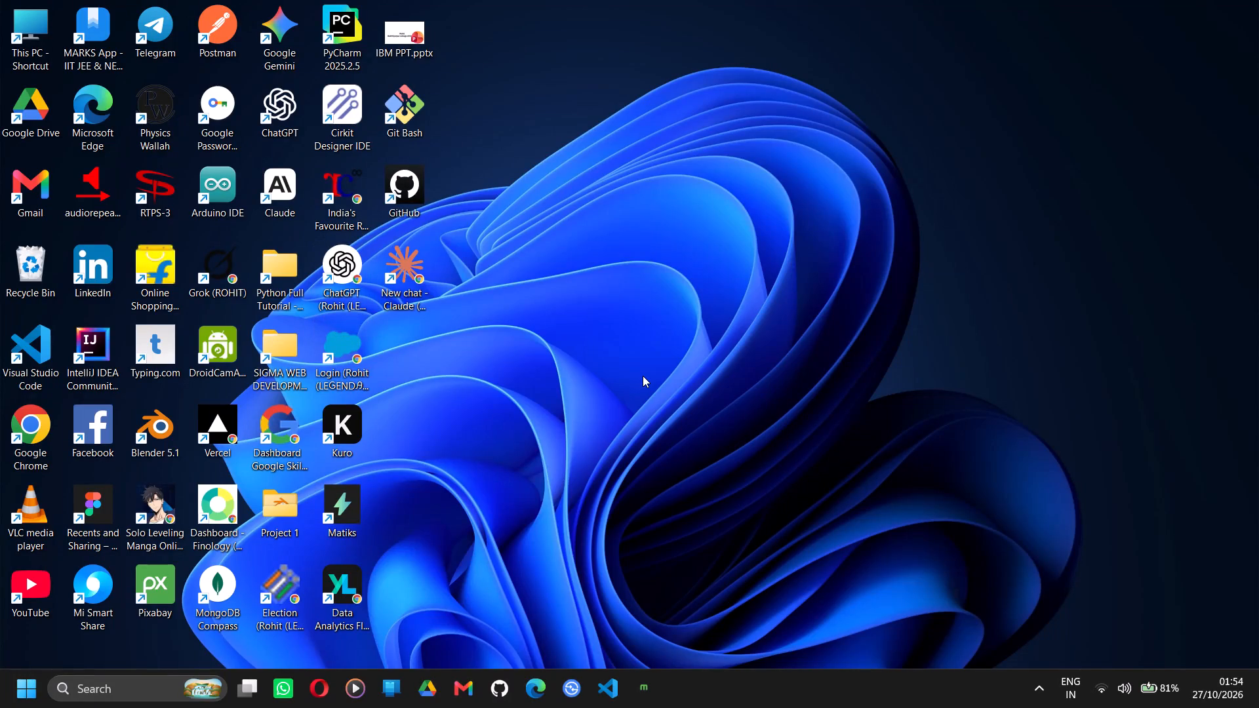